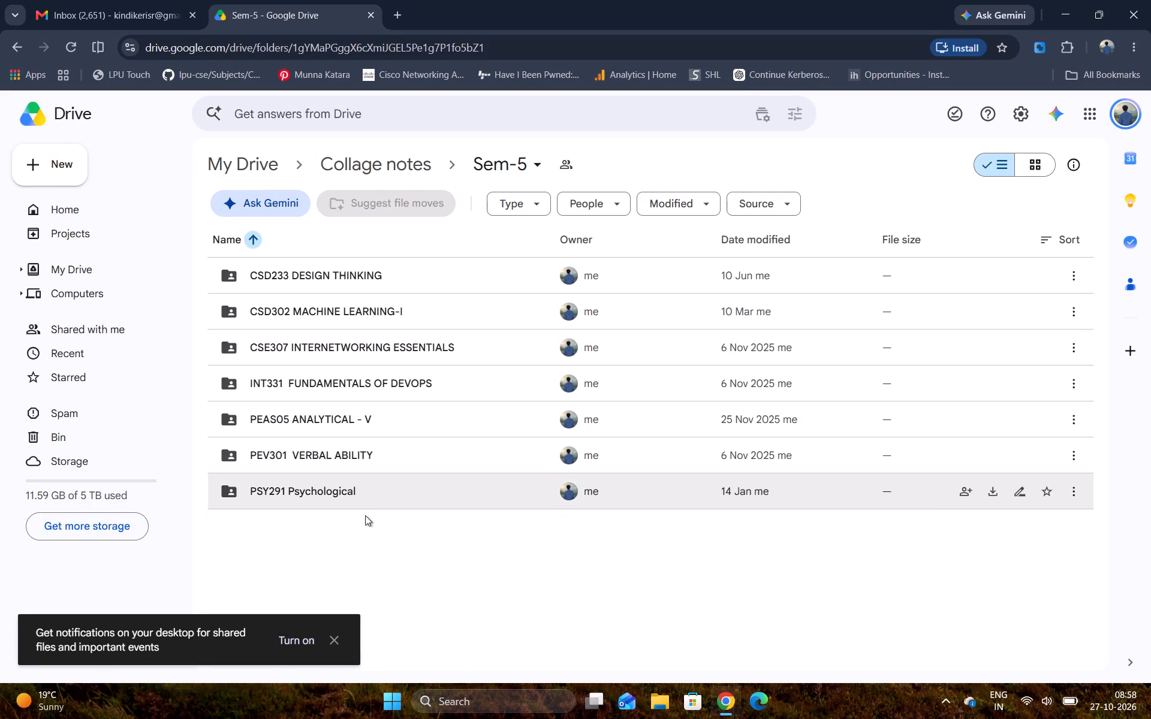
# Open the FUNDAMENTALS OF DEVOPS-2 folder inside the Sem-6 folder of Collage notes.
pyautogui.hscroll(11, 365, 515)
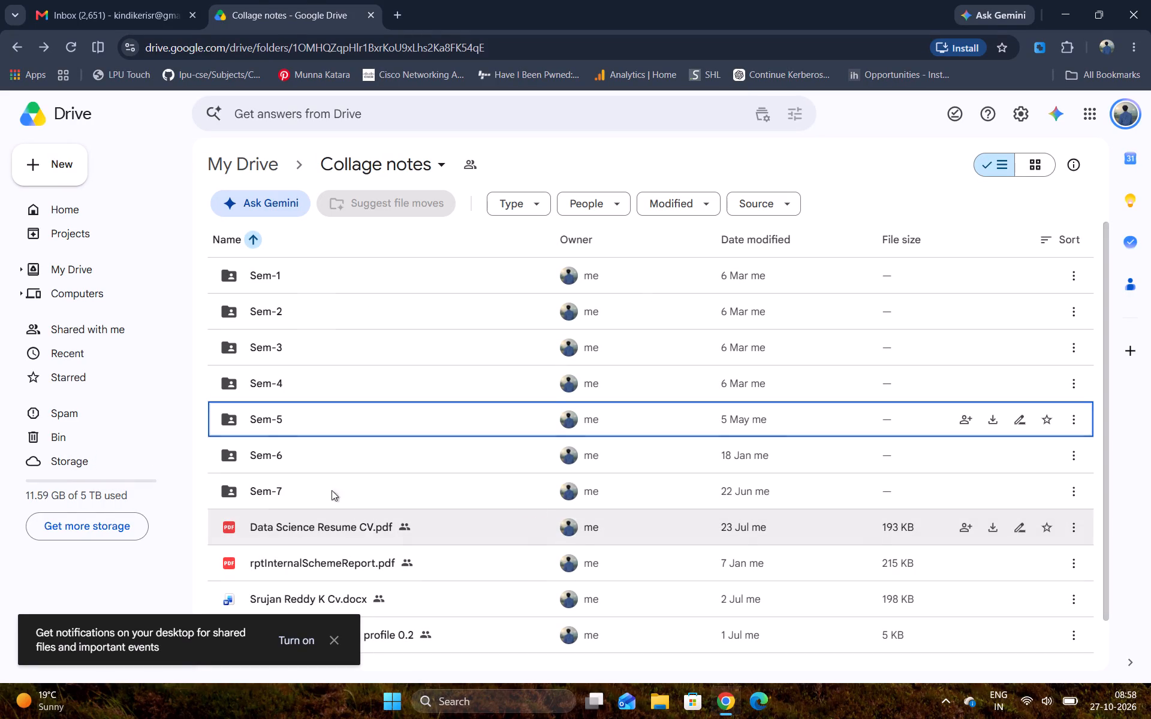
pyautogui.doubleClick(303, 465)
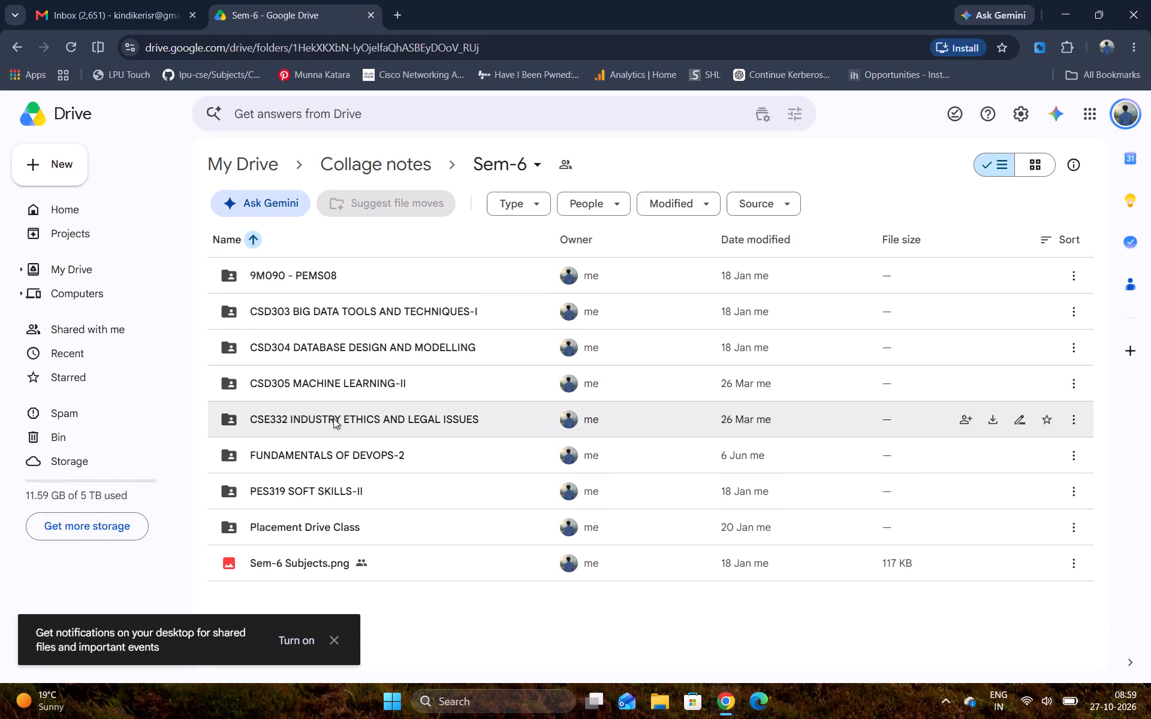
pyautogui.hscroll(6, 351, 479)
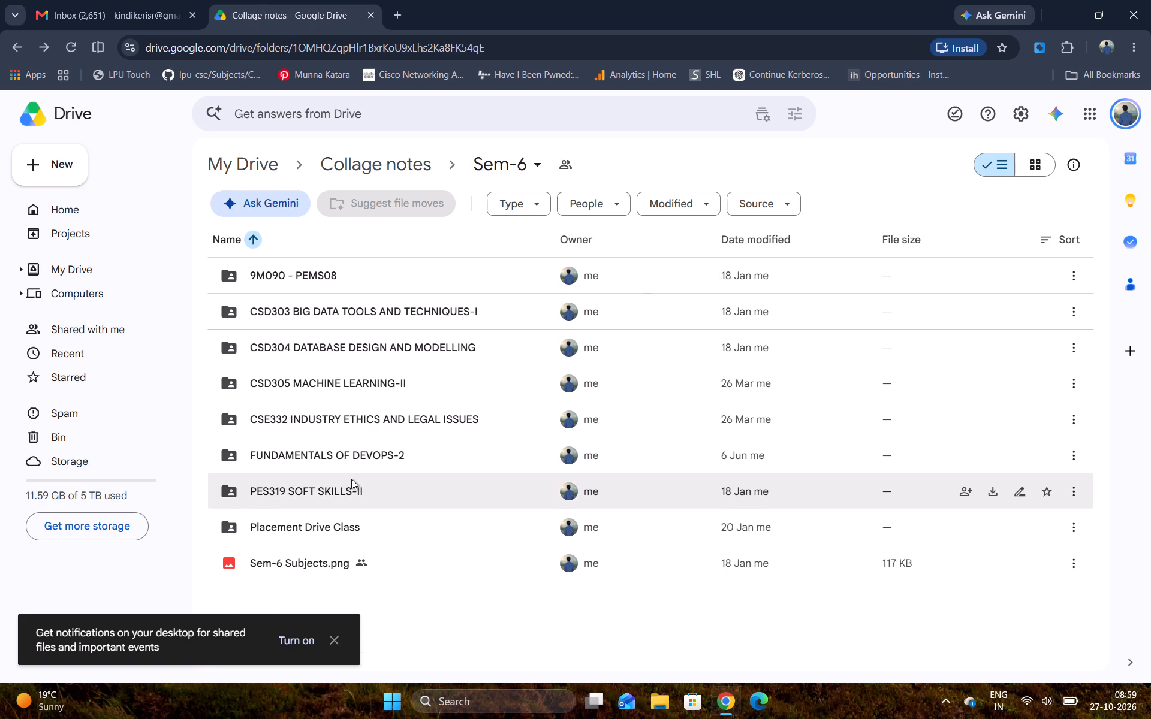
pyautogui.doubleClick(307, 462)
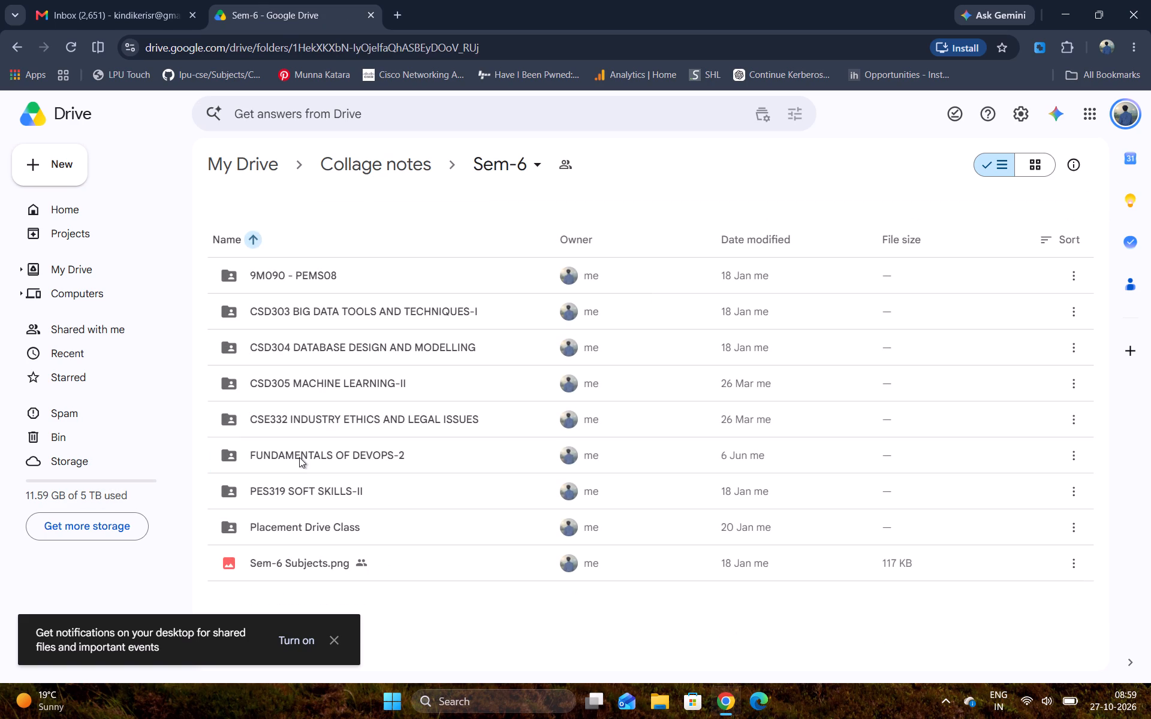
pyautogui.doubleClick(333, 451)
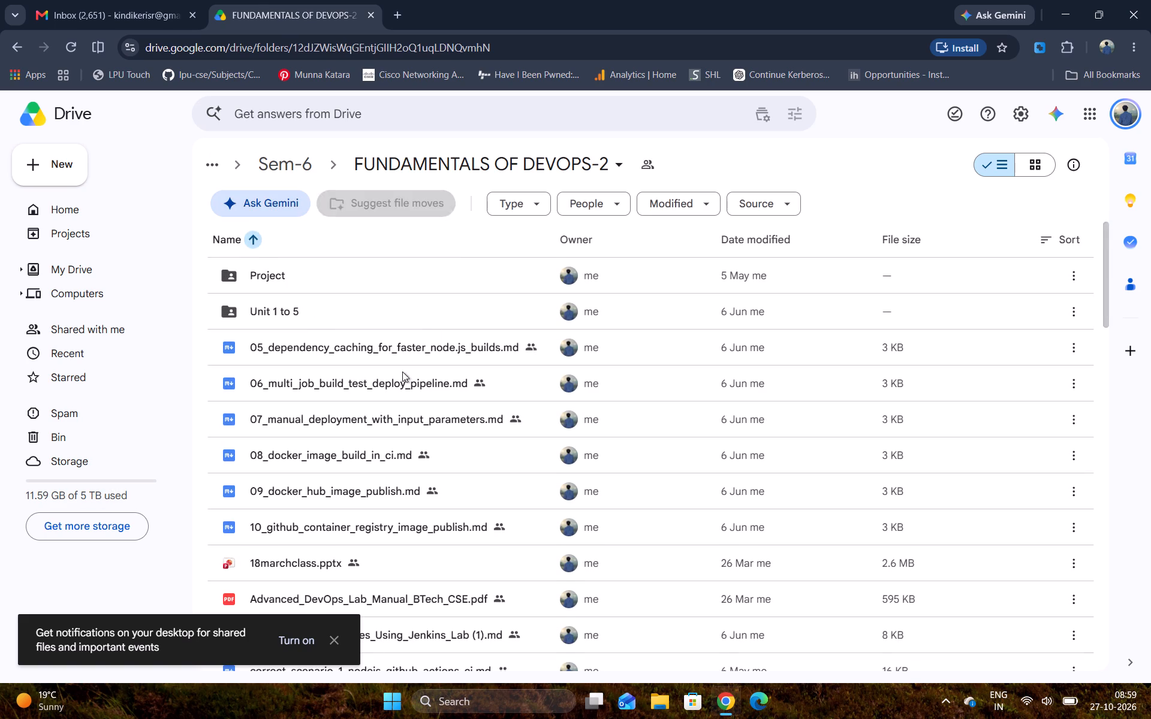
# Open Devops_Project_Synopsis.pdf from the Project folder of FUNDAMENTALS OF DEVOPS-2.
pyautogui.scroll(-5, 376, 406)
pyautogui.scroll(4, 376, 406)
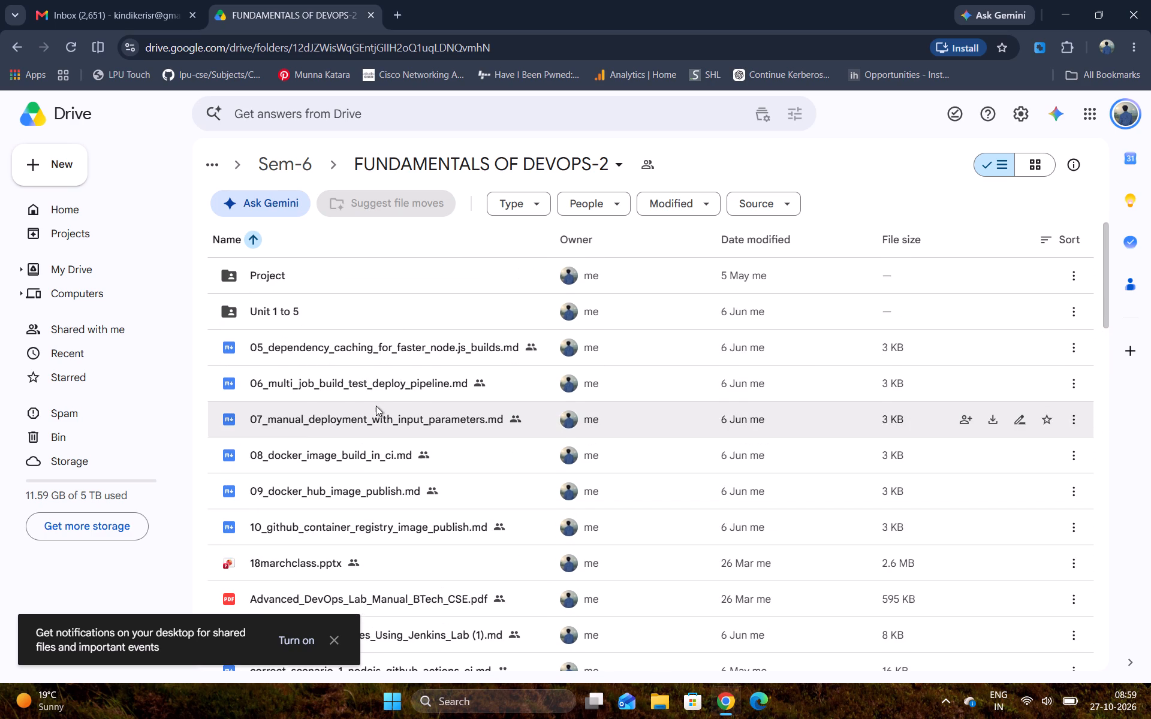
pyautogui.scroll(-10, 376, 406)
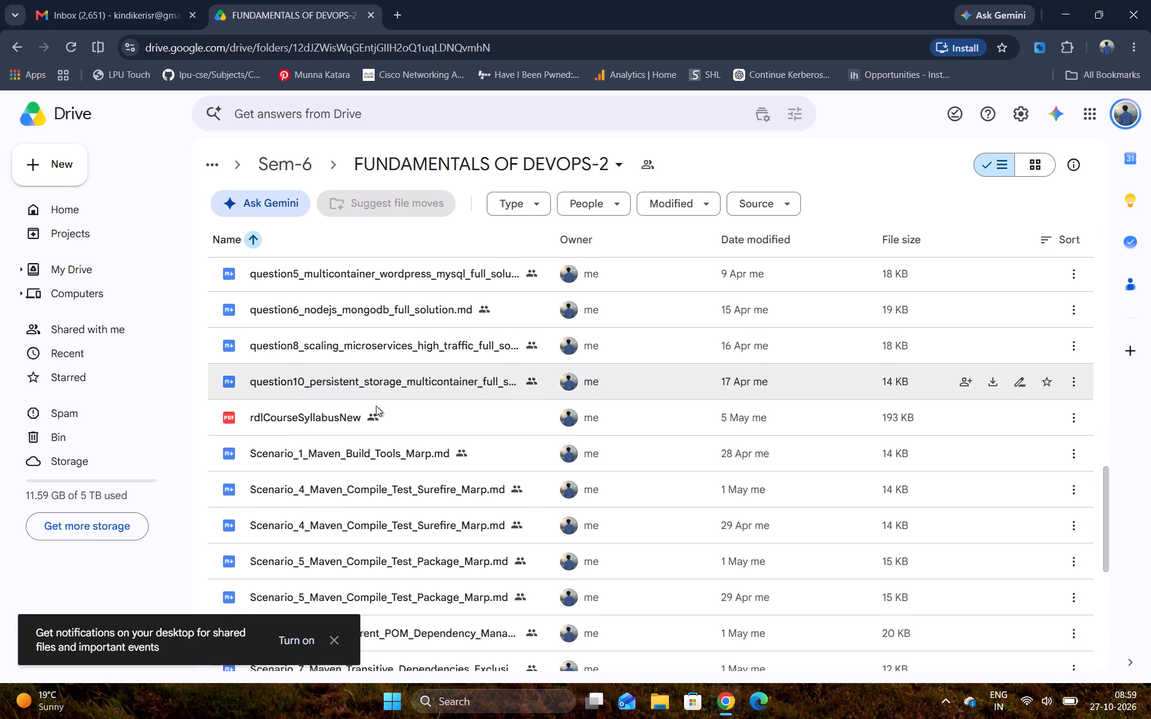
pyautogui.scroll(3, 382, 425)
pyautogui.scroll(5, 302, 331)
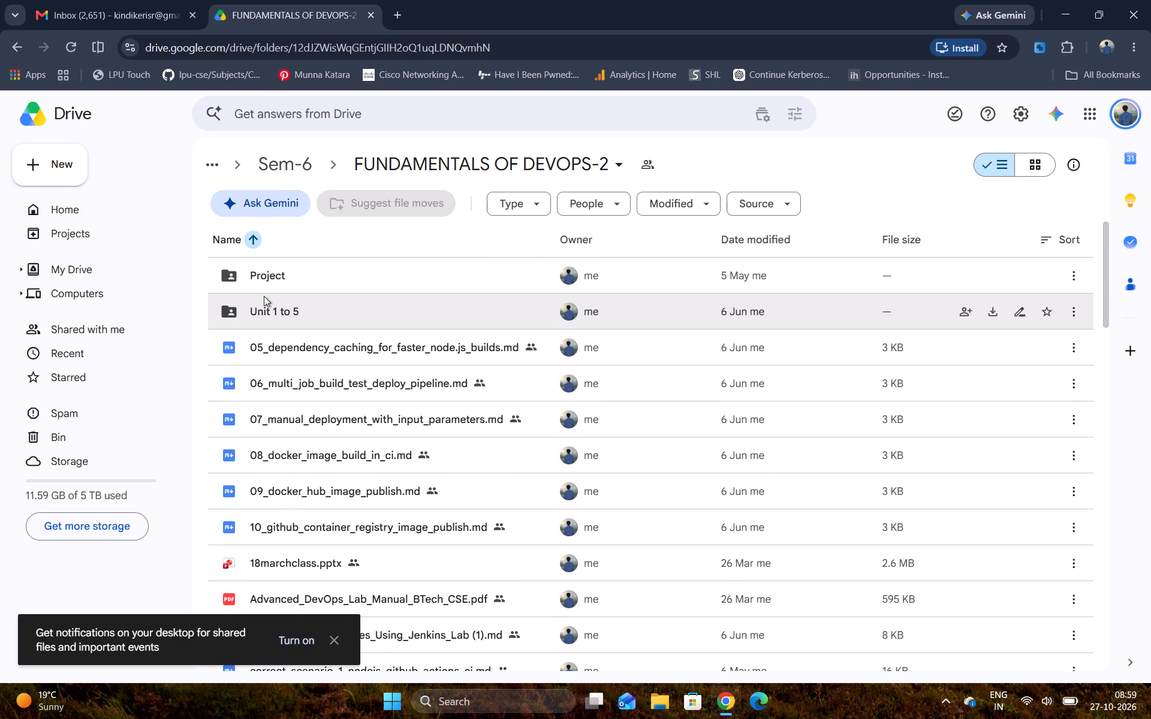
pyautogui.doubleClick(266, 265)
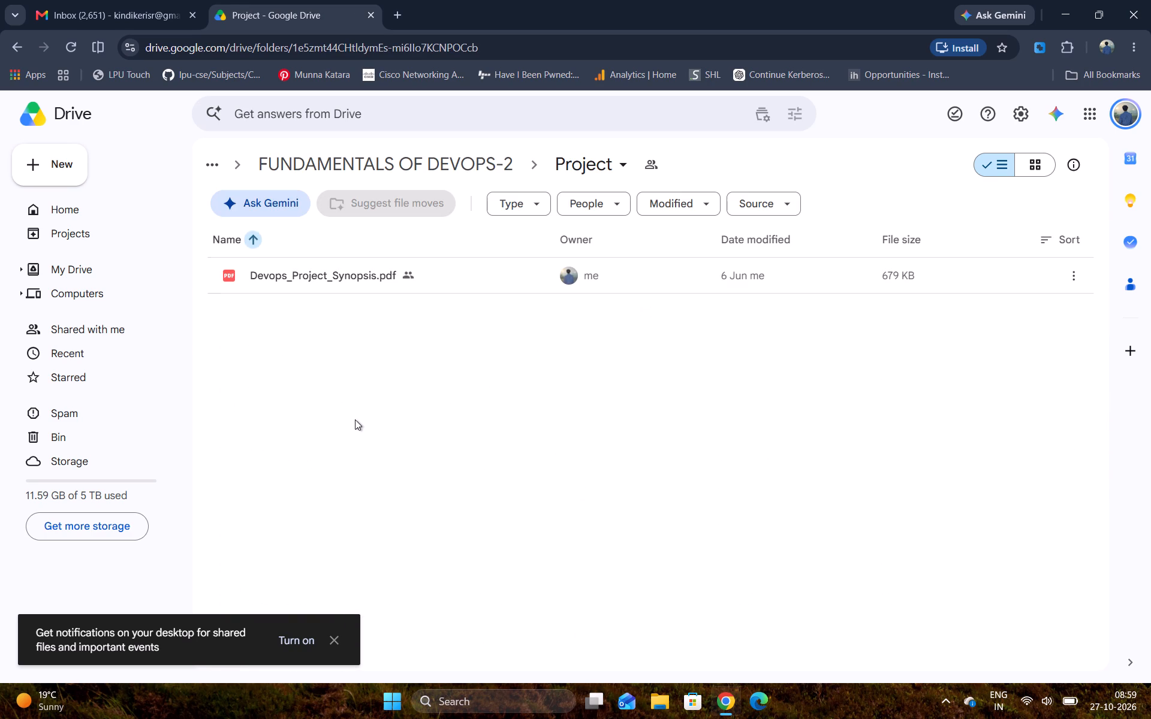
pyautogui.hscroll(1, 355, 419)
pyautogui.doubleClick(298, 283)
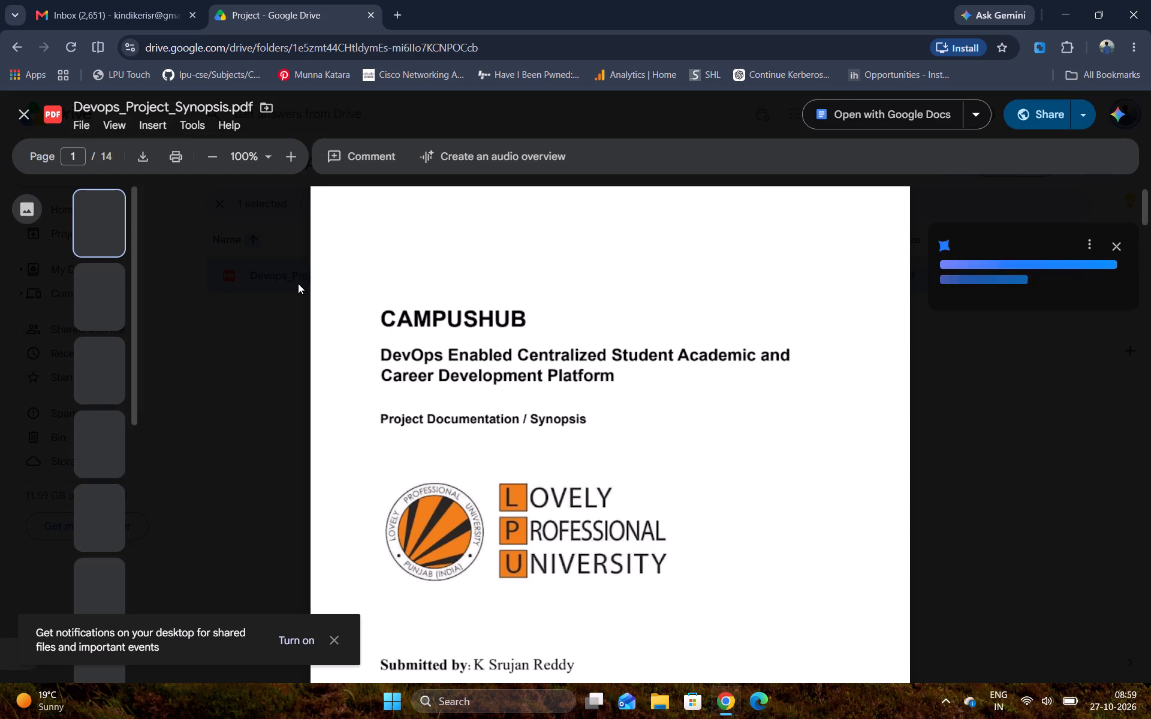
pyautogui.scroll(-2, 592, 390)
pyautogui.hscroll(-1, 592, 390)
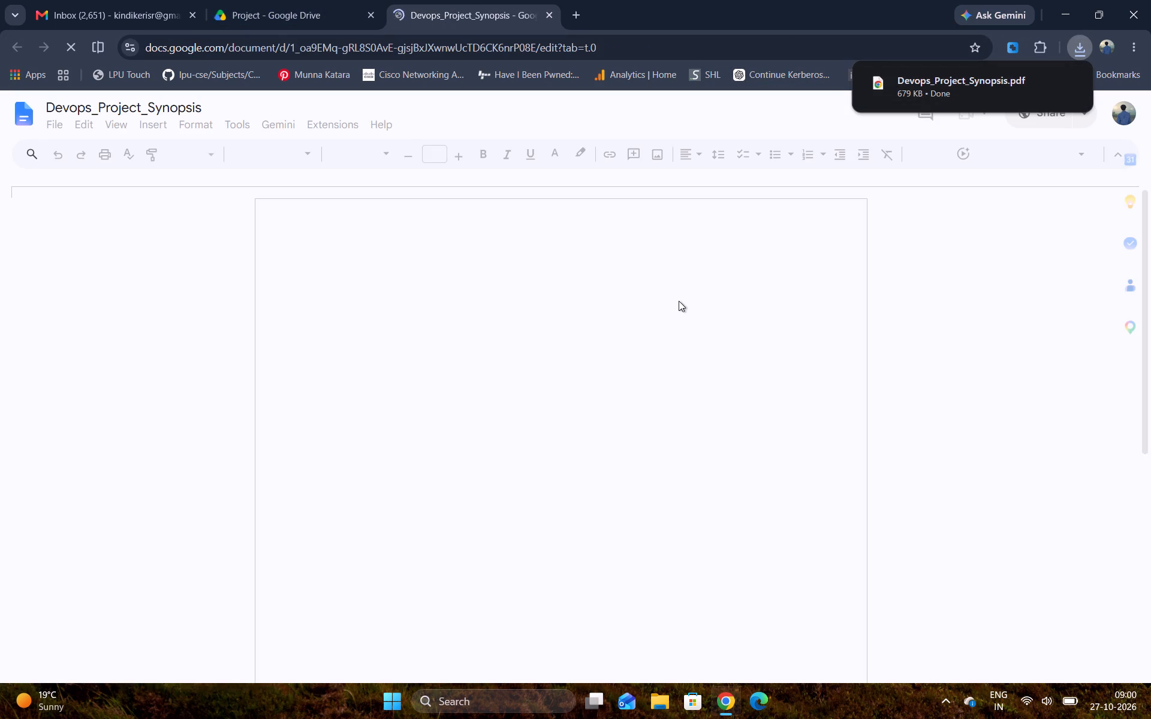
# Delete everything after the cover page, from the 1. Introduction heading through the last entry of the References list.
pyautogui.scroll(-6, 539, 361)
pyautogui.scroll(2, 539, 361)
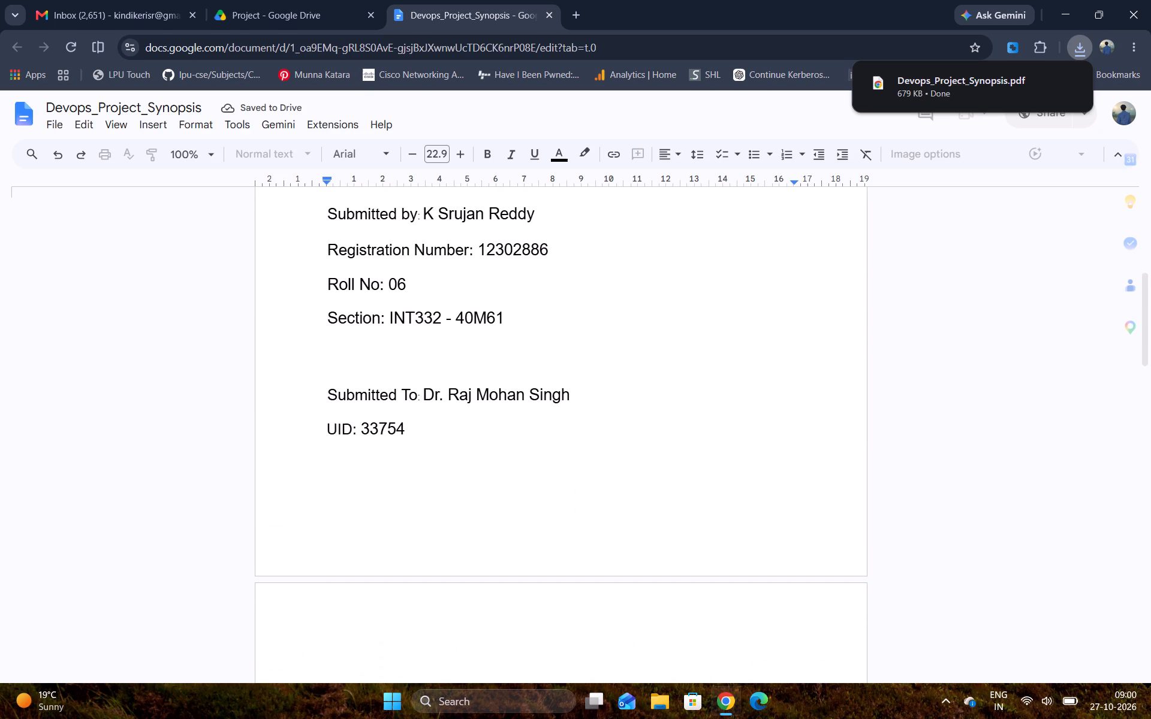
pyautogui.scroll(2, 539, 361)
pyautogui.scroll(-6, 539, 361)
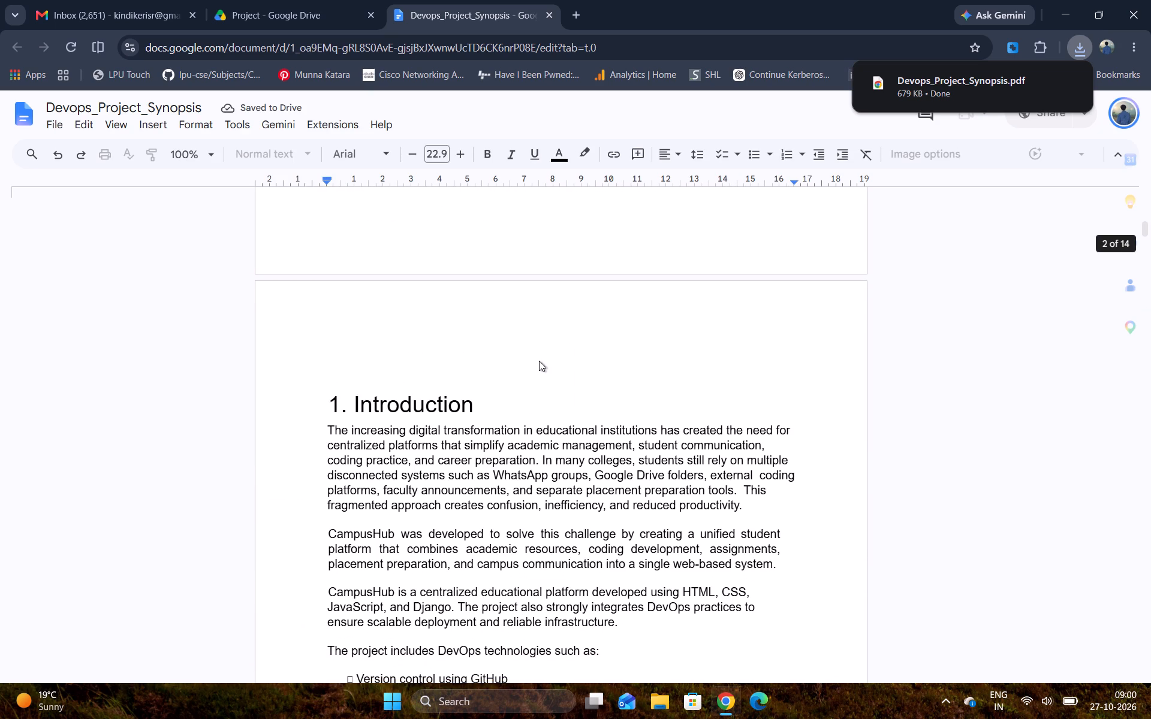
pyautogui.click(464, 362)
pyautogui.moveTo(273, 331); pyautogui.dragTo(477, 656)
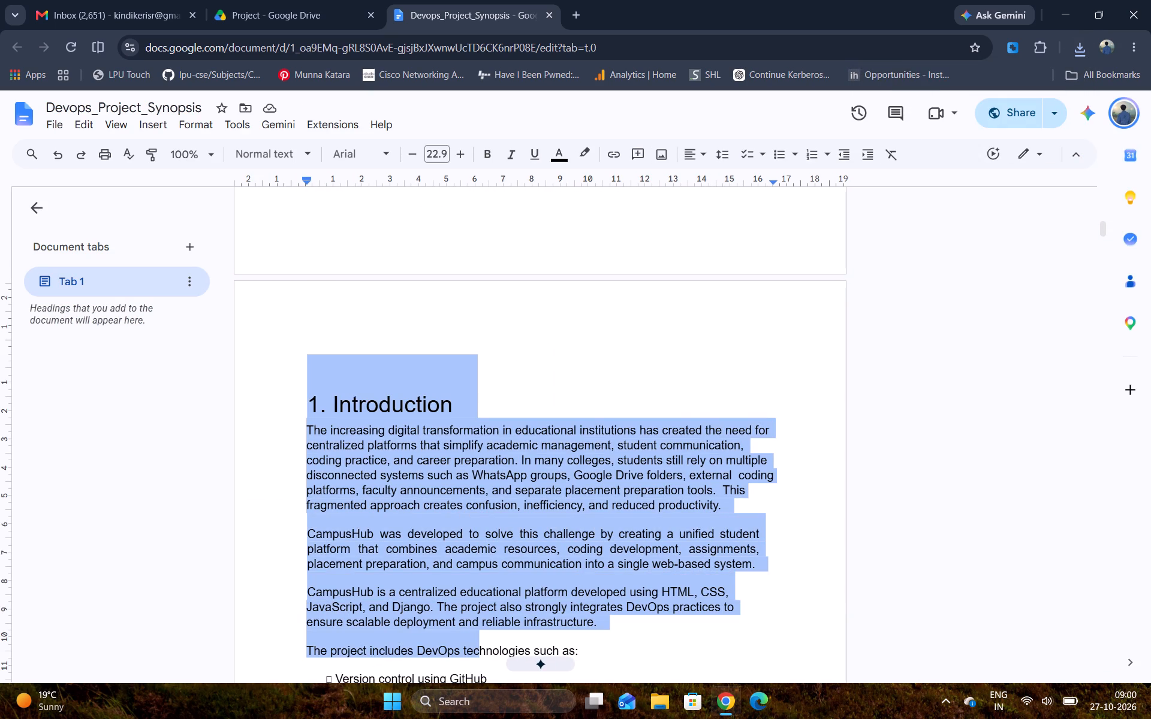
pyautogui.moveTo(477, 656); pyautogui.dragTo(462, 718)
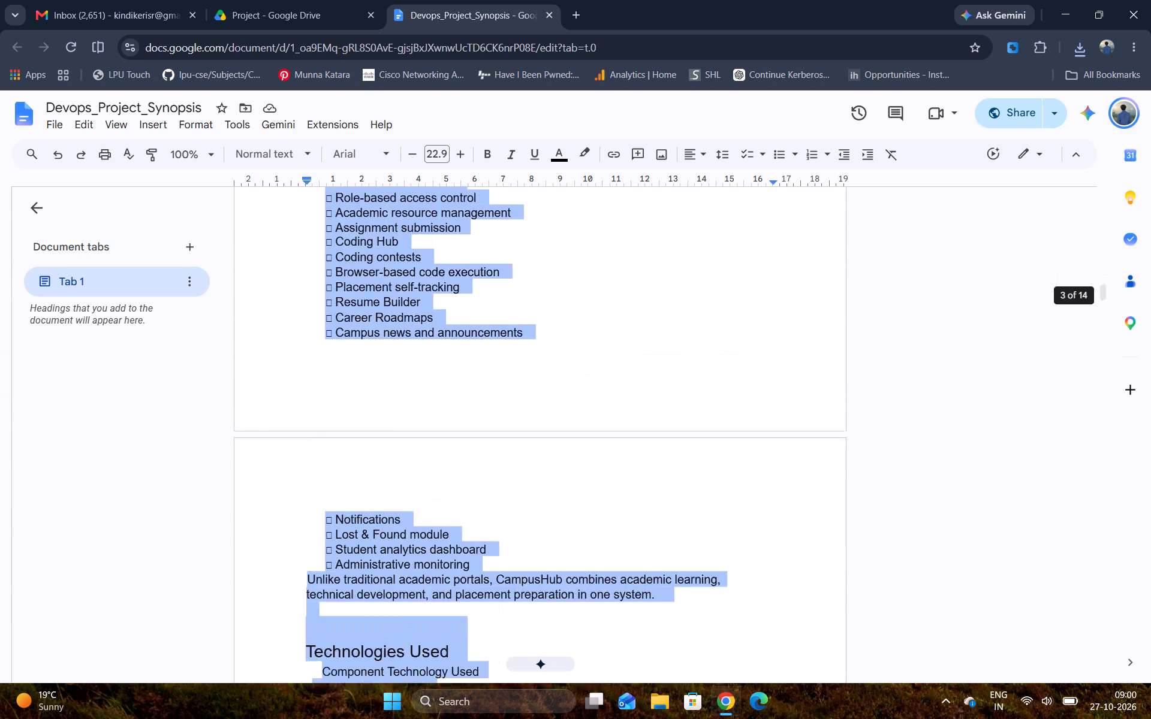
pyautogui.moveTo(462, 718); pyautogui.dragTo(444, 715)
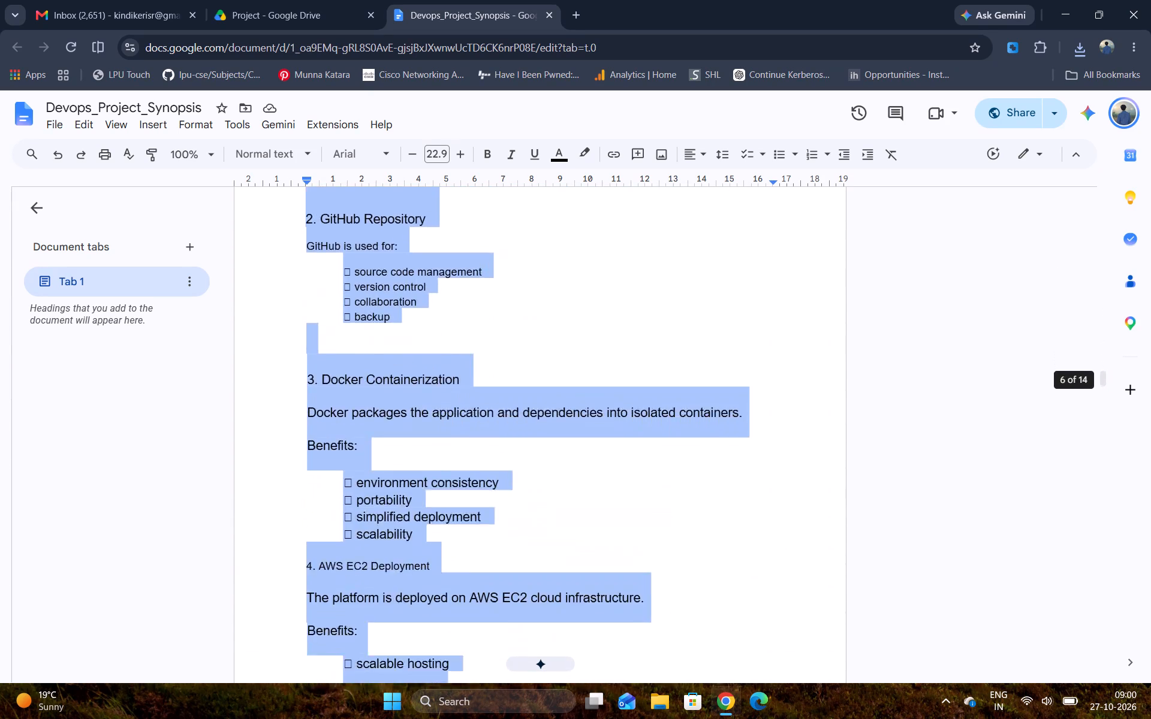
pyautogui.moveTo(444, 715); pyautogui.dragTo(445, 715)
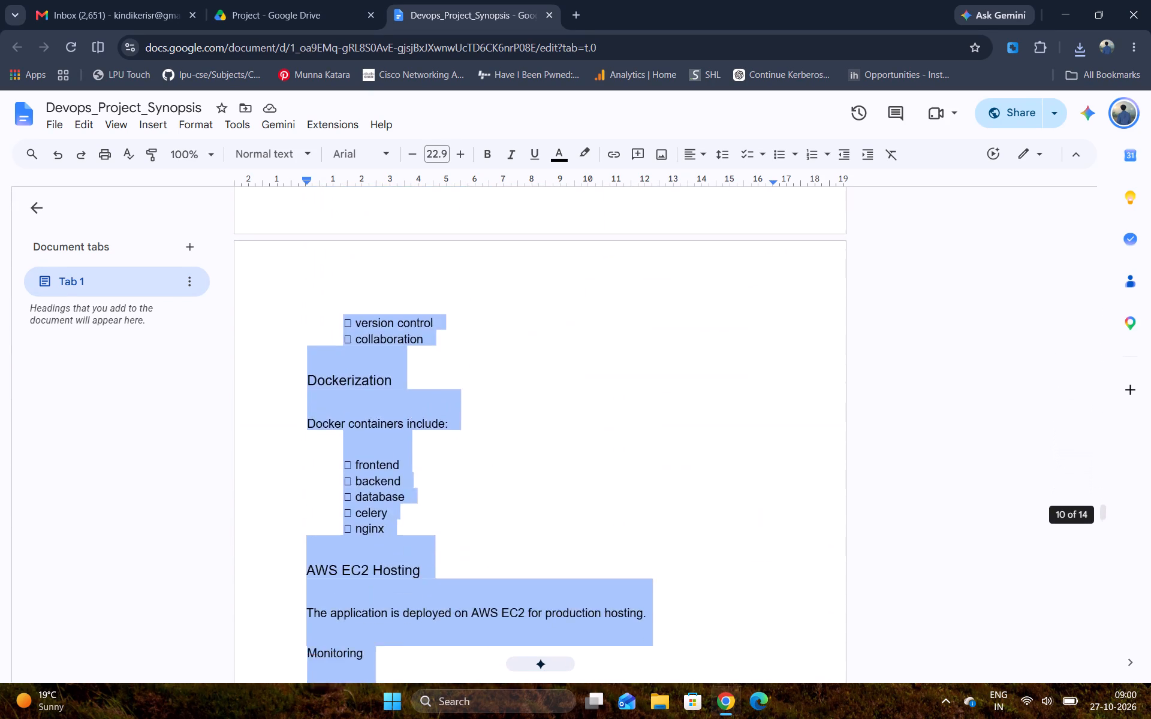
pyautogui.moveTo(445, 715); pyautogui.dragTo(445, 716)
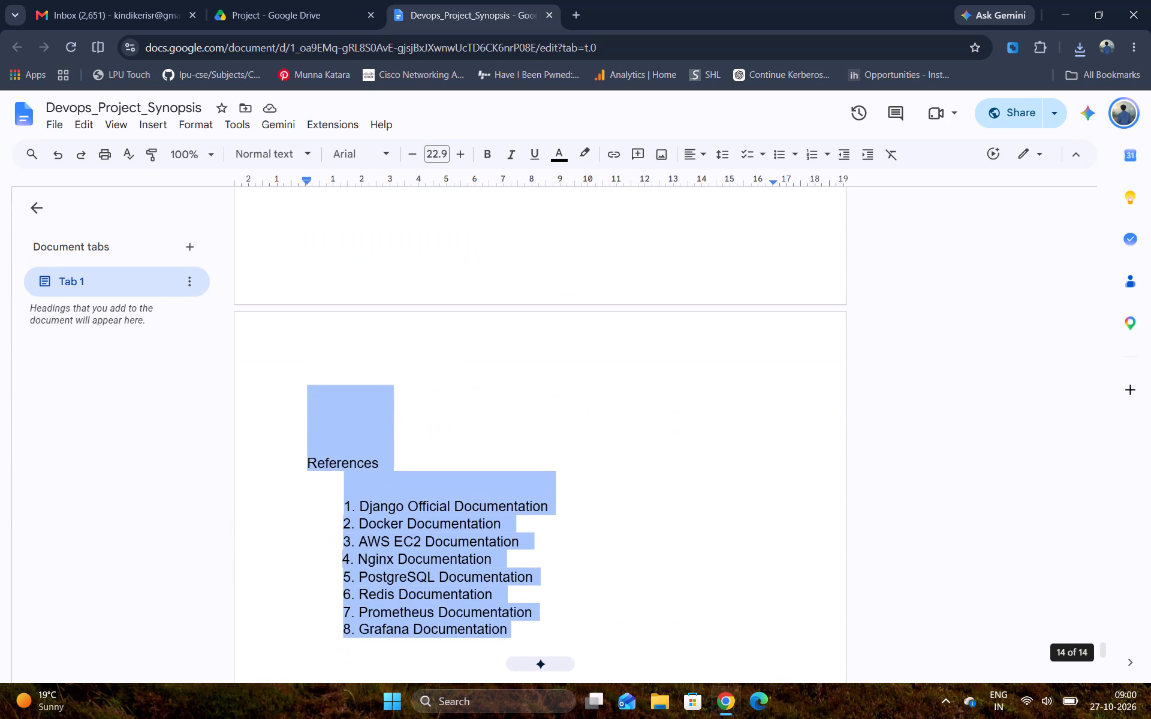
pyautogui.moveTo(445, 716); pyautogui.dragTo(444, 716)
pyautogui.press('Delete')
pyautogui.scroll(10, 444, 716)
pyautogui.click(679, 491)
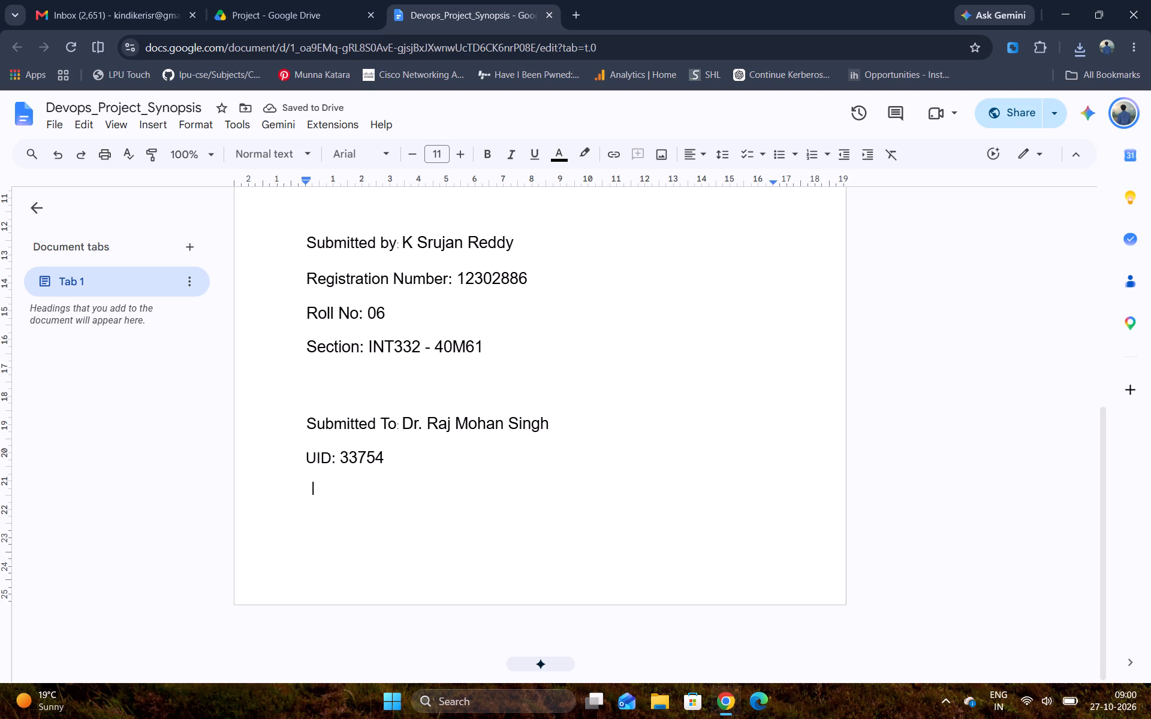
# Center the Lovely Professional University logo horizontally on the cover page.
pyautogui.scroll(9, 679, 491)
pyautogui.scroll(-3, 679, 491)
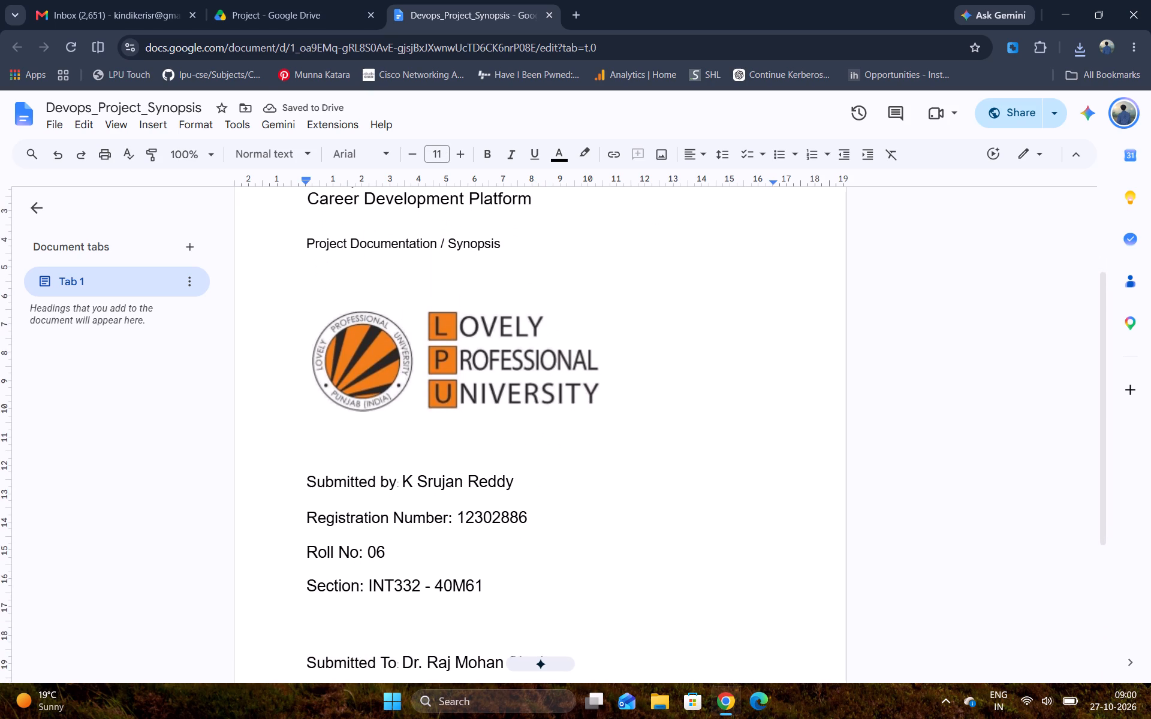
pyautogui.click(490, 360)
pyautogui.moveTo(490, 360); pyautogui.dragTo(593, 371)
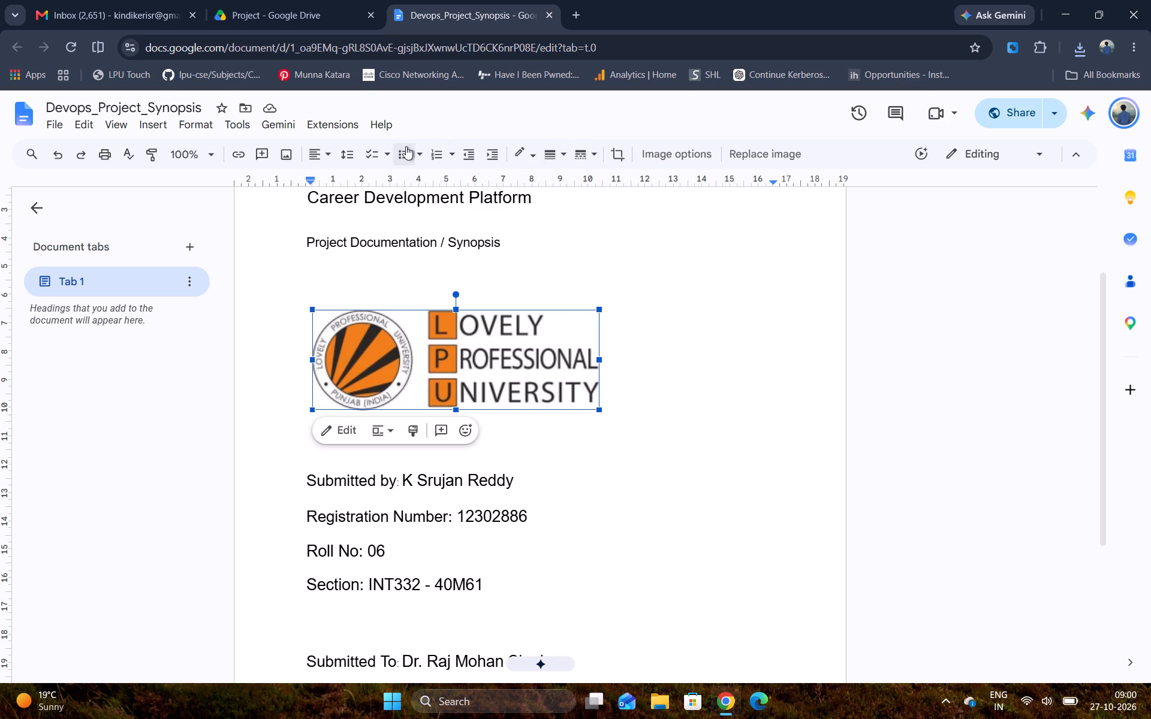
pyautogui.click(319, 156)
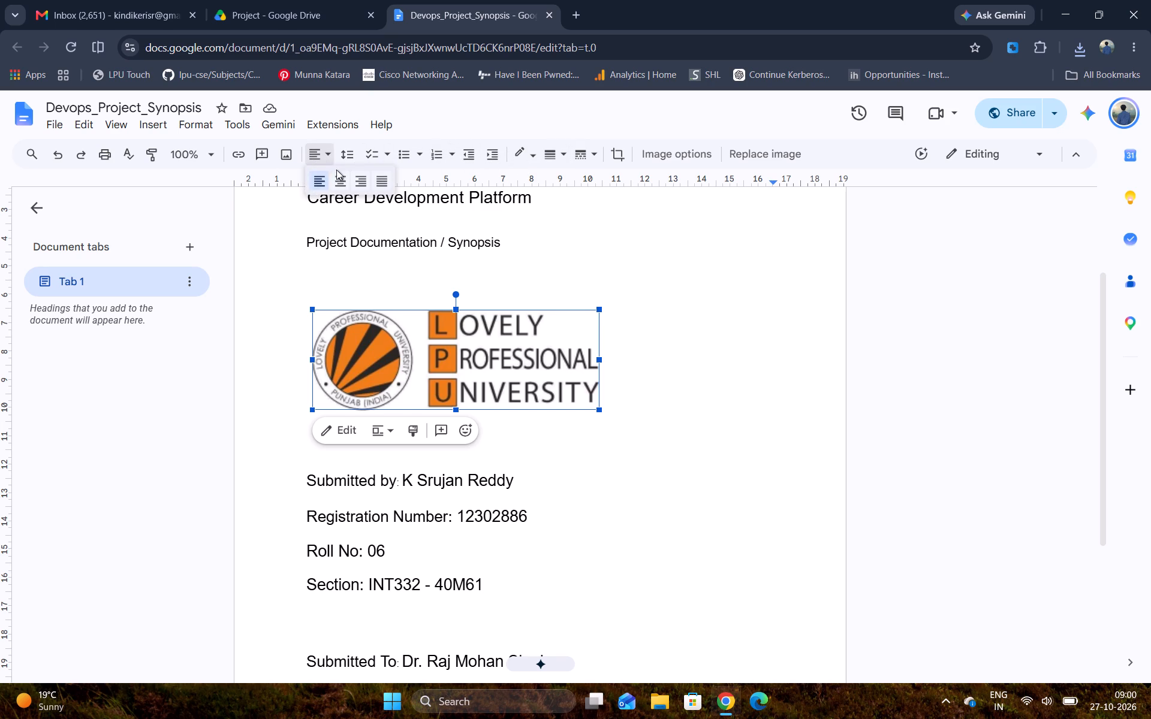
pyautogui.click(341, 179)
pyautogui.click(730, 433)
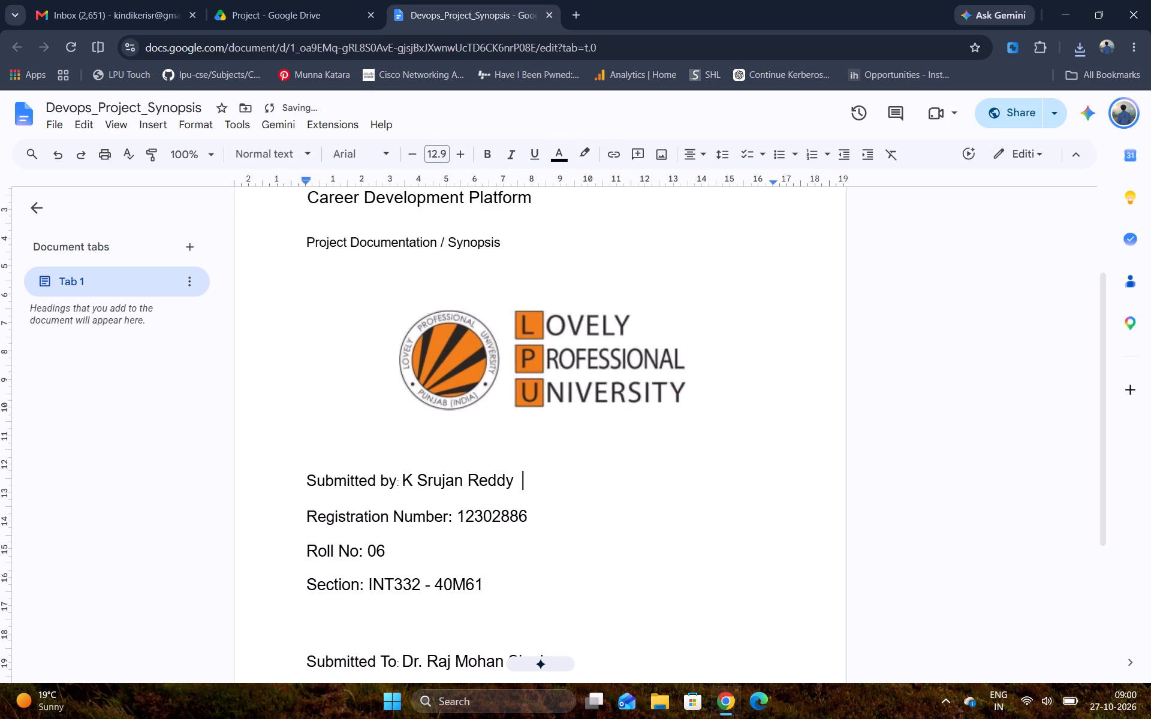
pyautogui.scroll(2, 730, 433)
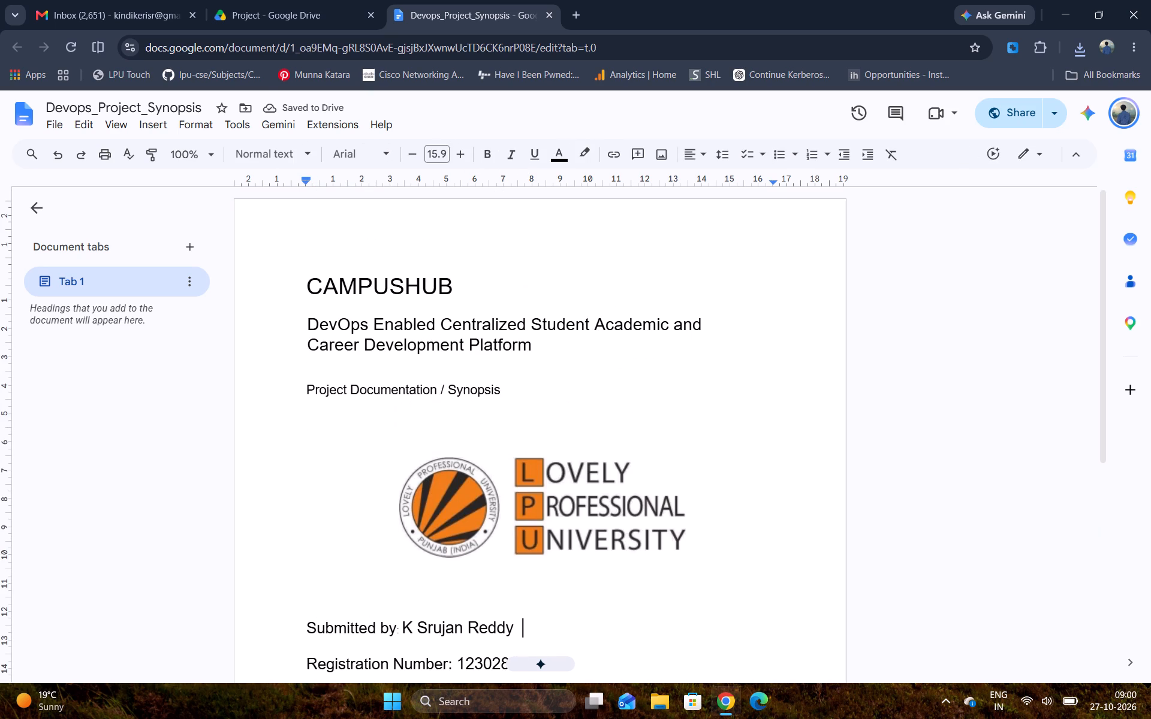
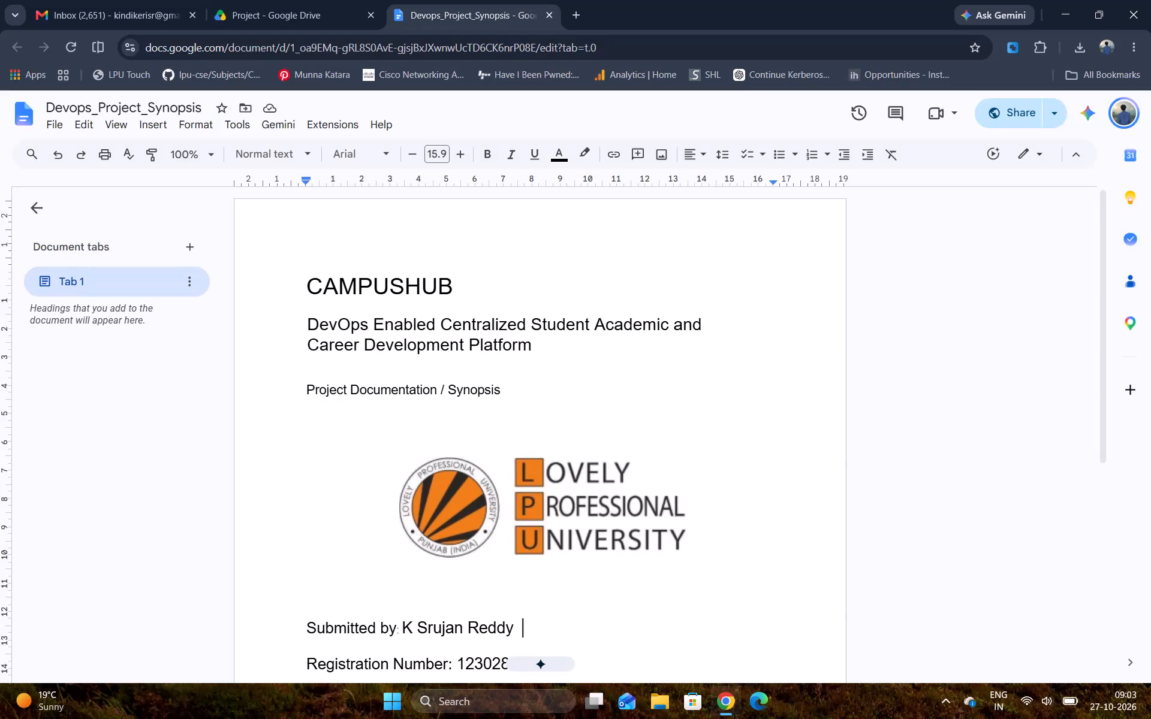
# Expand the leading initial in the Submitted by line of the cover page into the student's full first word of the name.
pyautogui.click(412, 630)
pyautogui.write('indikeri')
# Delete the number after the Roll No label on the cover page.
pyautogui.scroll(-1, 583, 647)
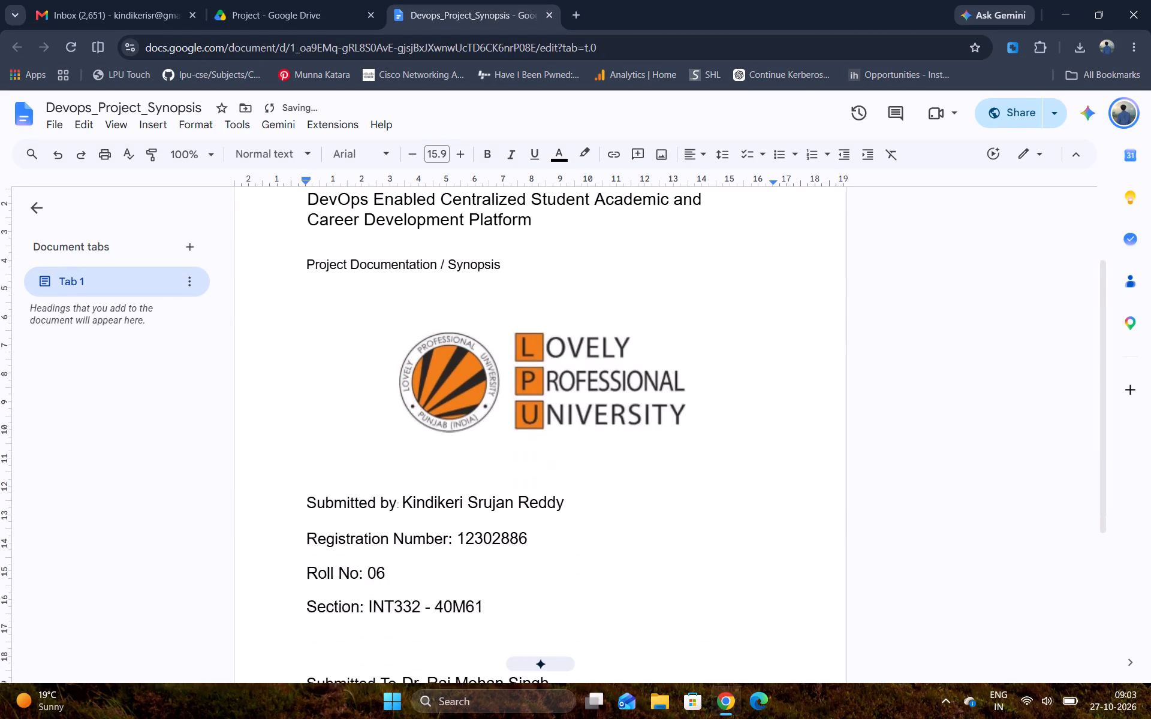
pyautogui.scroll(-1, 583, 647)
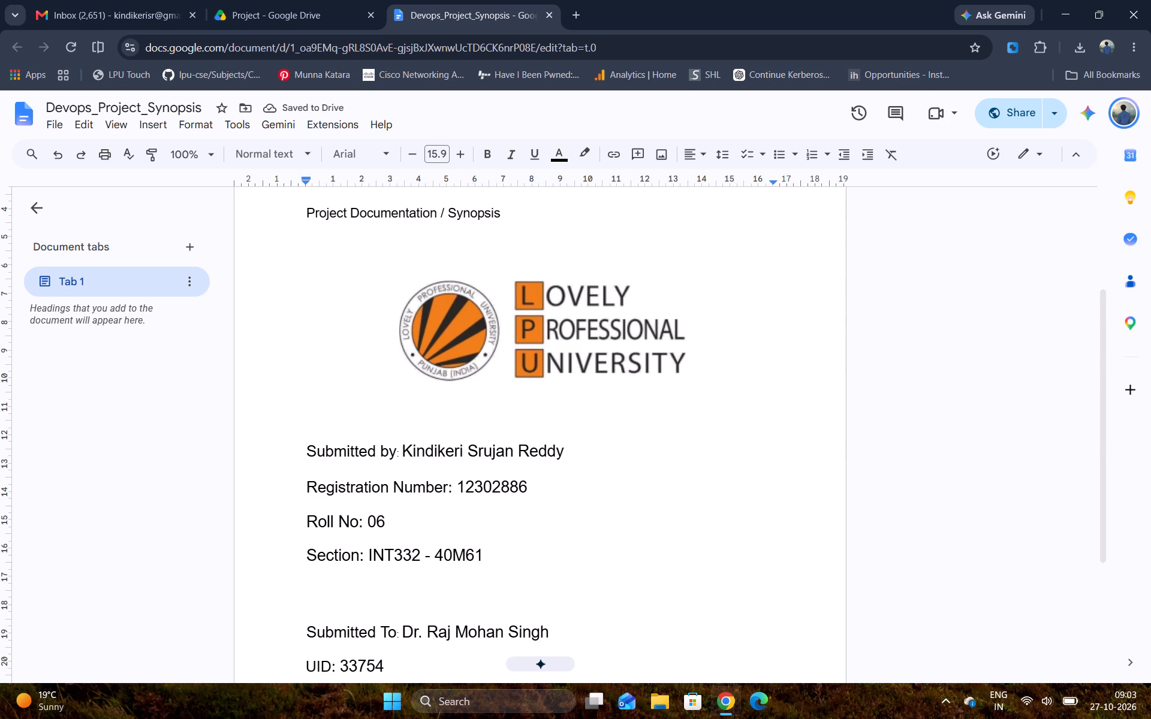
pyautogui.click(400, 516)
pyautogui.press('BackSpace')
pyautogui.press('BackSpace')
pyautogui.press('BackSpace')
# Change the course code in the cover page's Section line to INT333.
pyautogui.click(414, 558)
pyautogui.press('Right')
pyautogui.press('BackSpace')
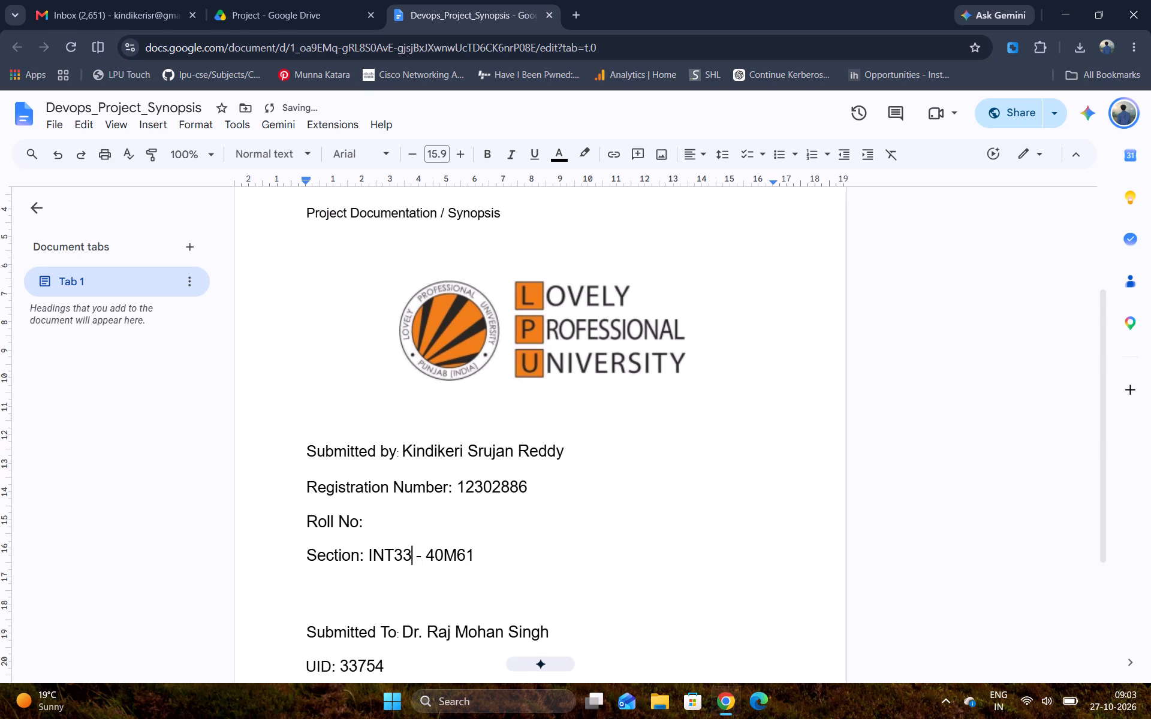
pyautogui.write('34')
pyautogui.press('BackSpace')
# Delete the dash and the 40M61 section code following the course code in the Section line.
pyautogui.press('Right')
pyautogui.press('Right')
pyautogui.press('Right')
pyautogui.press('Right')
pyautogui.press('Right')
pyautogui.press('Right')
pyautogui.press('Right')
pyautogui.press('Right')
pyautogui.press('BackSpace')
pyautogui.press('BackSpace')
pyautogui.press('BackSpace')
pyautogui.press('BackSpace')
pyautogui.press('BackSpace')
pyautogui.press('BackSpace')
pyautogui.press('BackSpace')
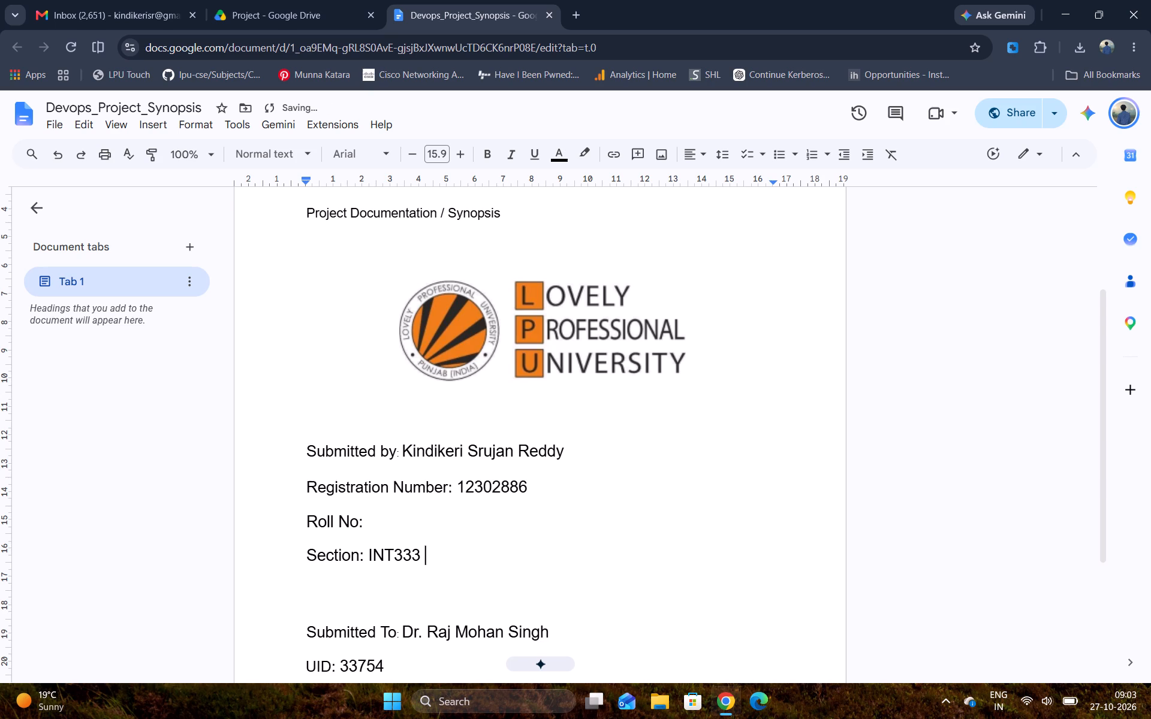
# Replace the trailing space after the Roll No label with a fresh single space.
pyautogui.click(386, 513)
pyautogui.press('BackSpace')
pyautogui.press('space')
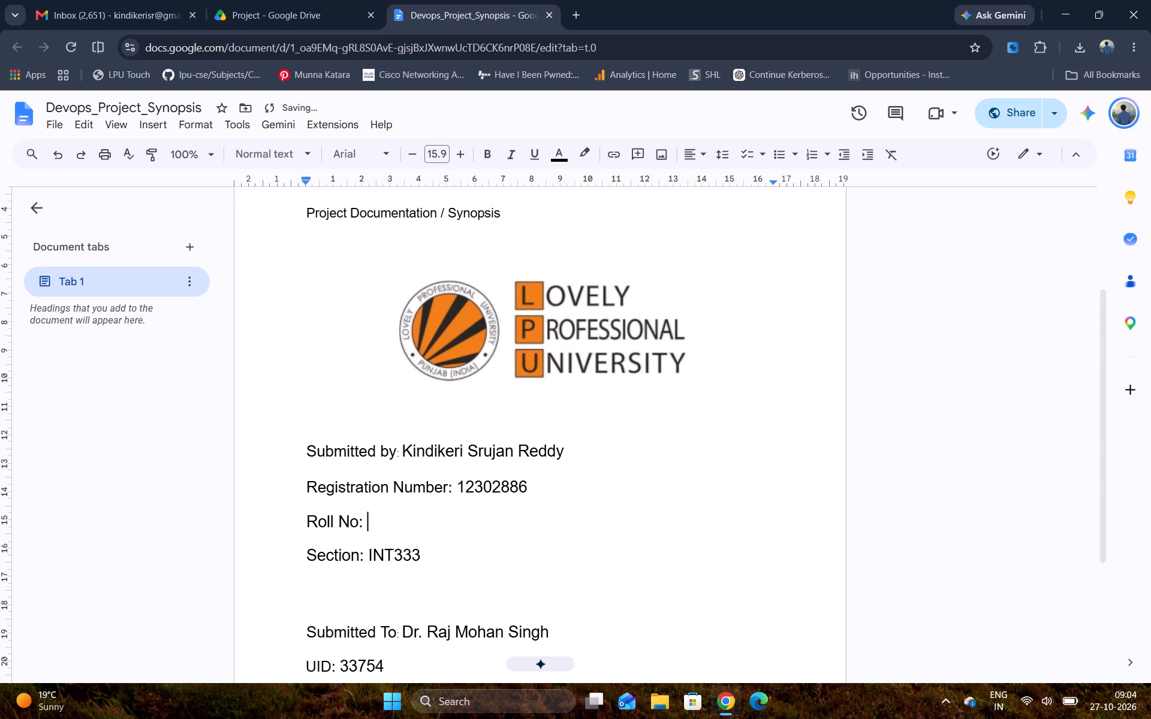
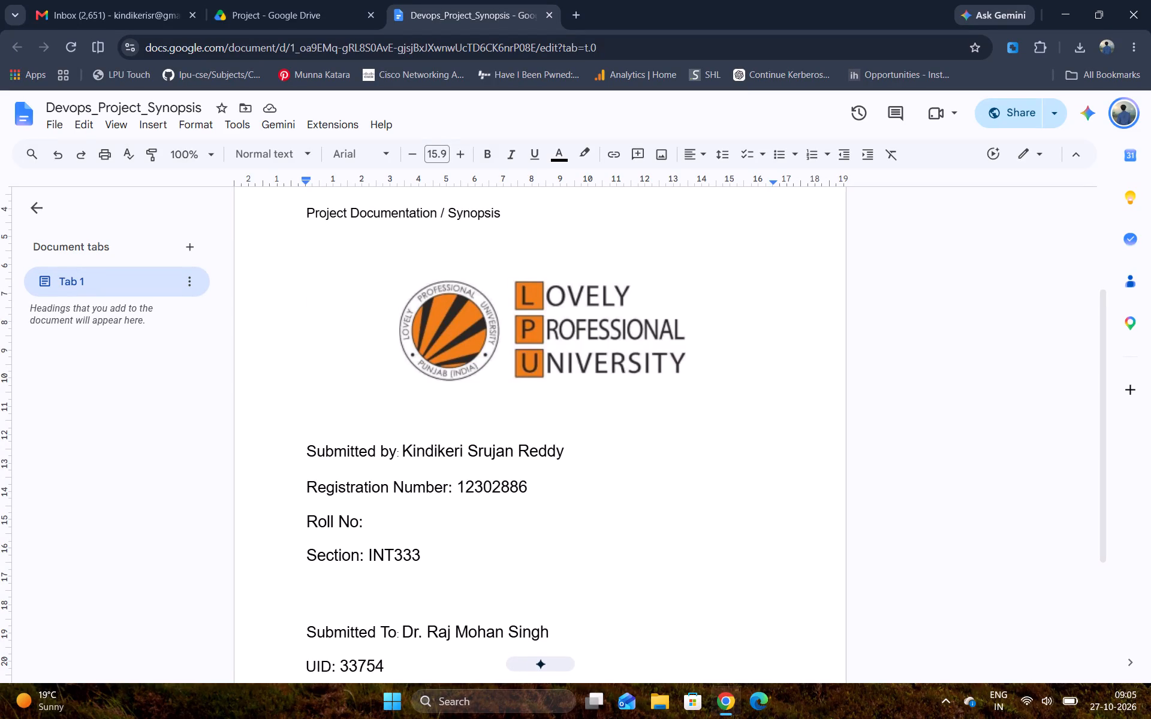
# Enter the student's two-digit roll number after the Roll No label on the cover page.
pyautogui.press('4')
pyautogui.press('BackSpace')
pyautogui.write('04')
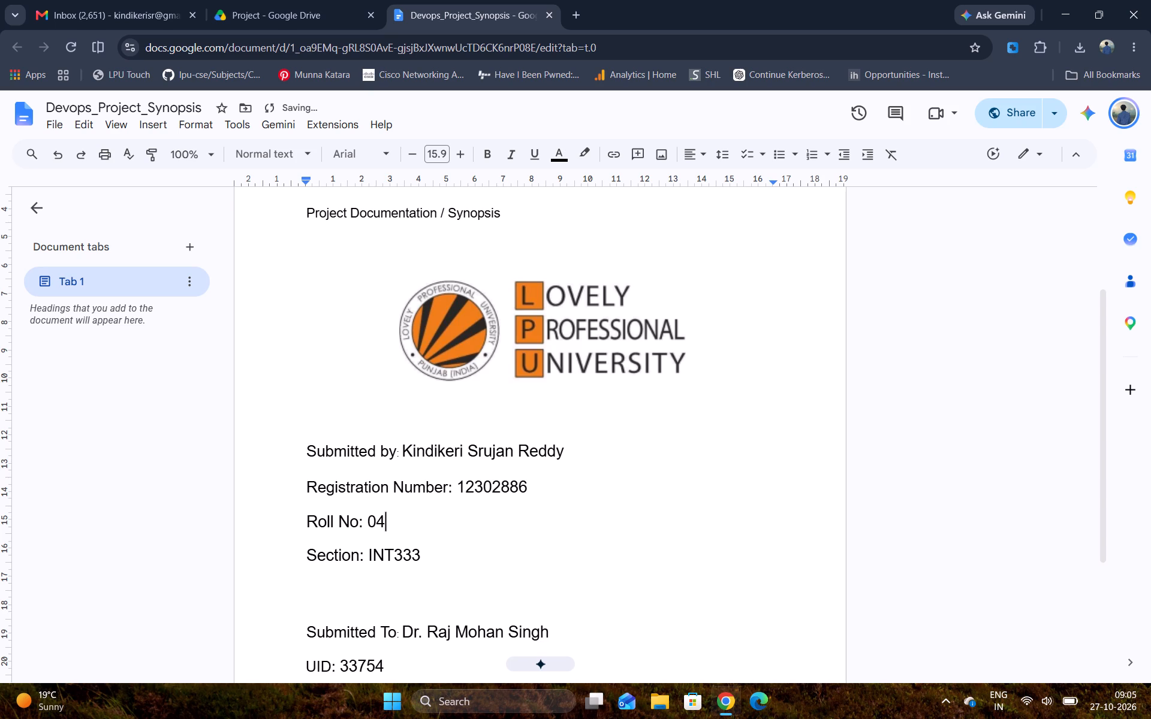
# Centre-align all the cover page content, from the CAMPUSHUB title down to the UID line.
pyautogui.click(510, 452)
pyautogui.scroll(3, 510, 452)
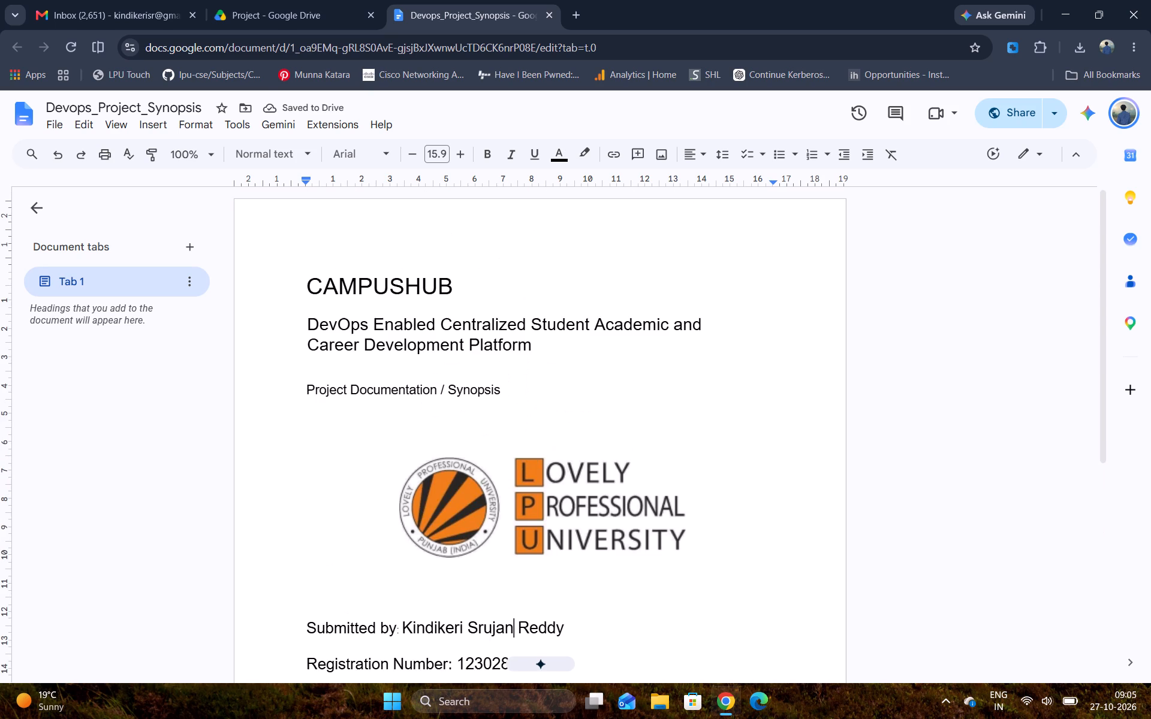
pyautogui.scroll(1, 510, 452)
pyautogui.moveTo(291, 278); pyautogui.dragTo(570, 591)
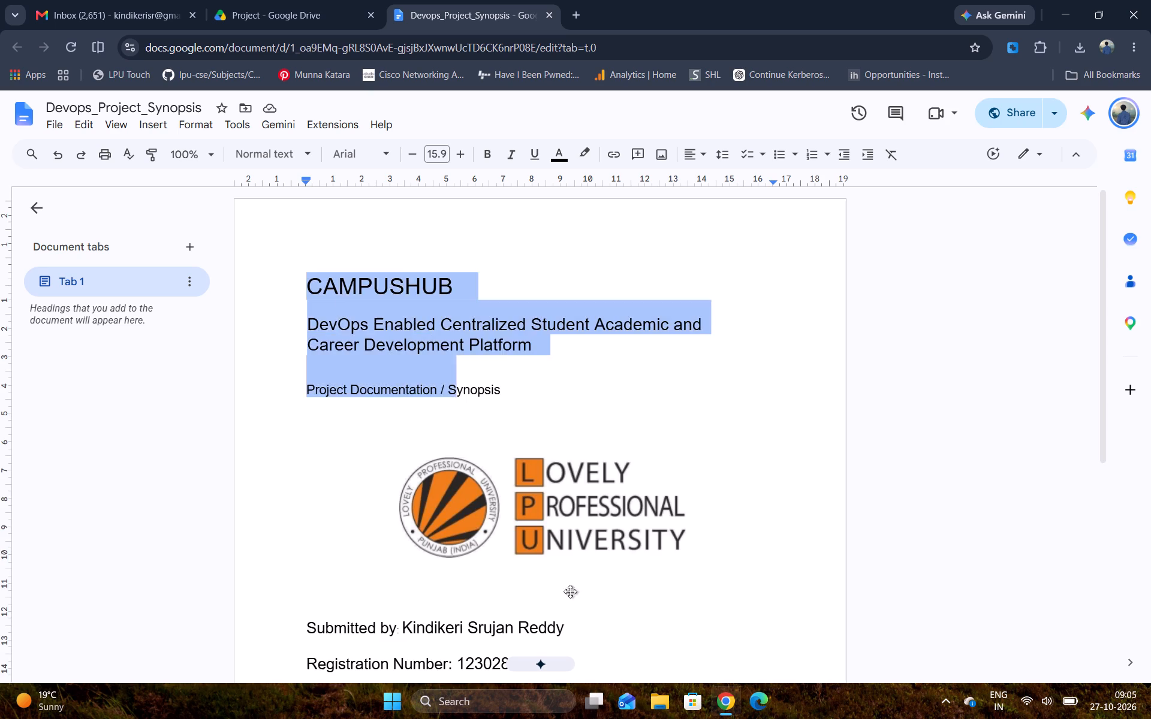
pyautogui.moveTo(570, 591); pyautogui.dragTo(676, 718)
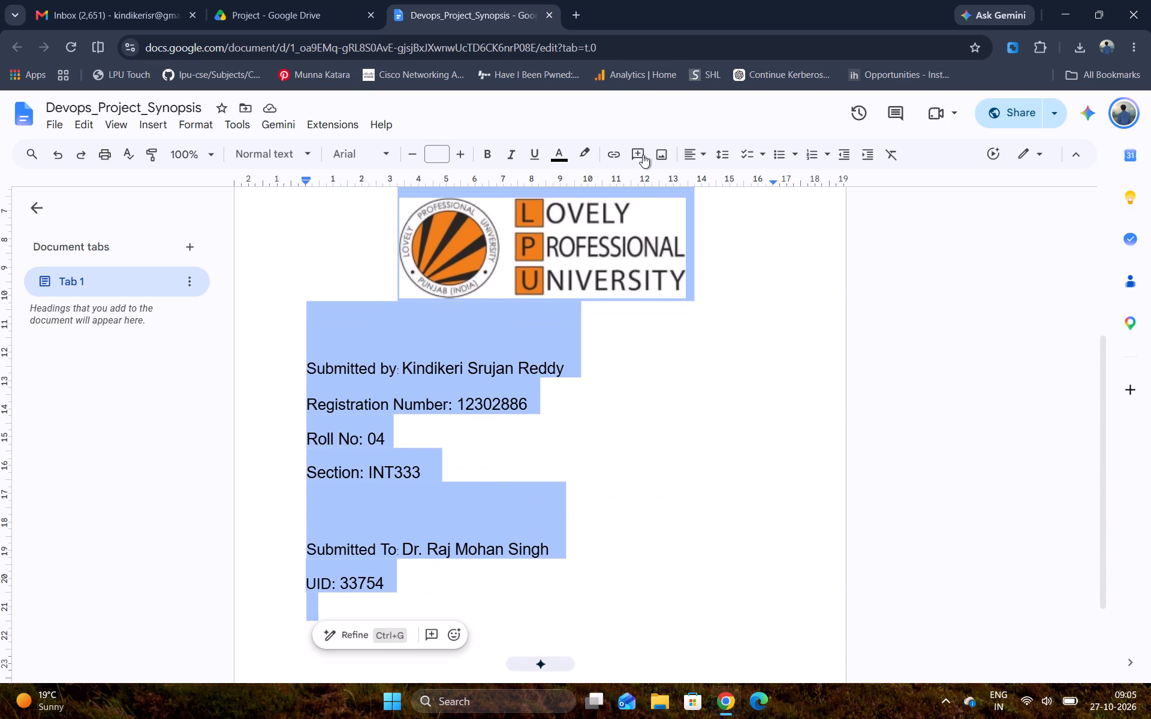
pyautogui.click(697, 155)
pyautogui.click(715, 179)
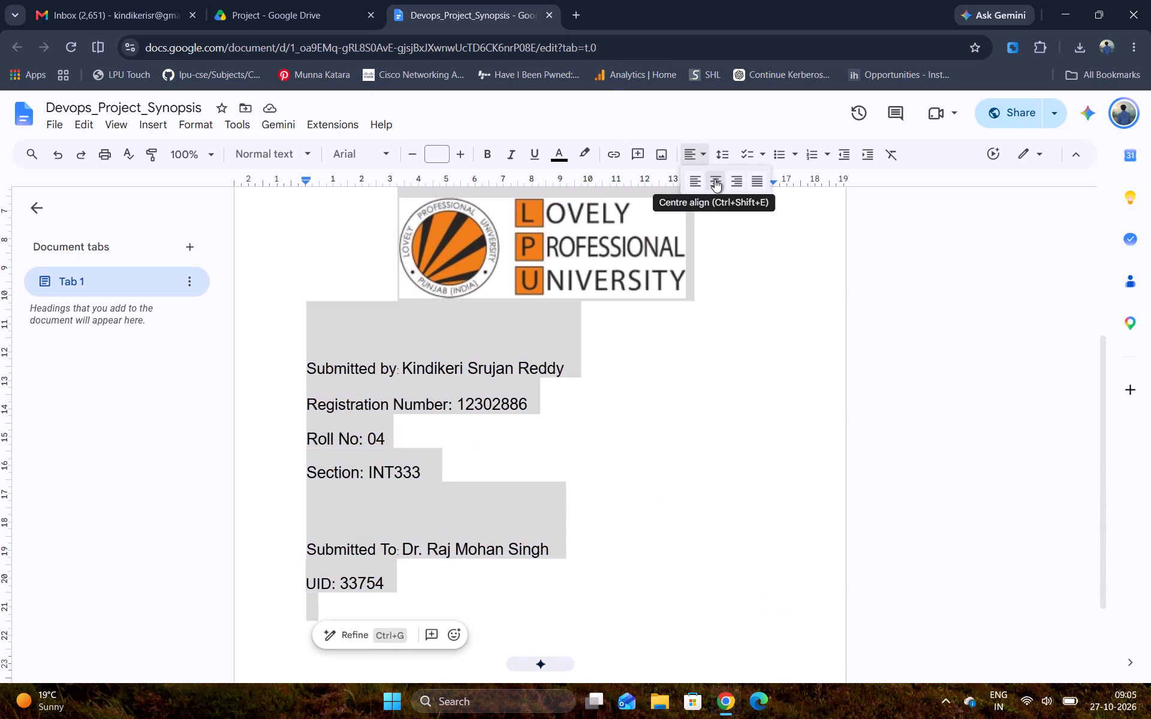
pyautogui.click(766, 477)
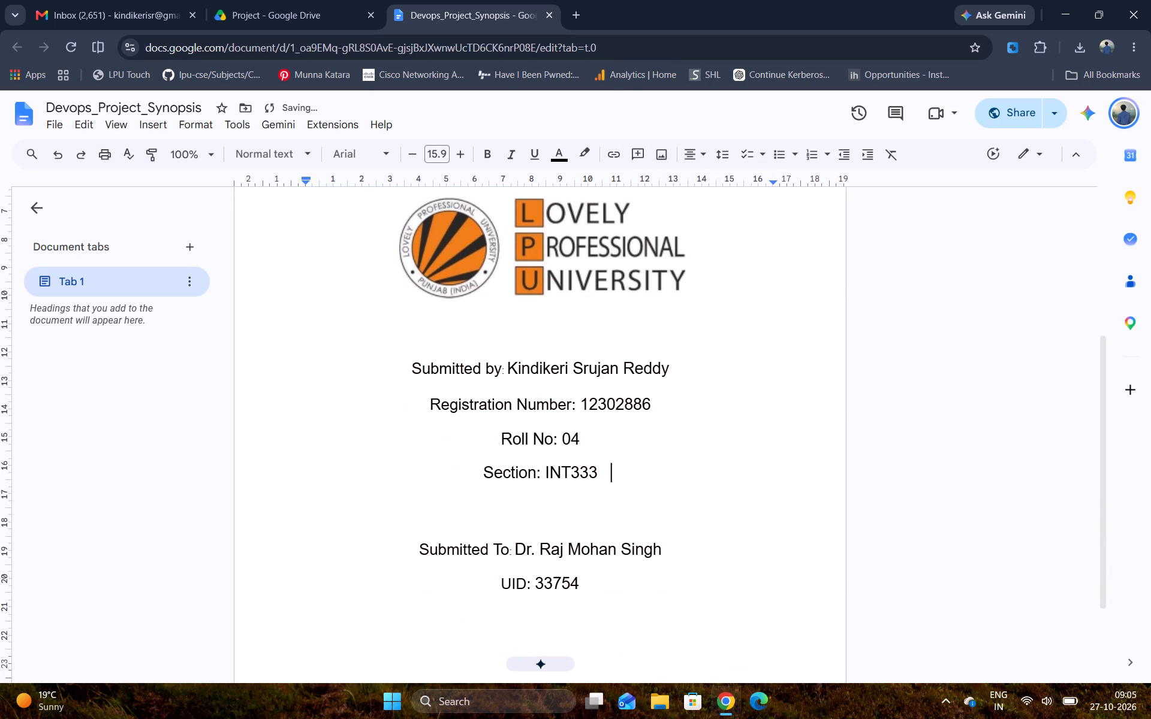
# Delete the CAMPUSHUB title and the two-line DevOps Enabled Centralized Student Academic and Career Development Platform subtitle from the cover page.
pyautogui.scroll(-1, 634, 549)
pyautogui.scroll(5, 595, 455)
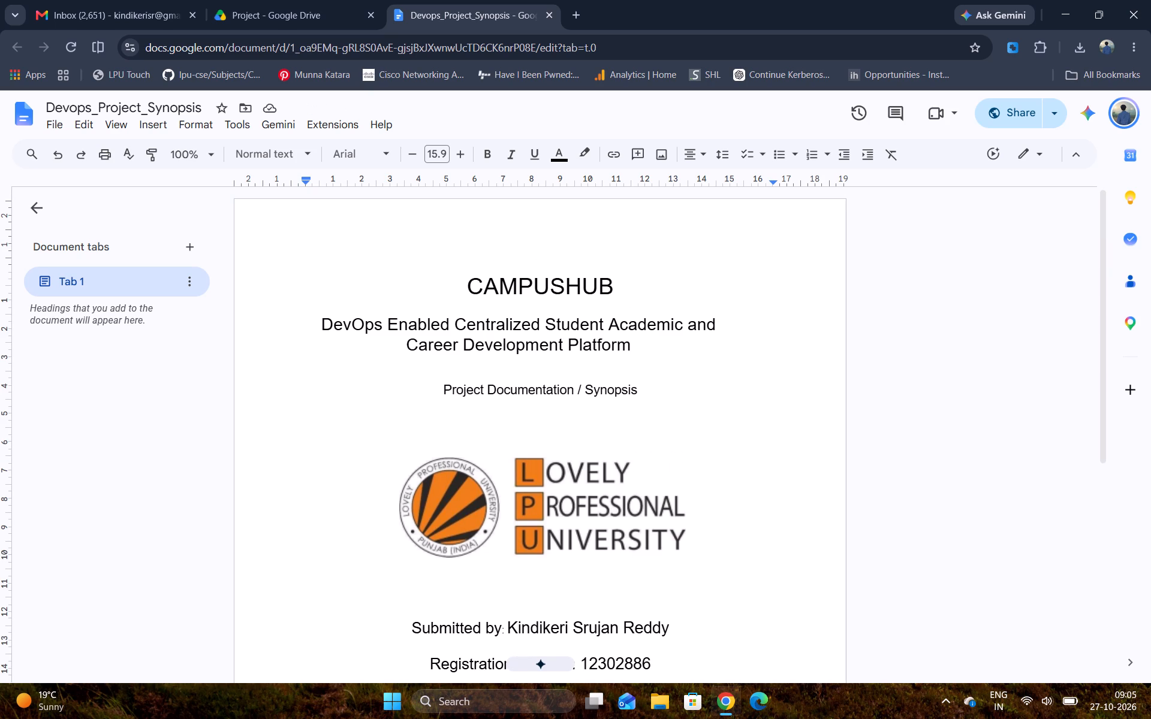
pyautogui.doubleClick(517, 284)
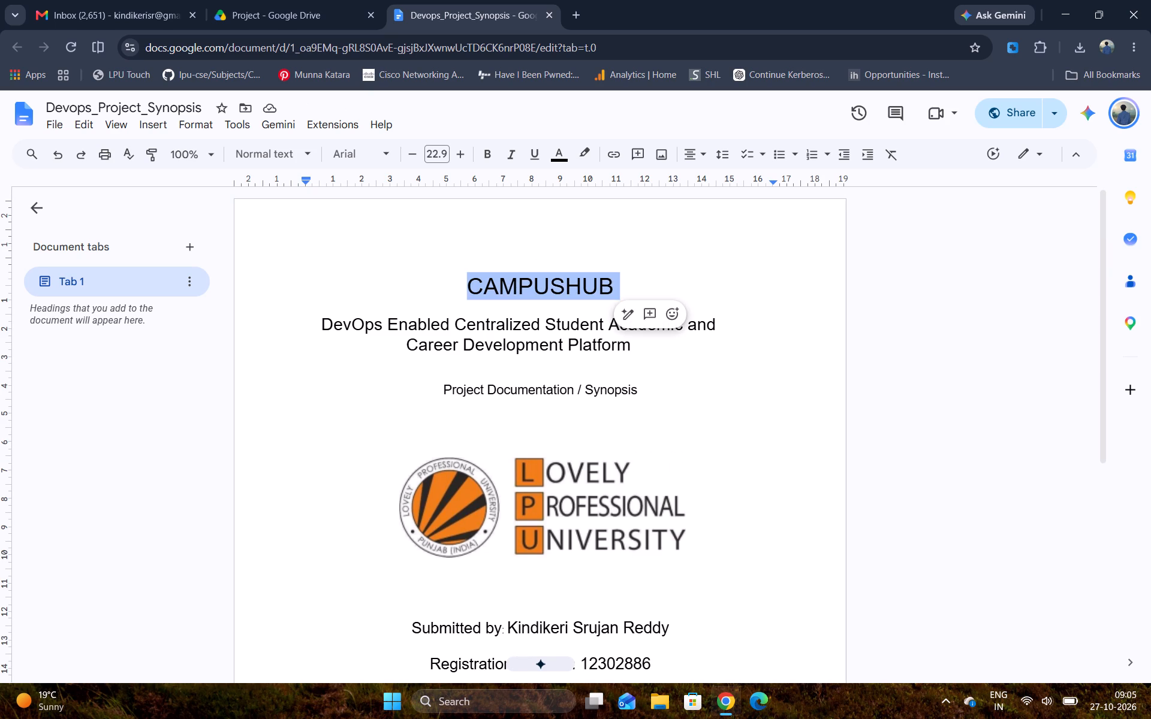
pyautogui.press('BackSpace')
pyautogui.tripleClick(519, 322)
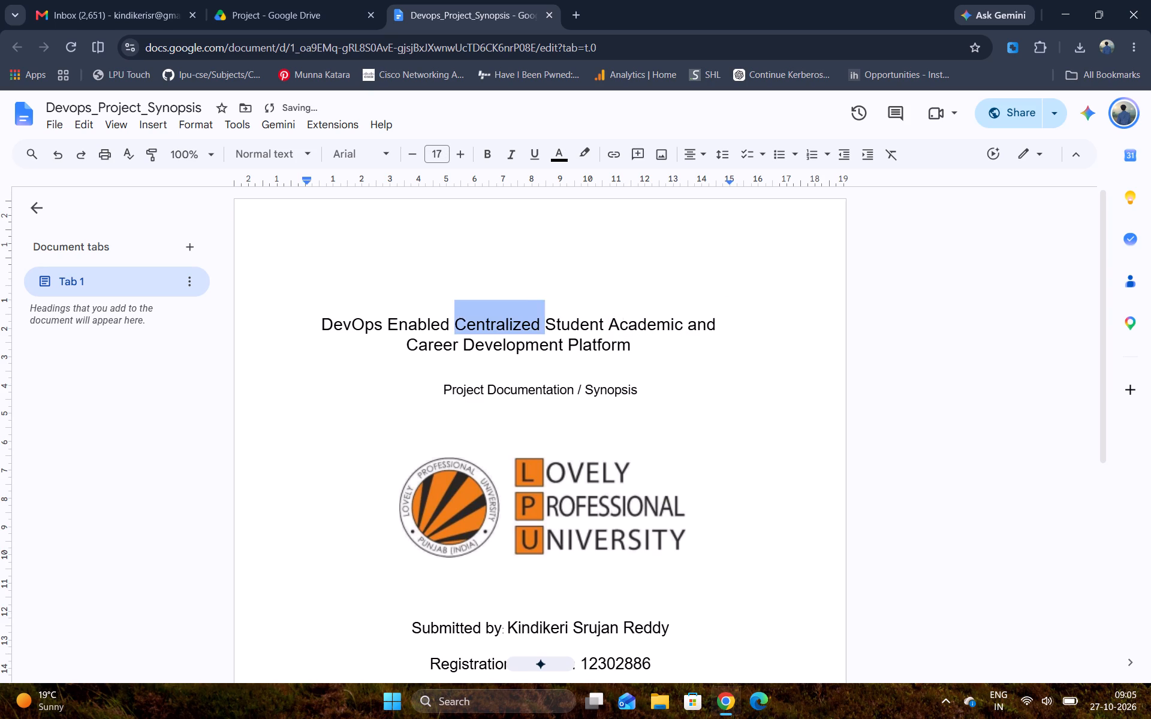
pyautogui.press('BackSpace')
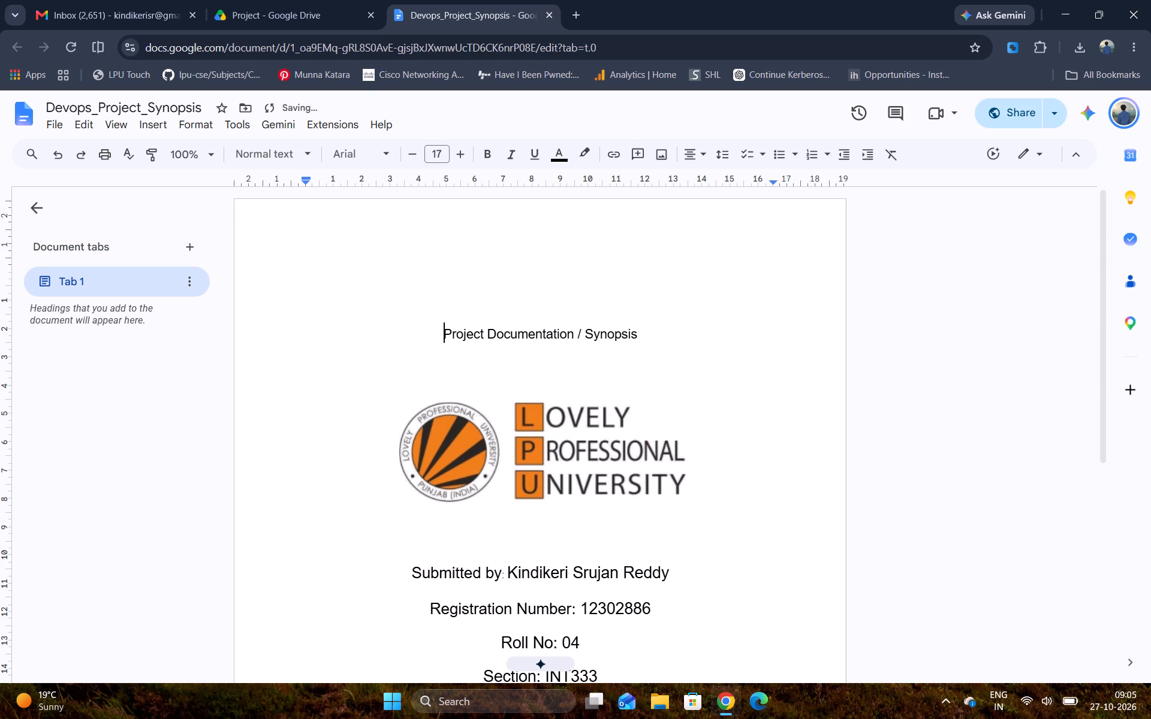
# Insert an empty line above the Project Documentation / Synopsis line on the cover page and place the cursor in it.
pyautogui.press('Return')
pyautogui.press('Up')
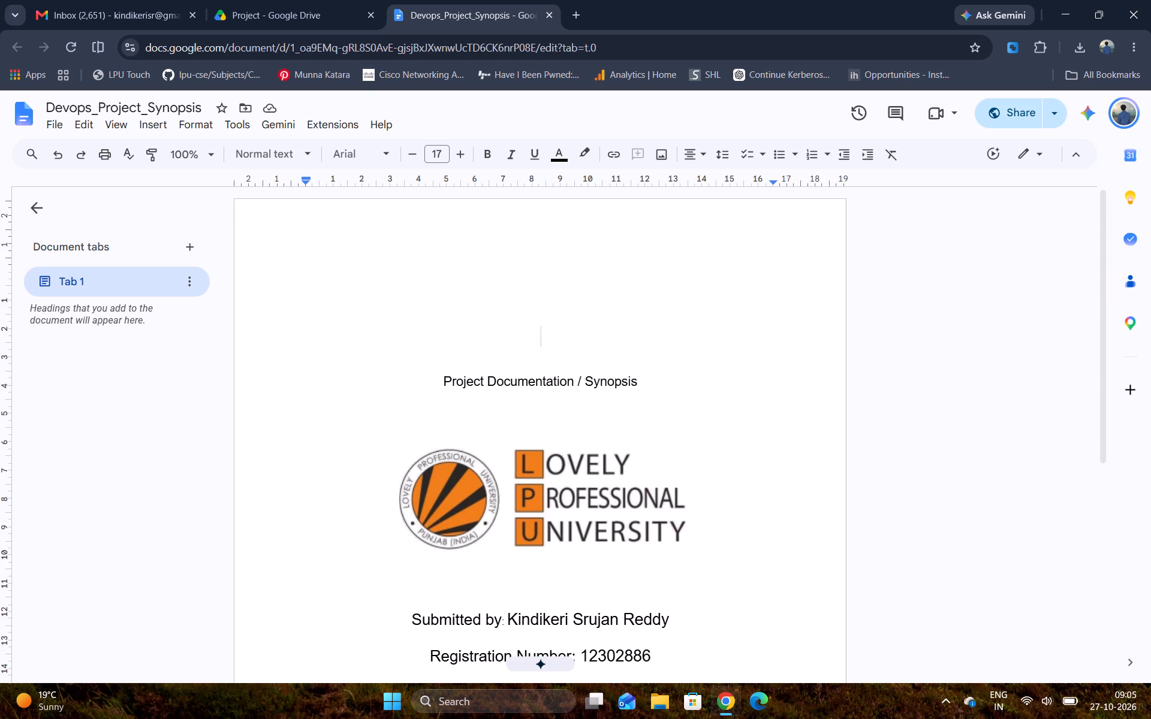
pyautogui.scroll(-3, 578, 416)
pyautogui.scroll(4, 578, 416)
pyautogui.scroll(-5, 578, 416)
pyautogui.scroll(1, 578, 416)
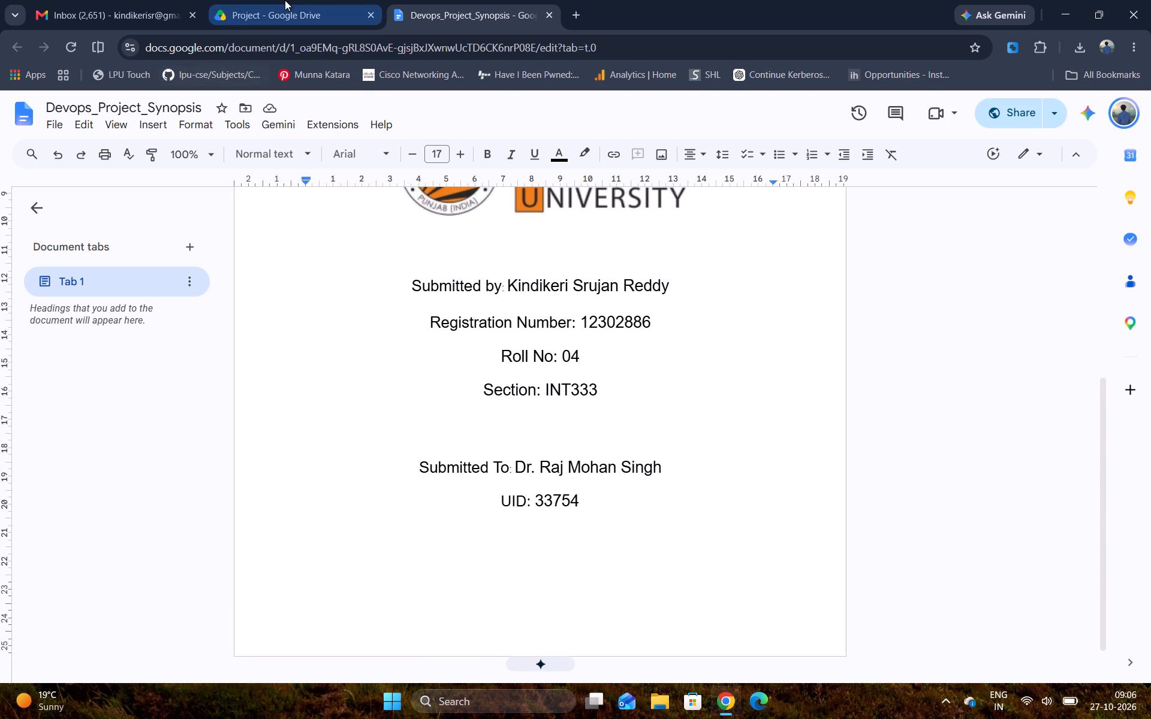
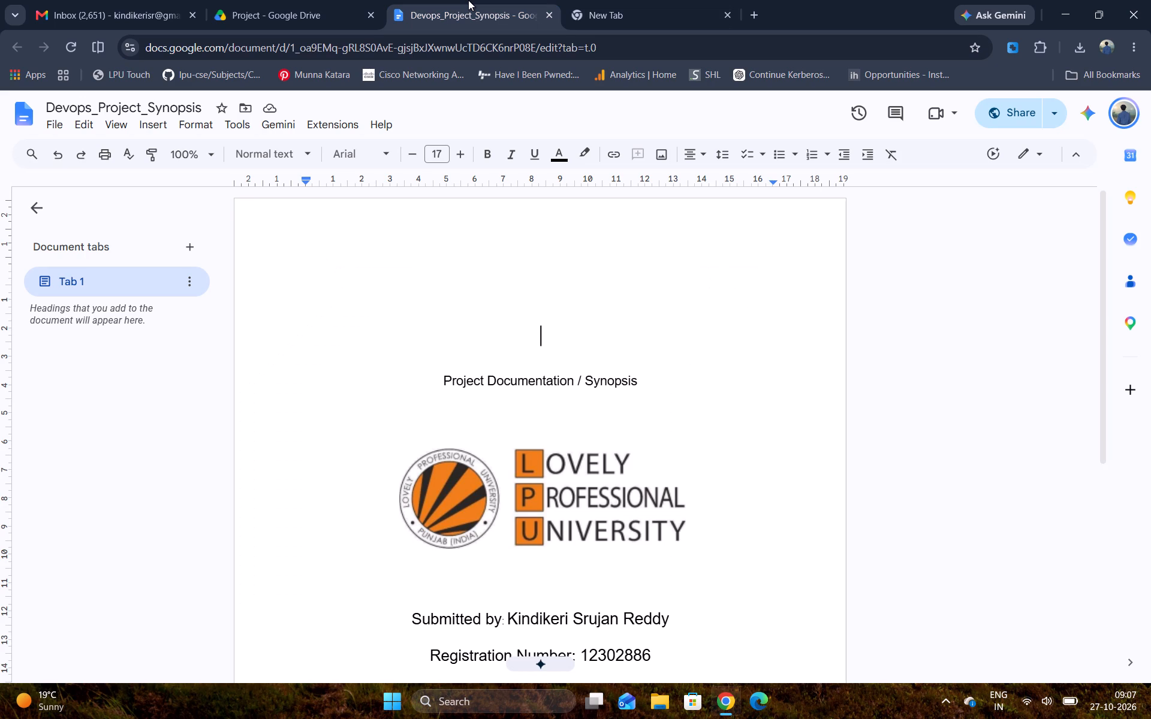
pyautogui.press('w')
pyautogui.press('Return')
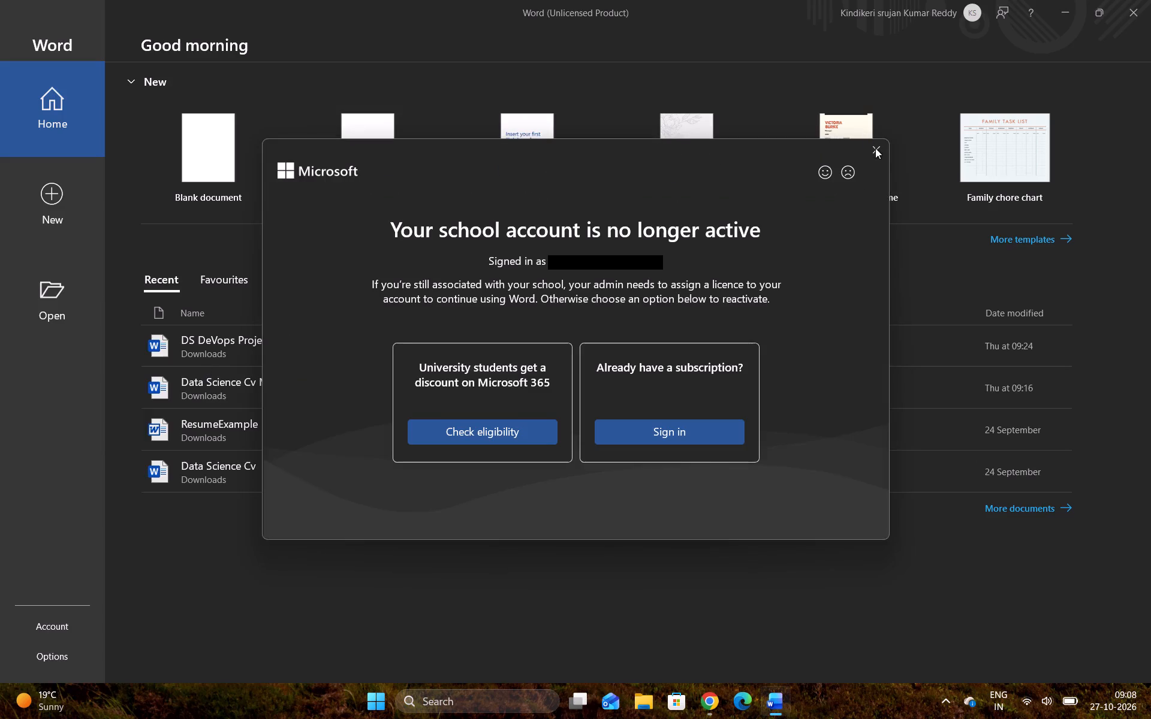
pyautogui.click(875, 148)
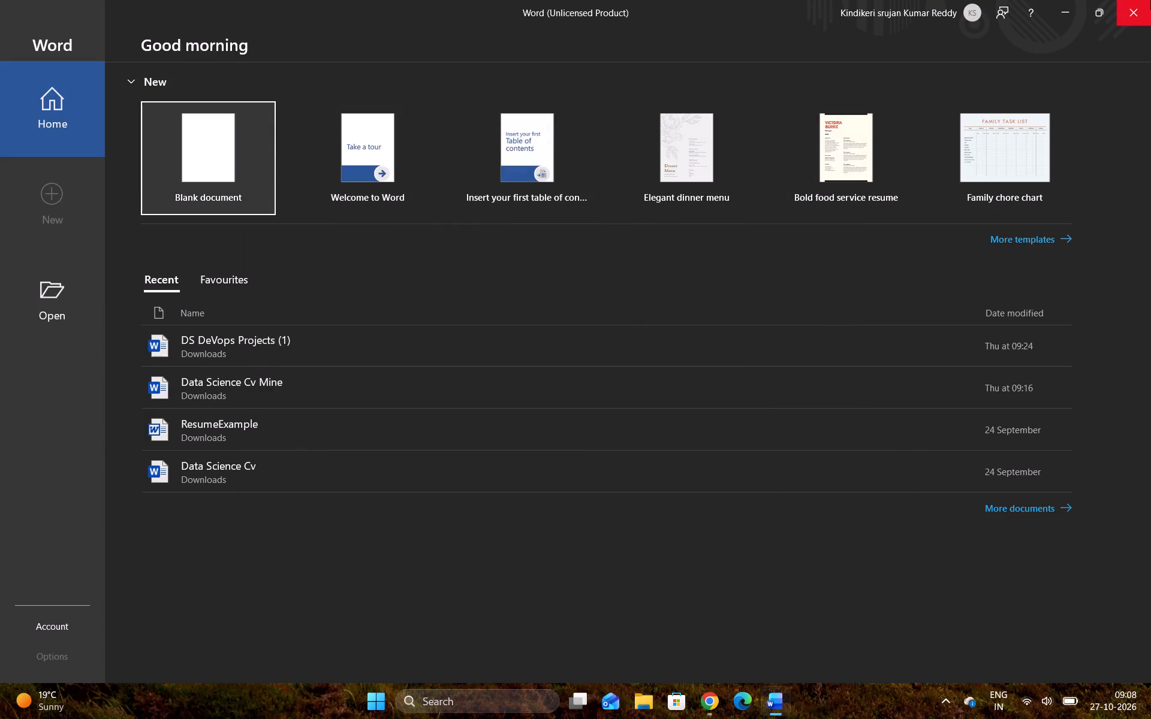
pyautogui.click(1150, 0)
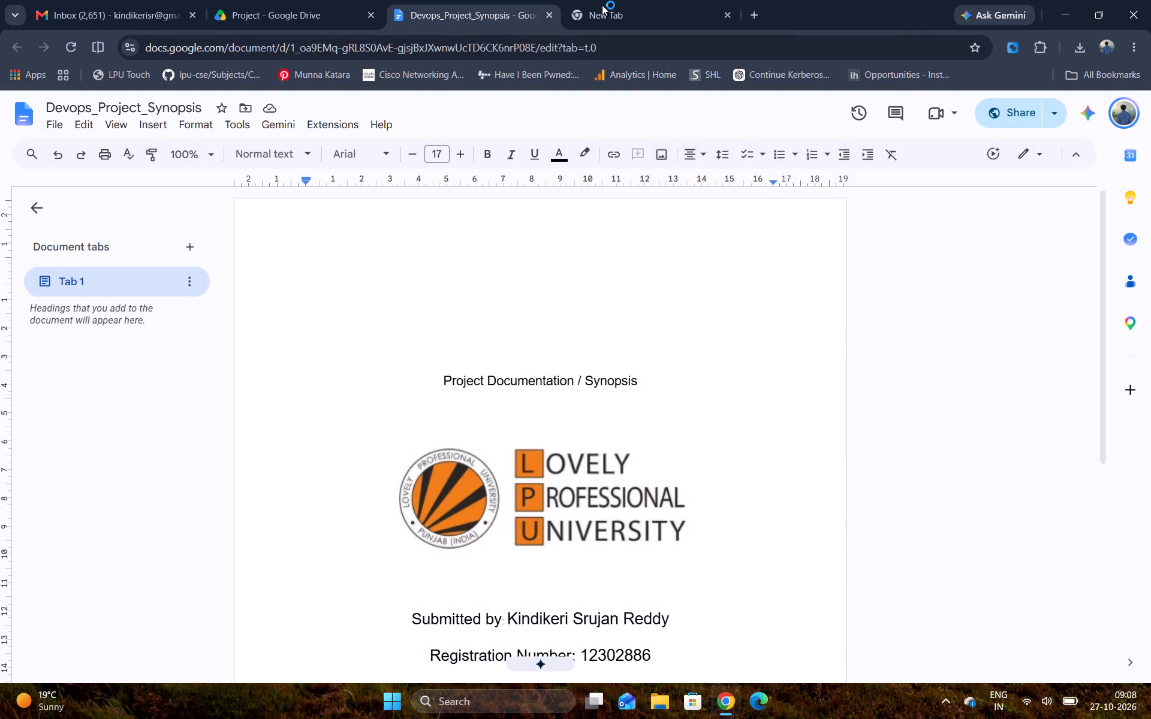
# Switch to the empty New Tab page in the browser and begin a Google search.
pyautogui.click(633, 0)
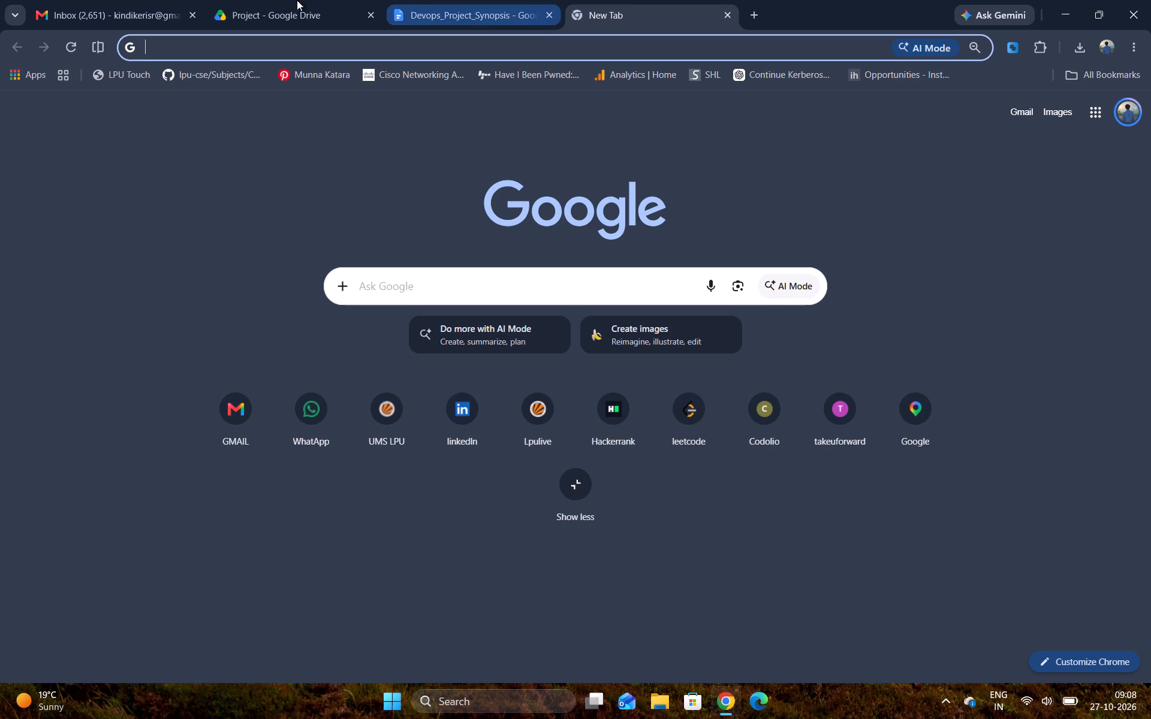
pyautogui.click(434, 280)
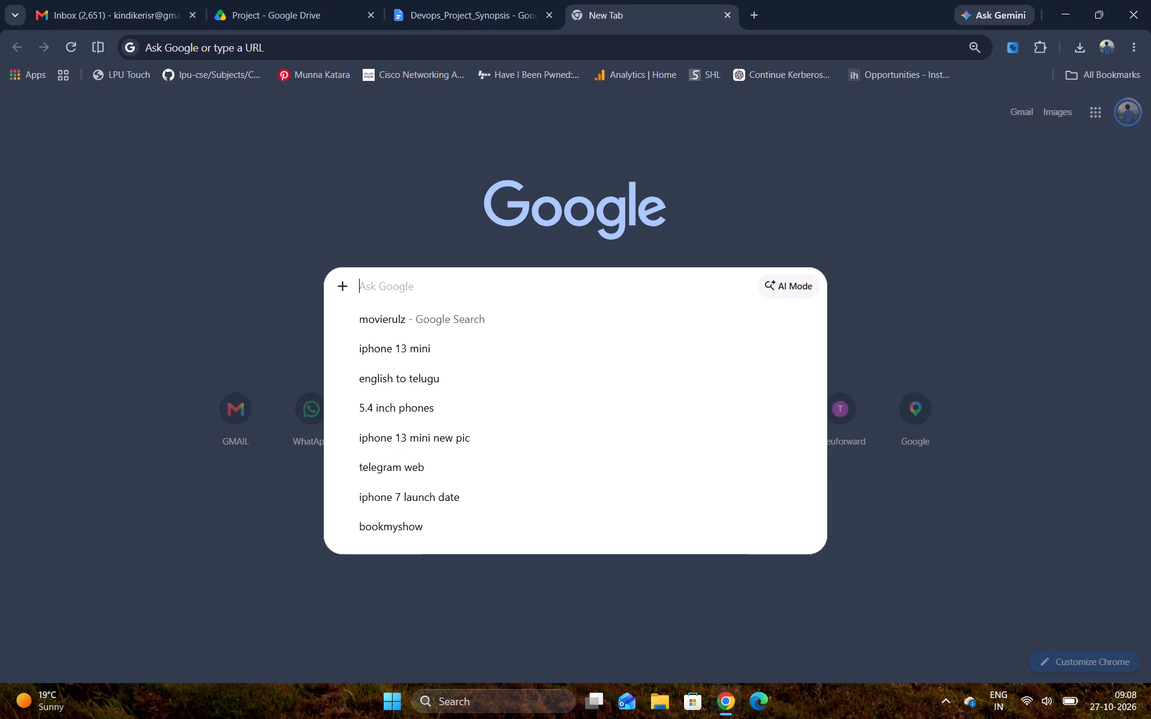
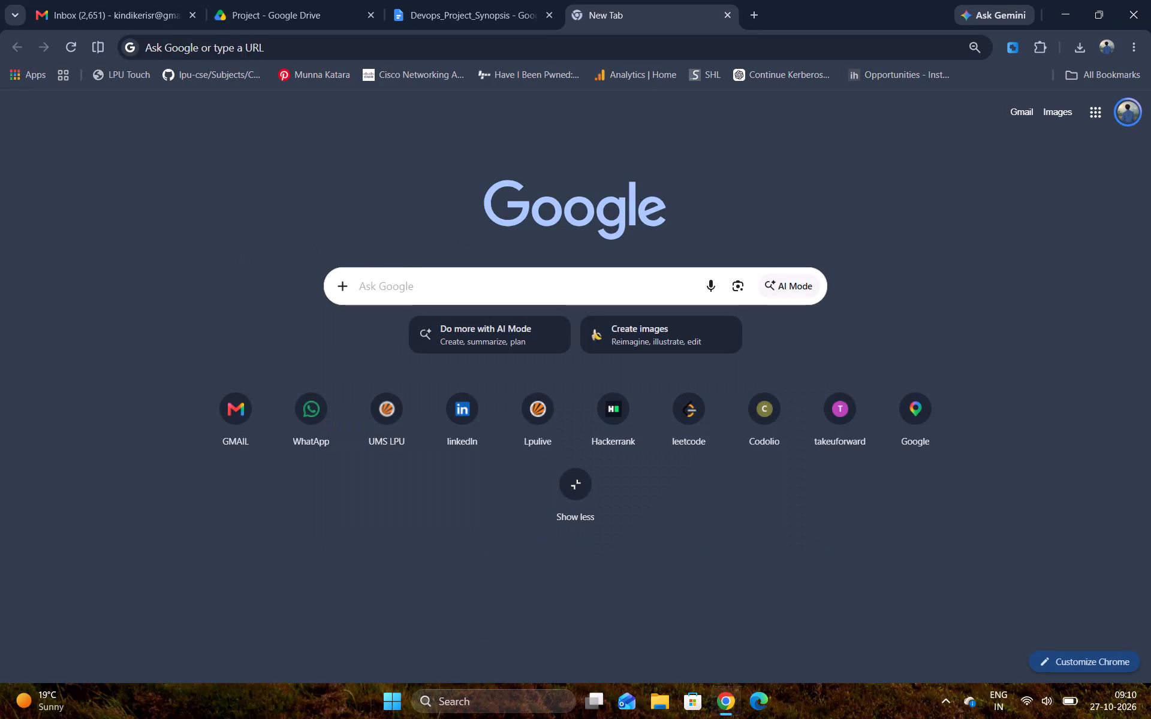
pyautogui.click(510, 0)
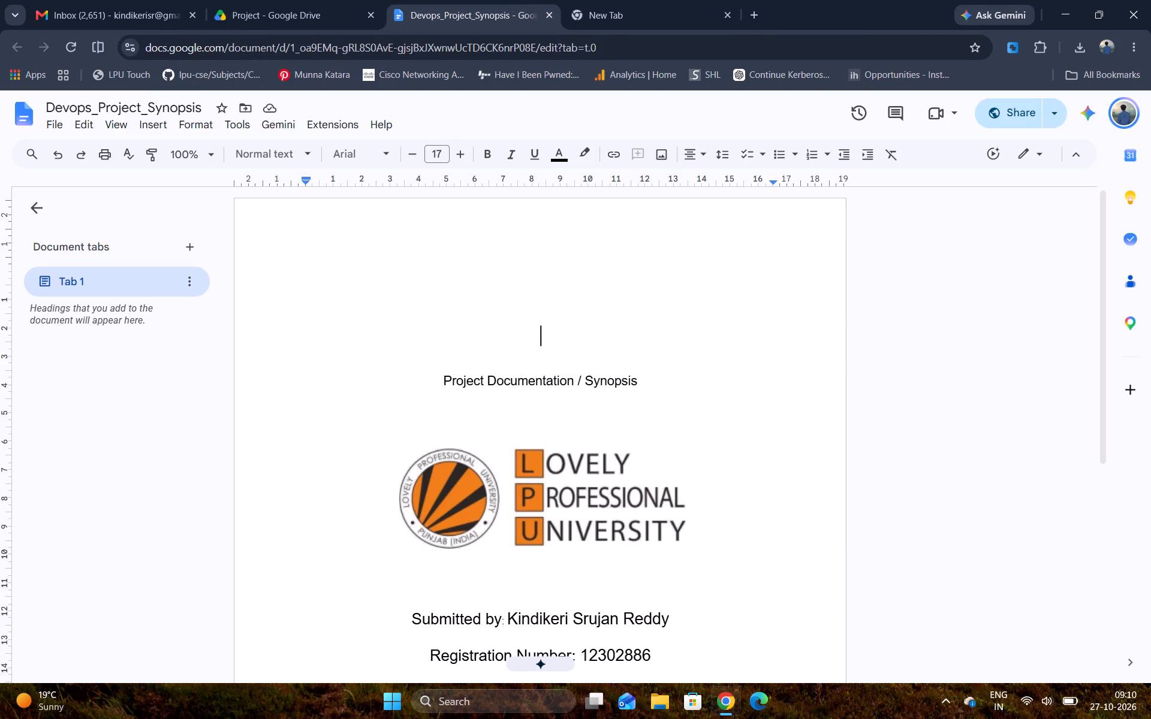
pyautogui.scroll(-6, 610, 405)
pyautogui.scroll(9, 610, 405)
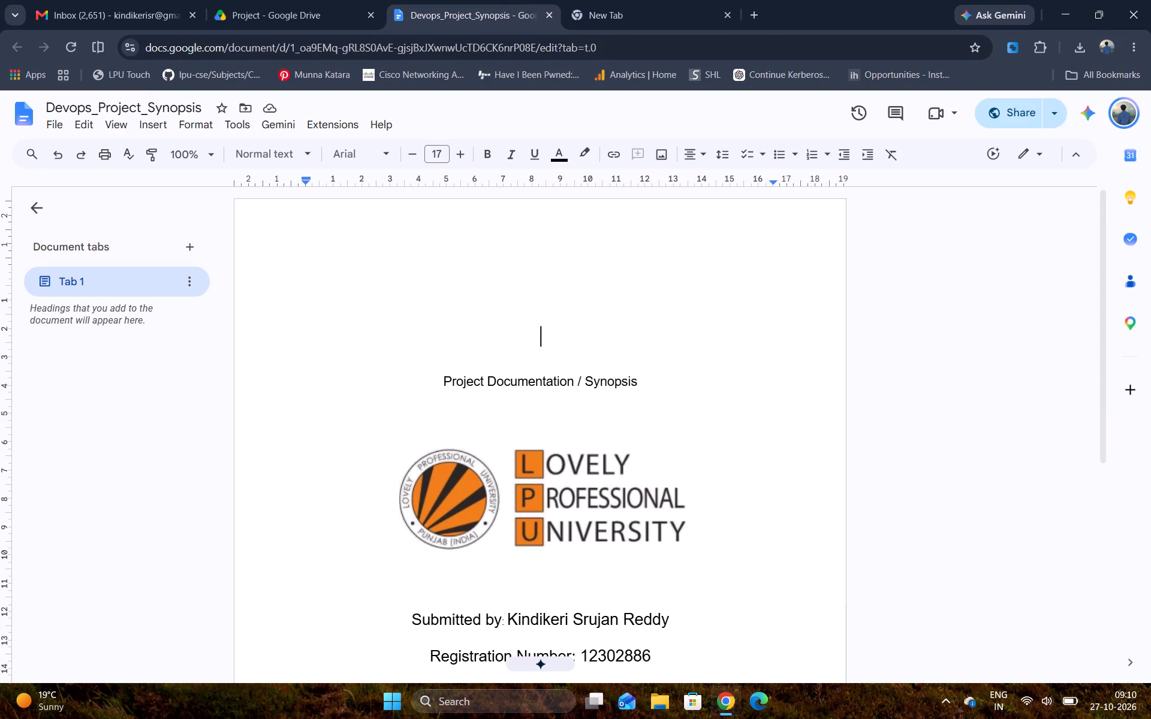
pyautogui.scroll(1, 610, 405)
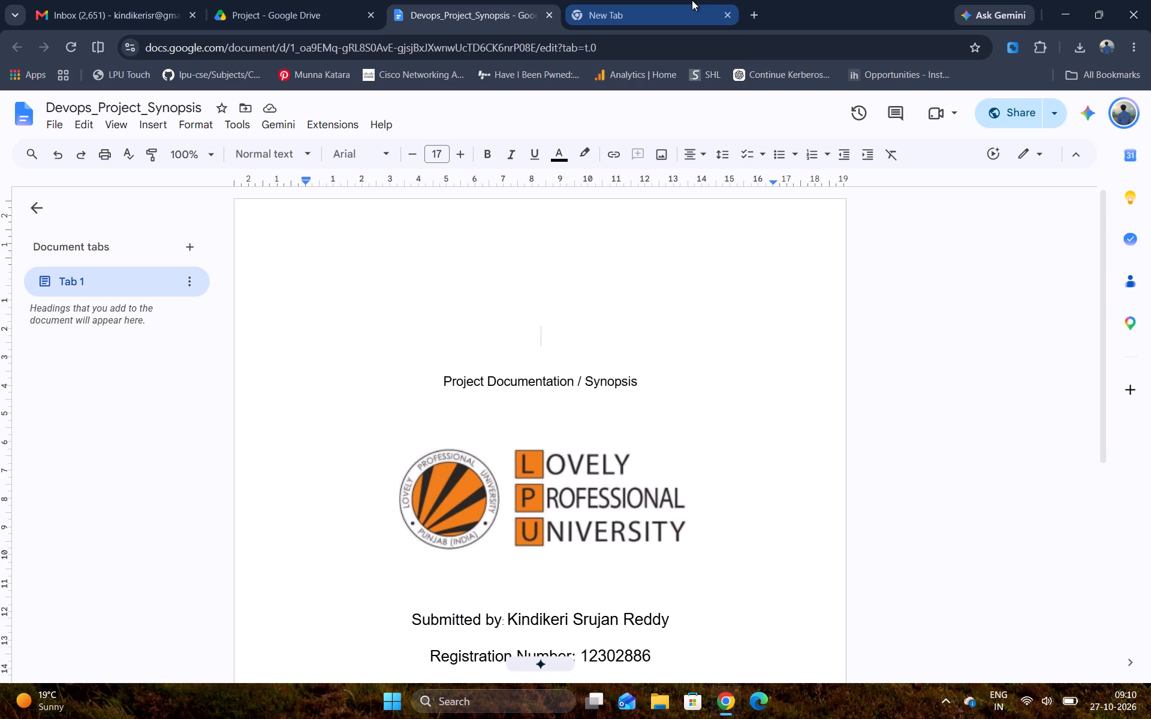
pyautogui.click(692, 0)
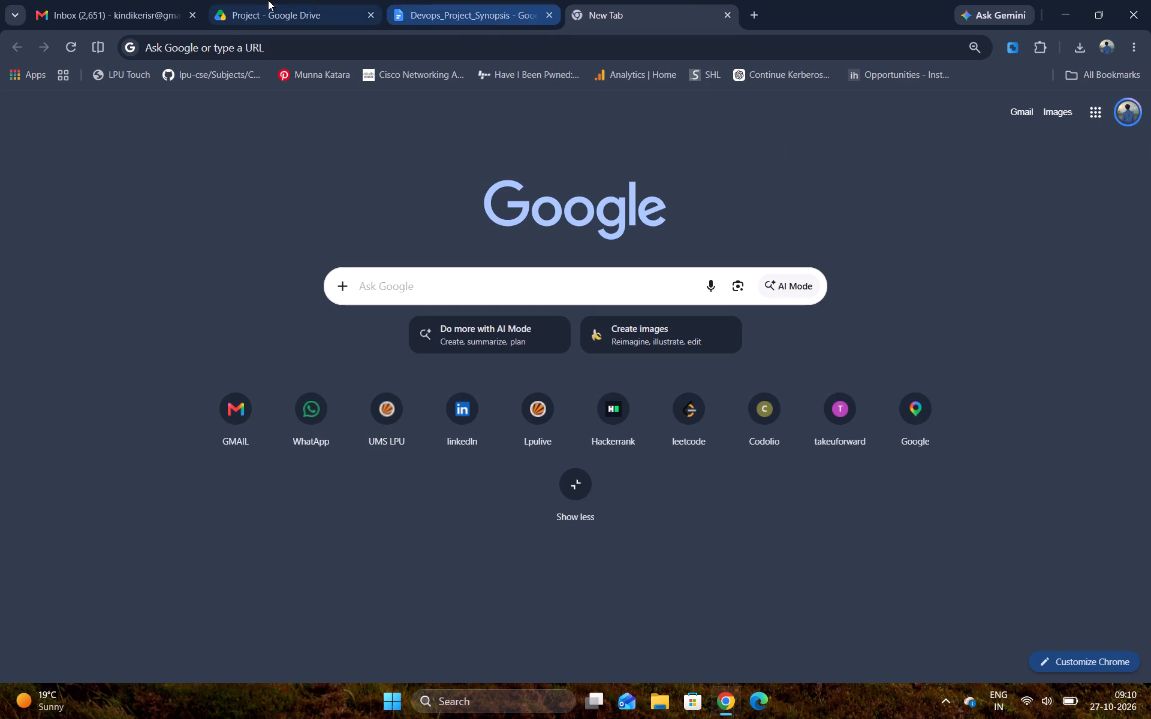
# Close the PDF preview in Drive and download K23T-CHE110.zip from the Sem-1 folder inside Collage notes.
pyautogui.click(271, 0)
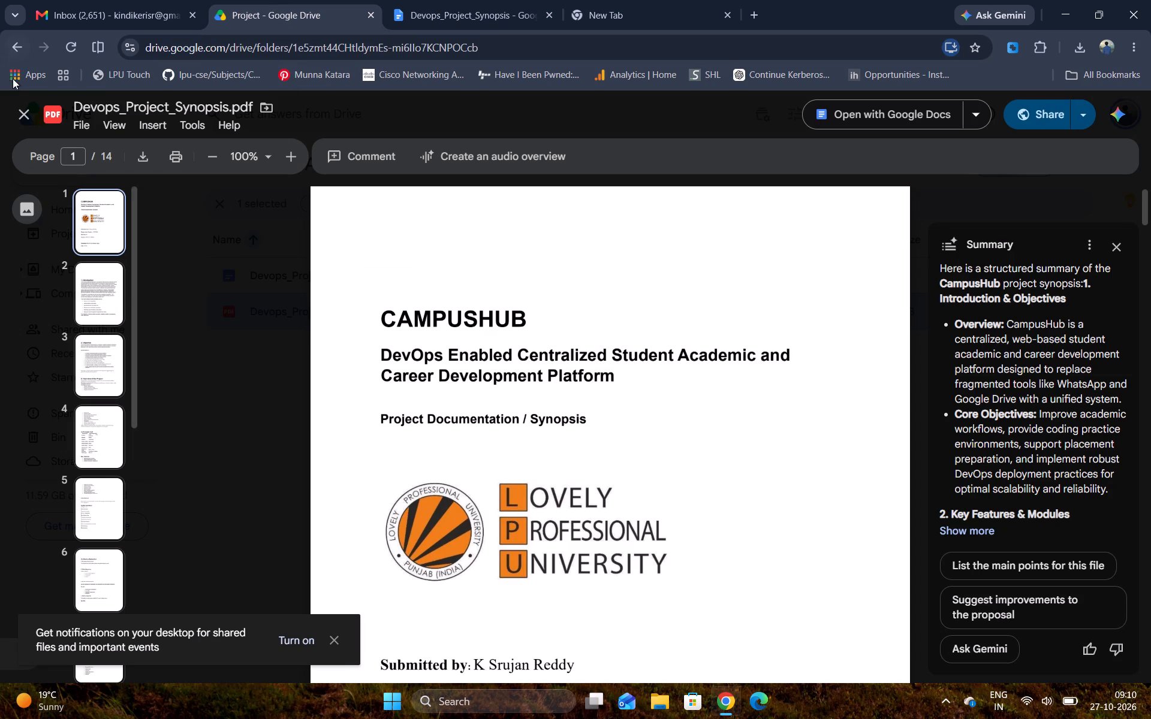
pyautogui.click(23, 120)
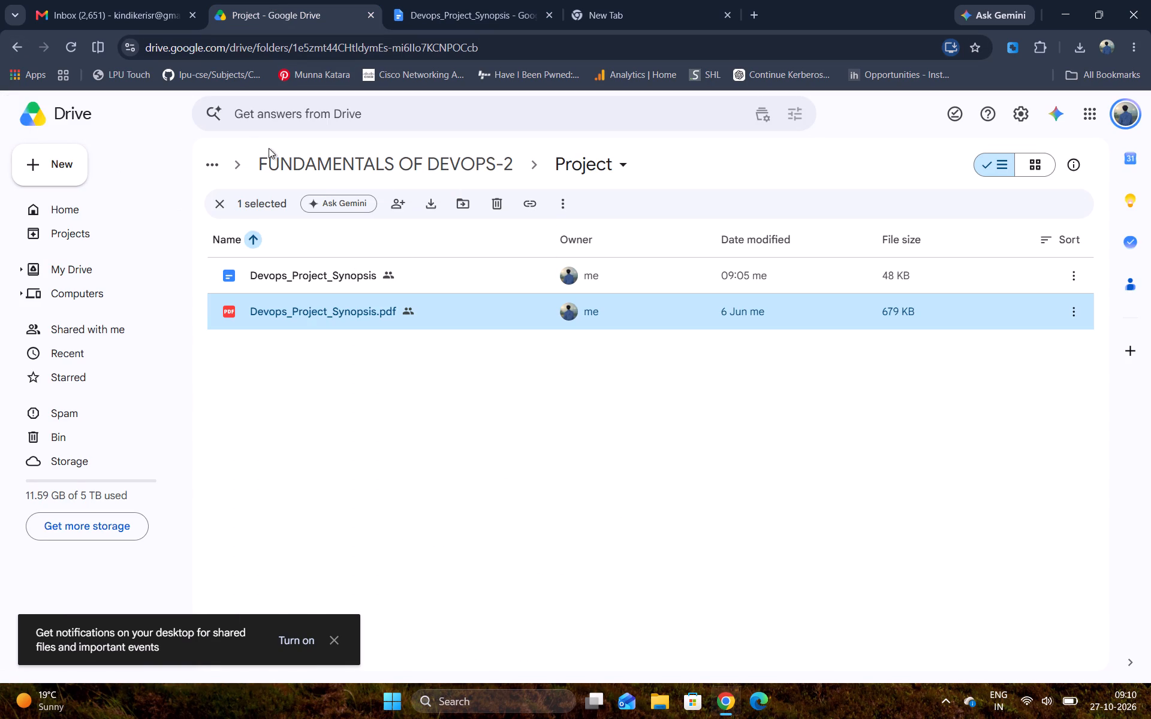
pyautogui.click(216, 161)
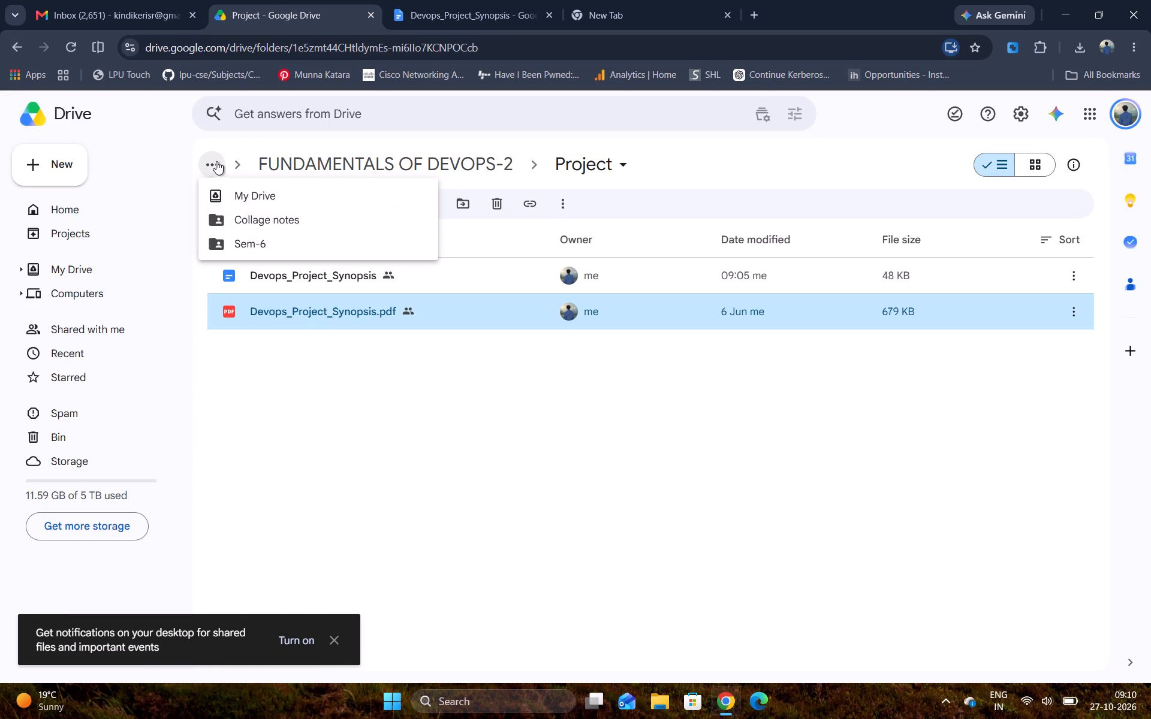
pyautogui.click(237, 220)
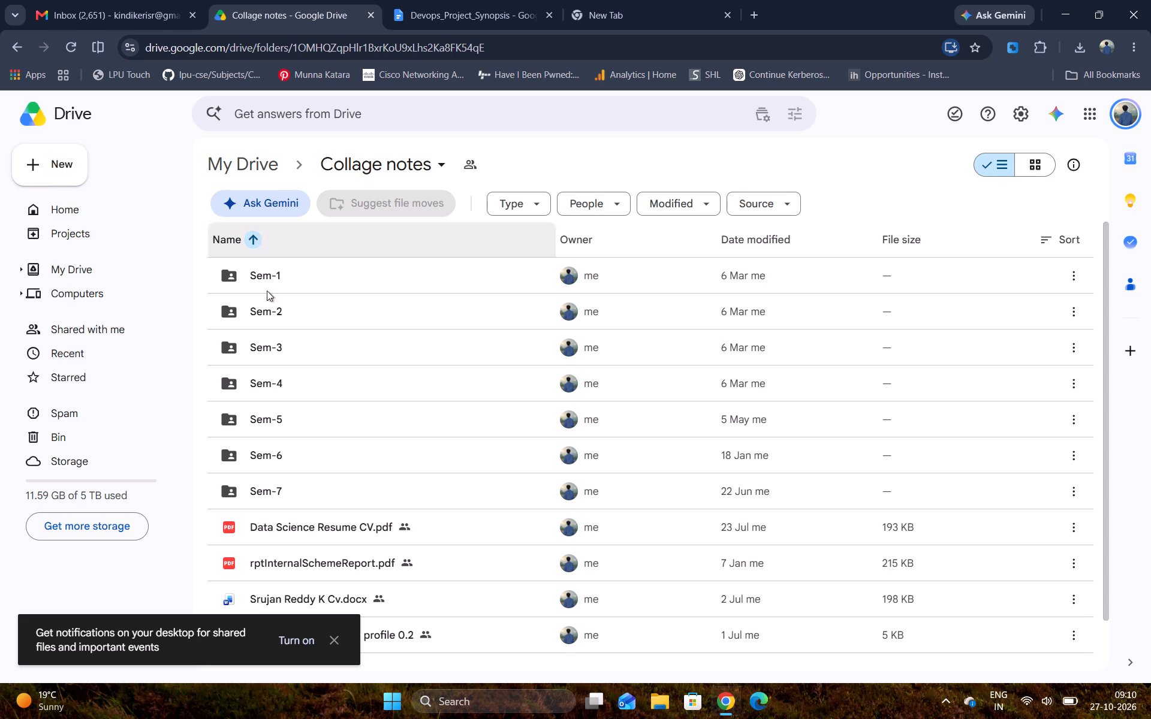
pyautogui.doubleClick(289, 270)
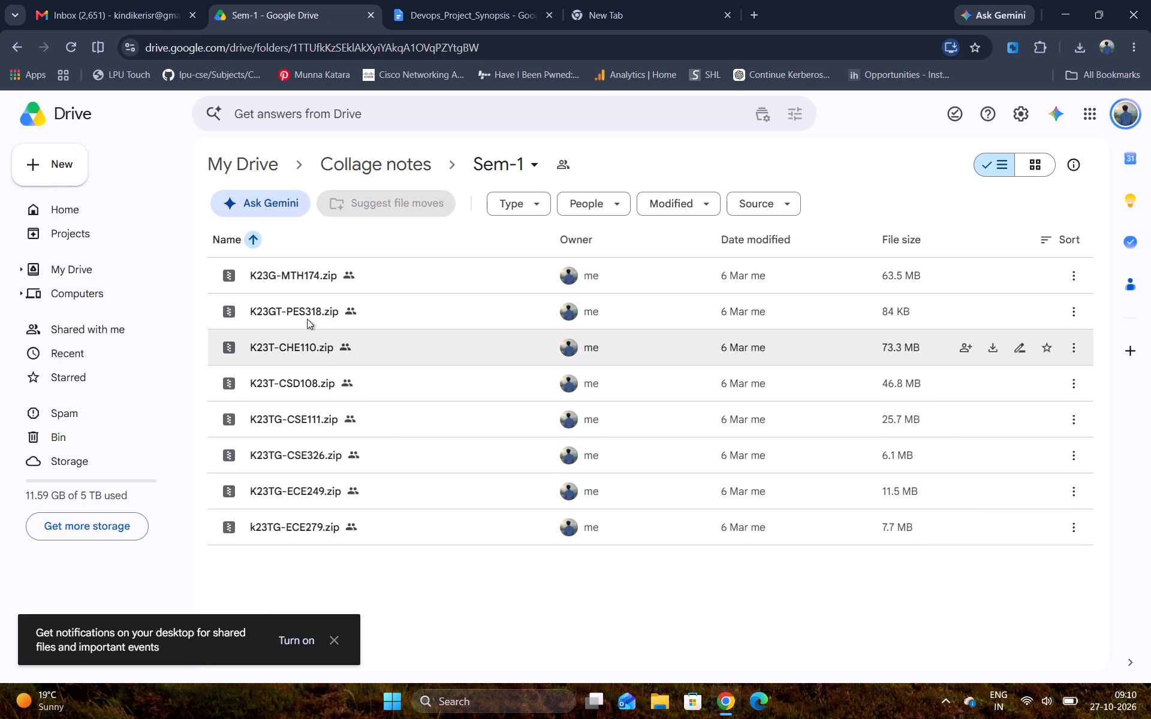
pyautogui.click(296, 345)
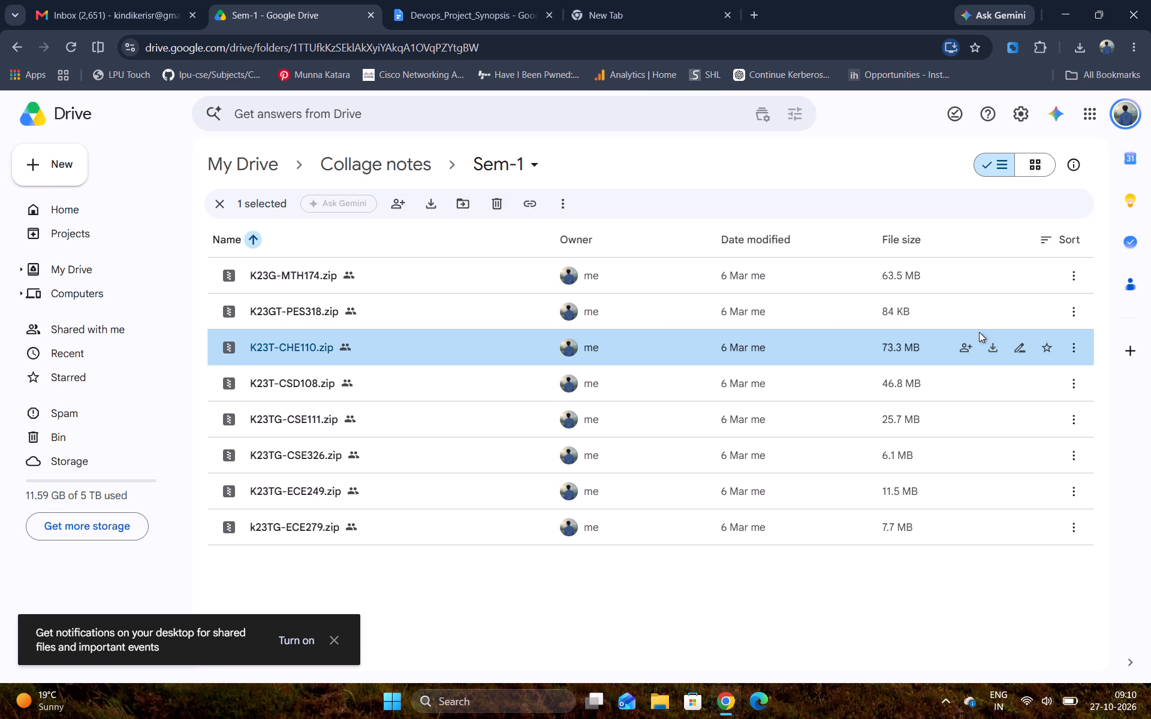
pyautogui.click(1001, 346)
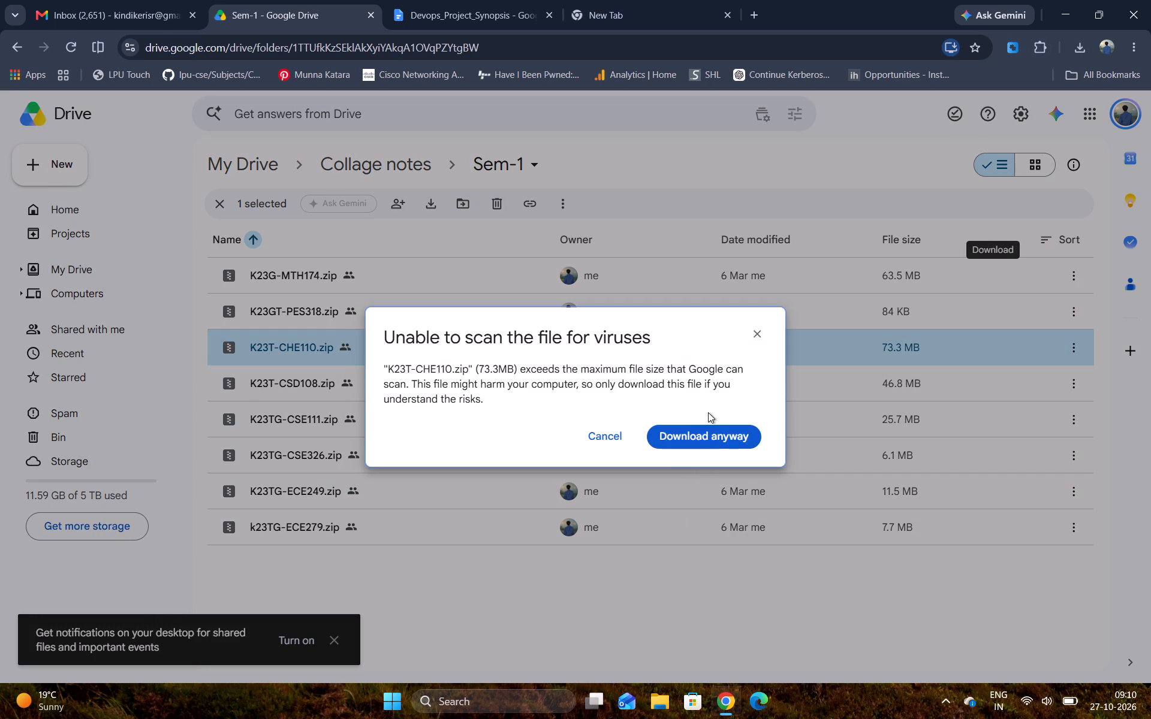
pyautogui.click(698, 431)
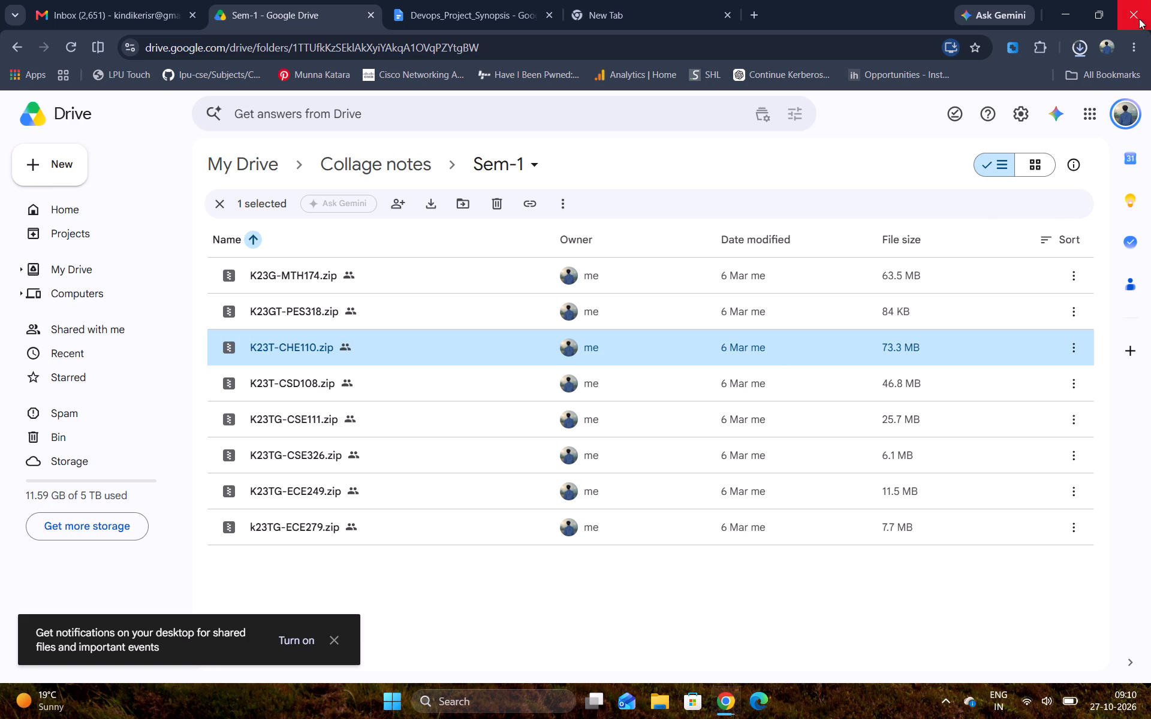
# Show the downloaded K23T-CHE110.zip in its folder and extract it to the suggested K23T-CHE110 folder in Downloads.
pyautogui.click(1083, 46)
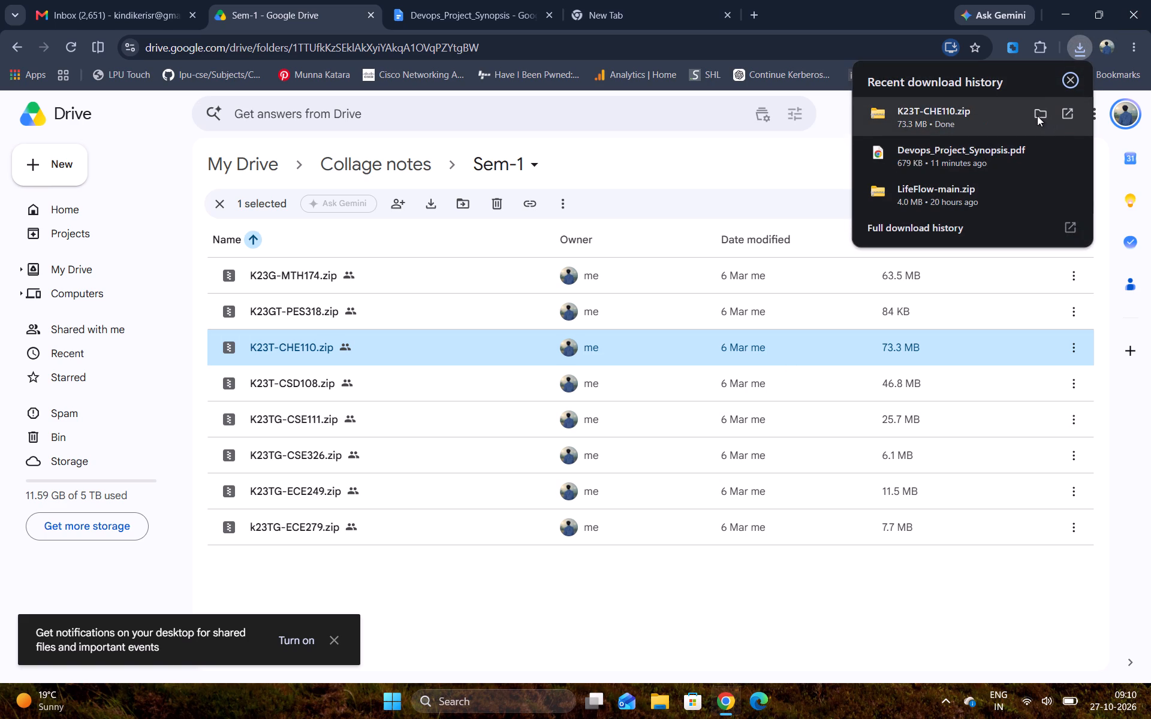
pyautogui.click(1037, 116)
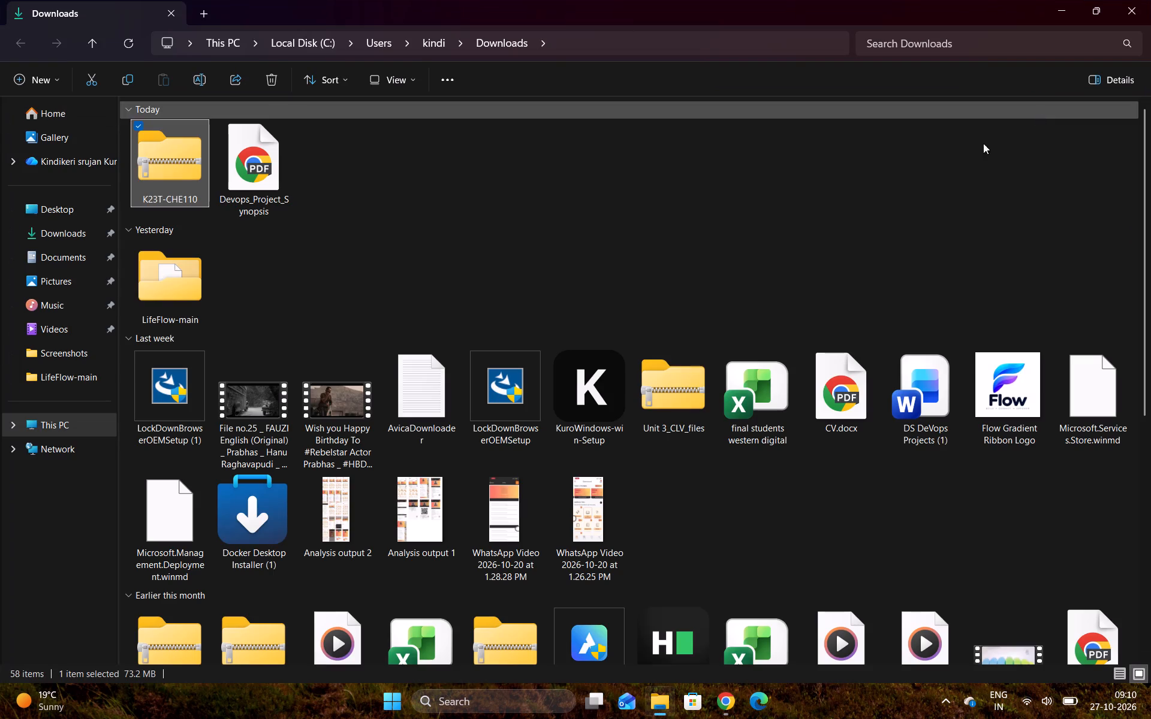
pyautogui.click(463, 90)
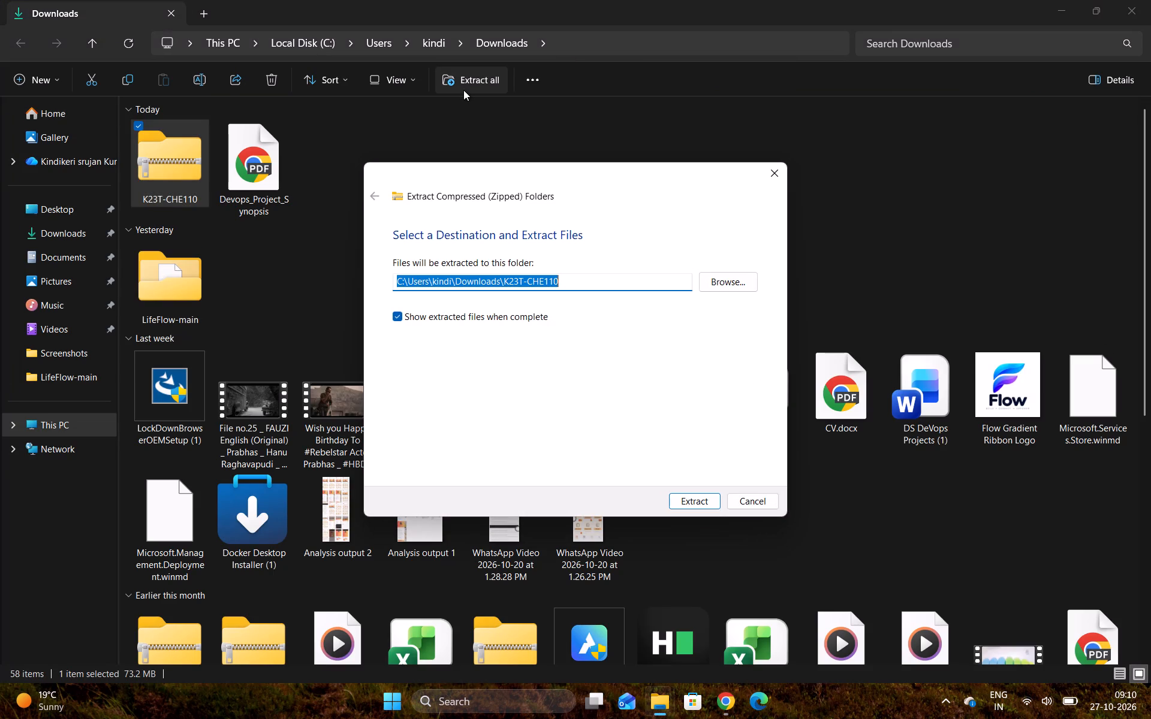
pyautogui.press('Return')
pyautogui.press('Return')
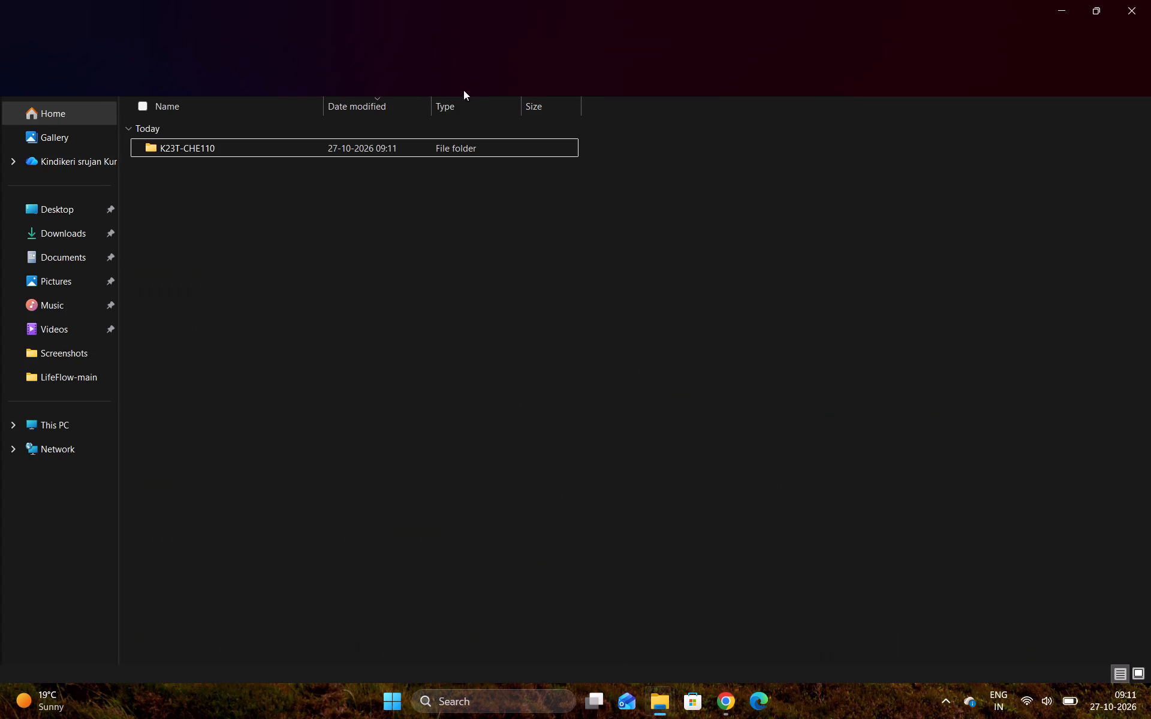
# Open the frontpage document from the extracted K23T-CHE110 folder in Word and dismiss the account dialog.
pyautogui.doubleClick(279, 149)
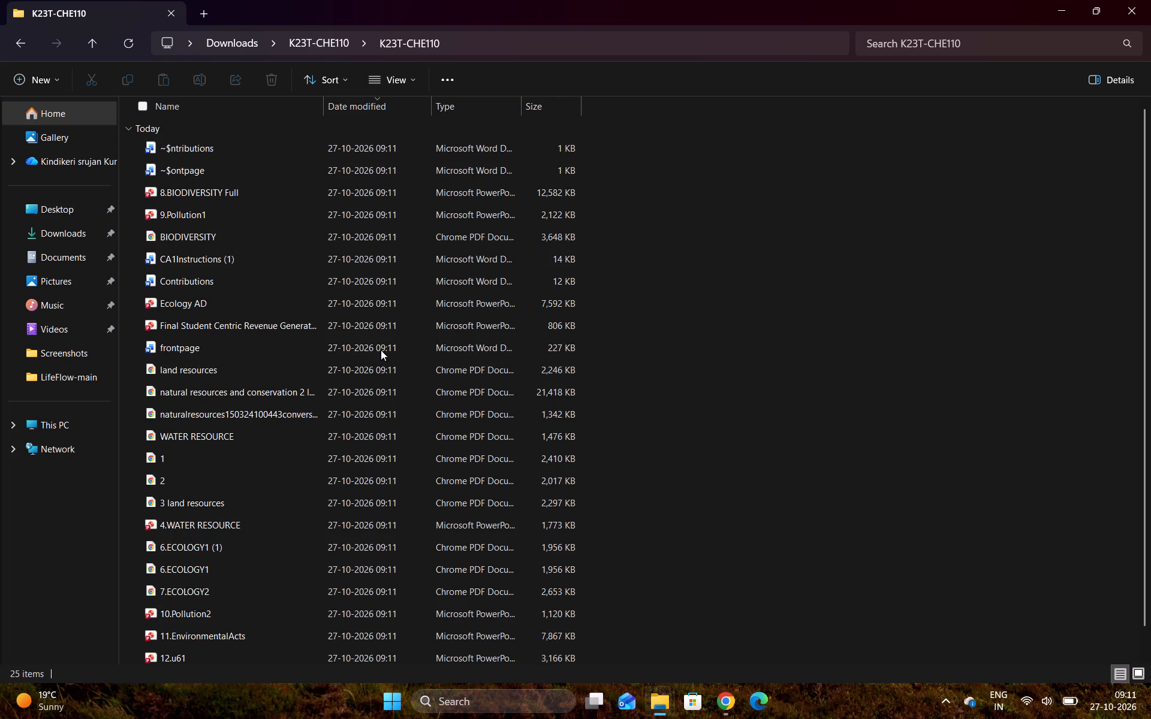
pyautogui.doubleClick(365, 347)
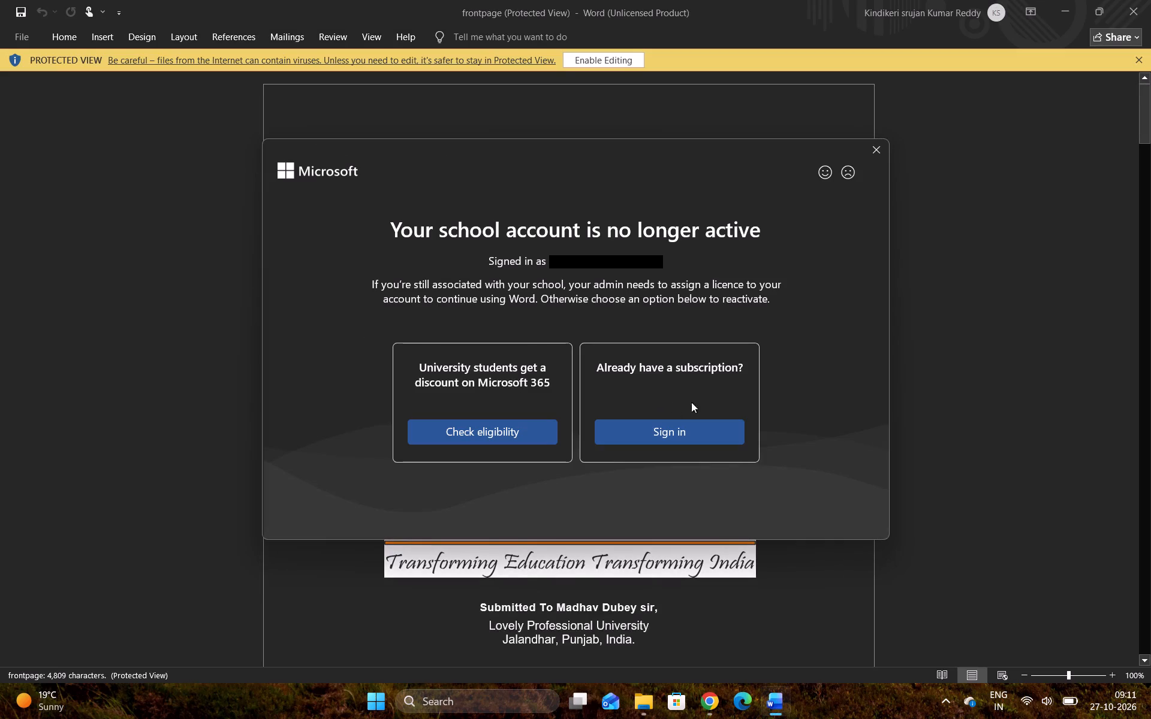
pyautogui.click(876, 144)
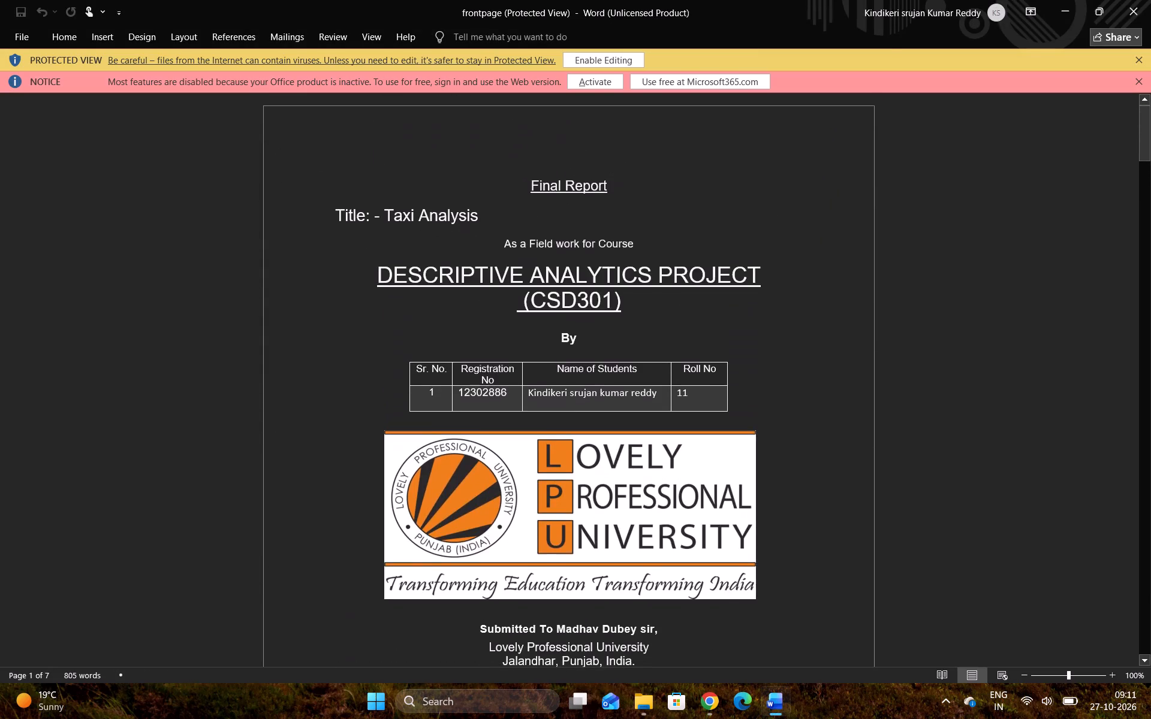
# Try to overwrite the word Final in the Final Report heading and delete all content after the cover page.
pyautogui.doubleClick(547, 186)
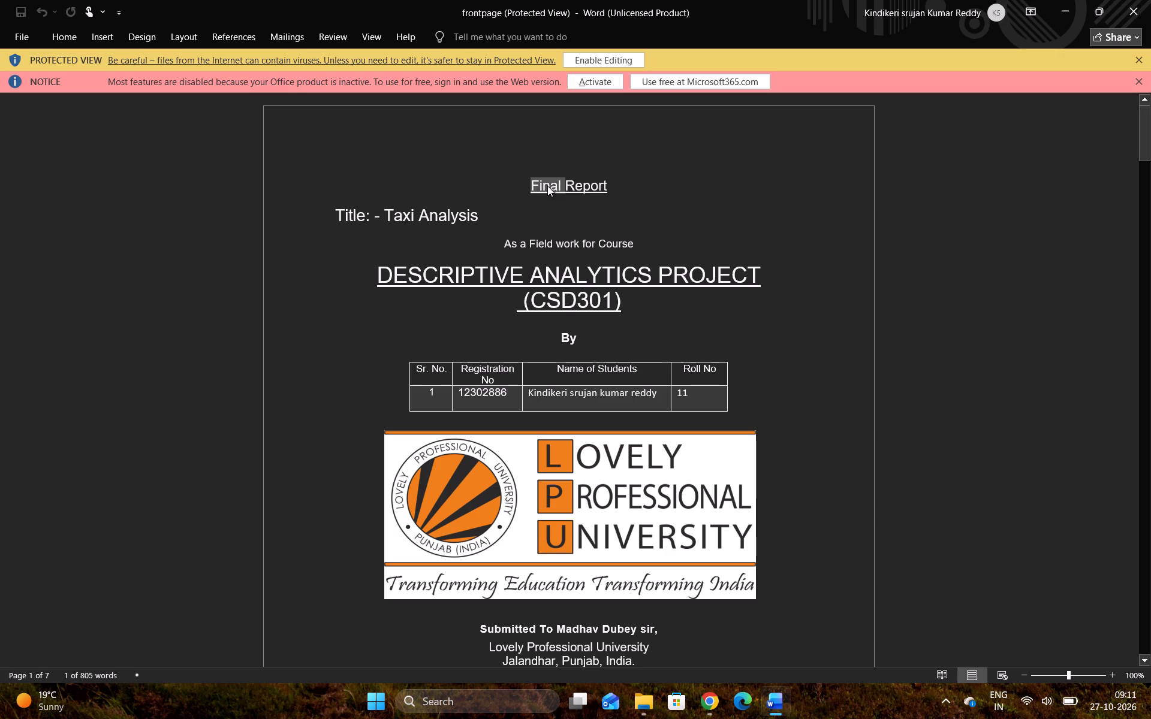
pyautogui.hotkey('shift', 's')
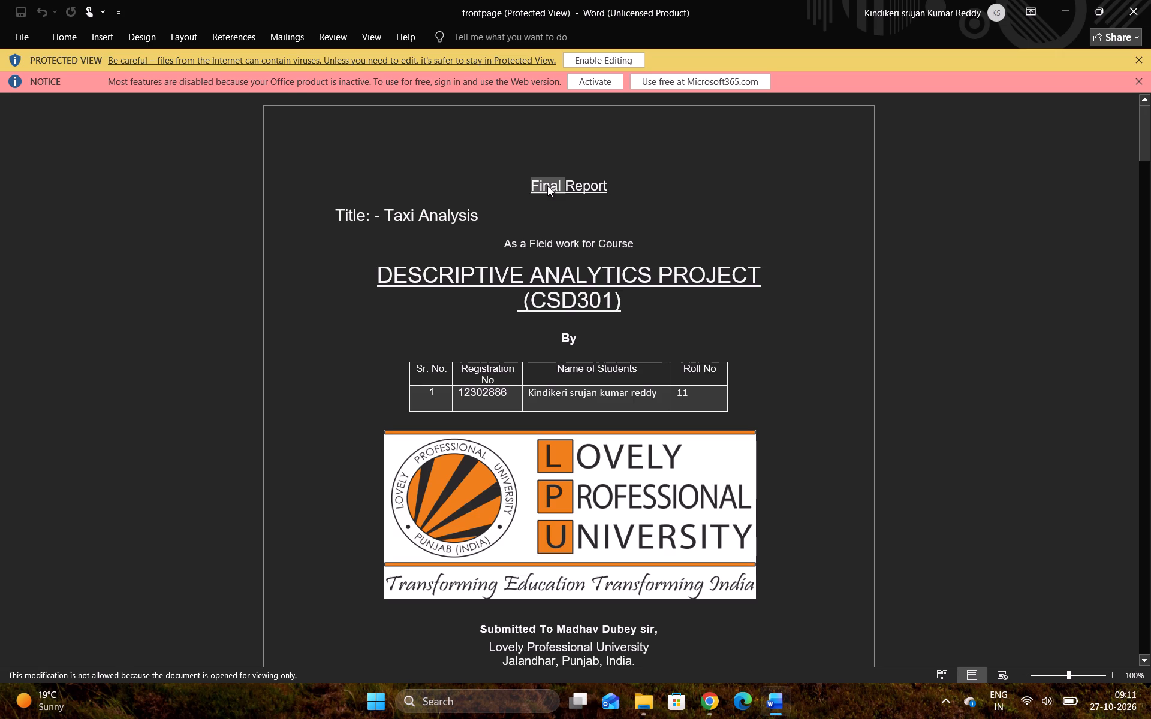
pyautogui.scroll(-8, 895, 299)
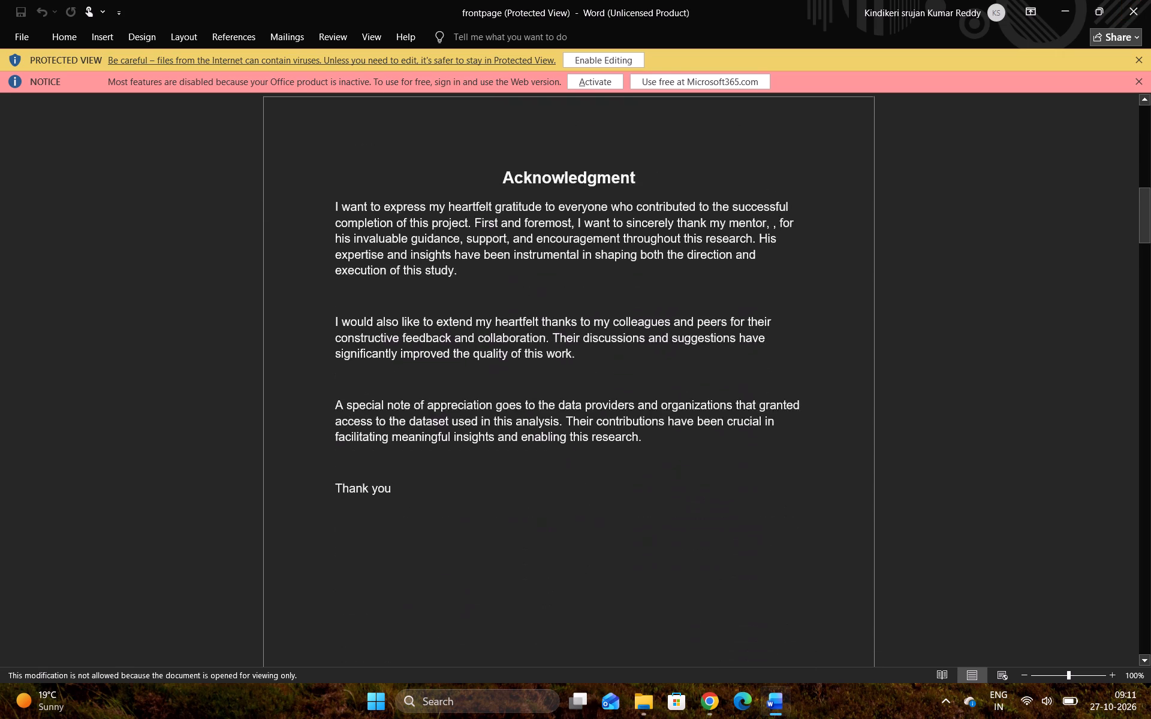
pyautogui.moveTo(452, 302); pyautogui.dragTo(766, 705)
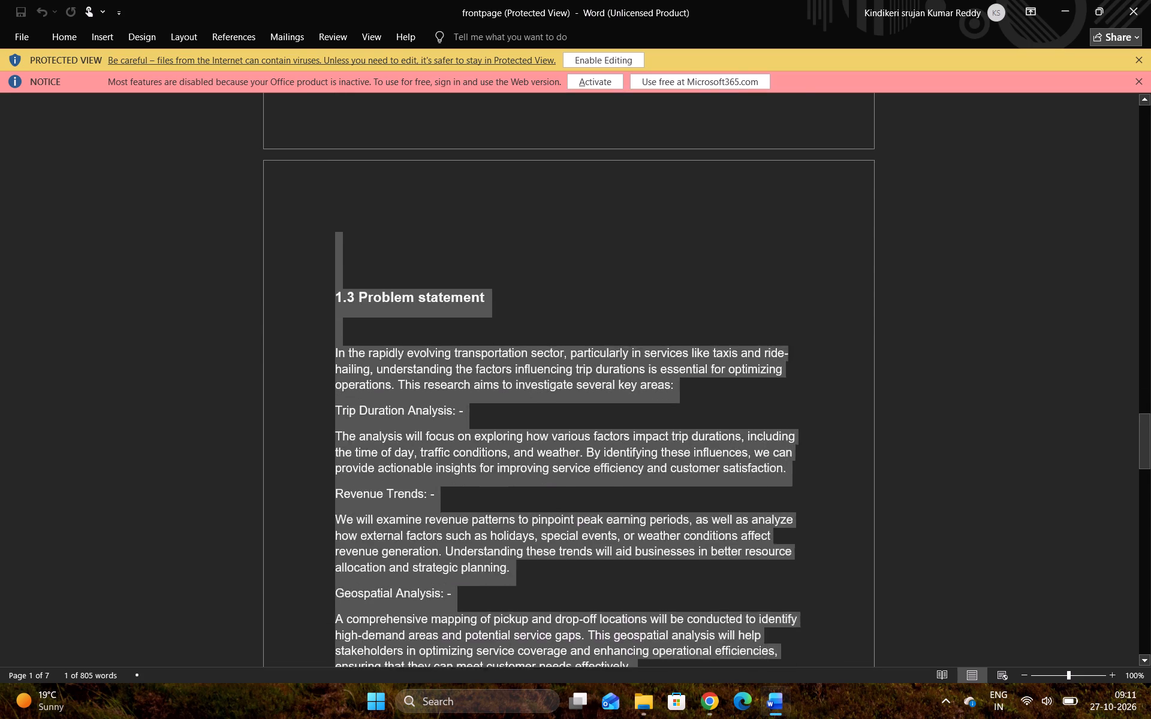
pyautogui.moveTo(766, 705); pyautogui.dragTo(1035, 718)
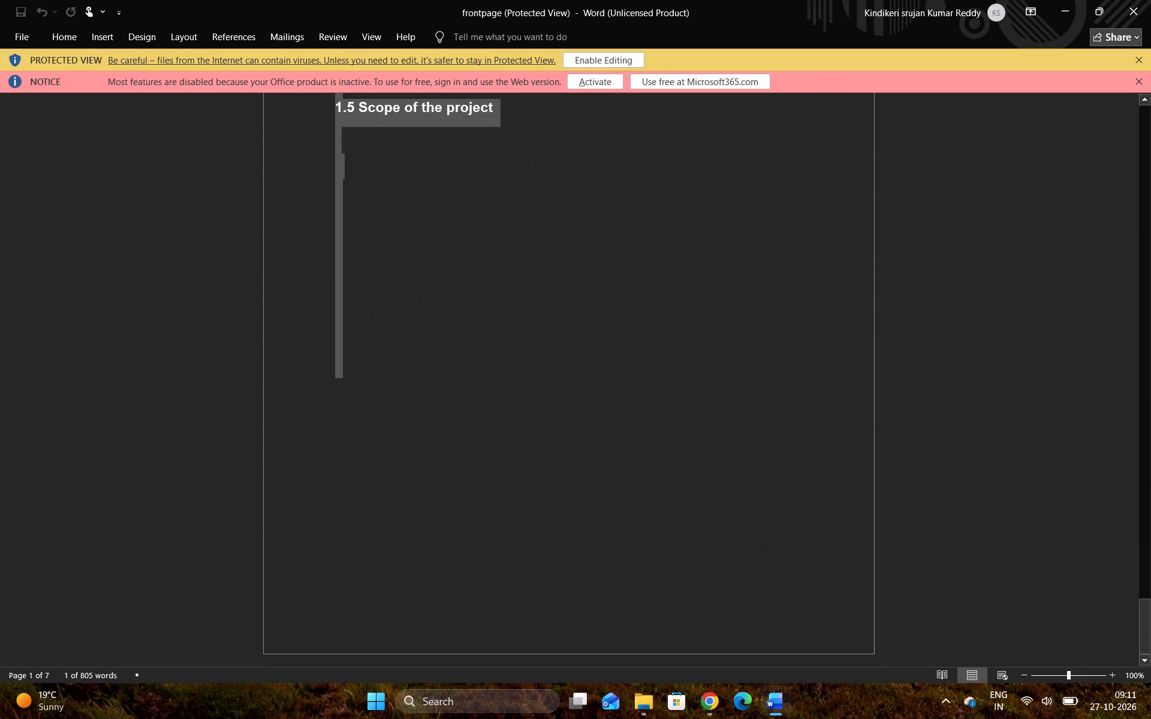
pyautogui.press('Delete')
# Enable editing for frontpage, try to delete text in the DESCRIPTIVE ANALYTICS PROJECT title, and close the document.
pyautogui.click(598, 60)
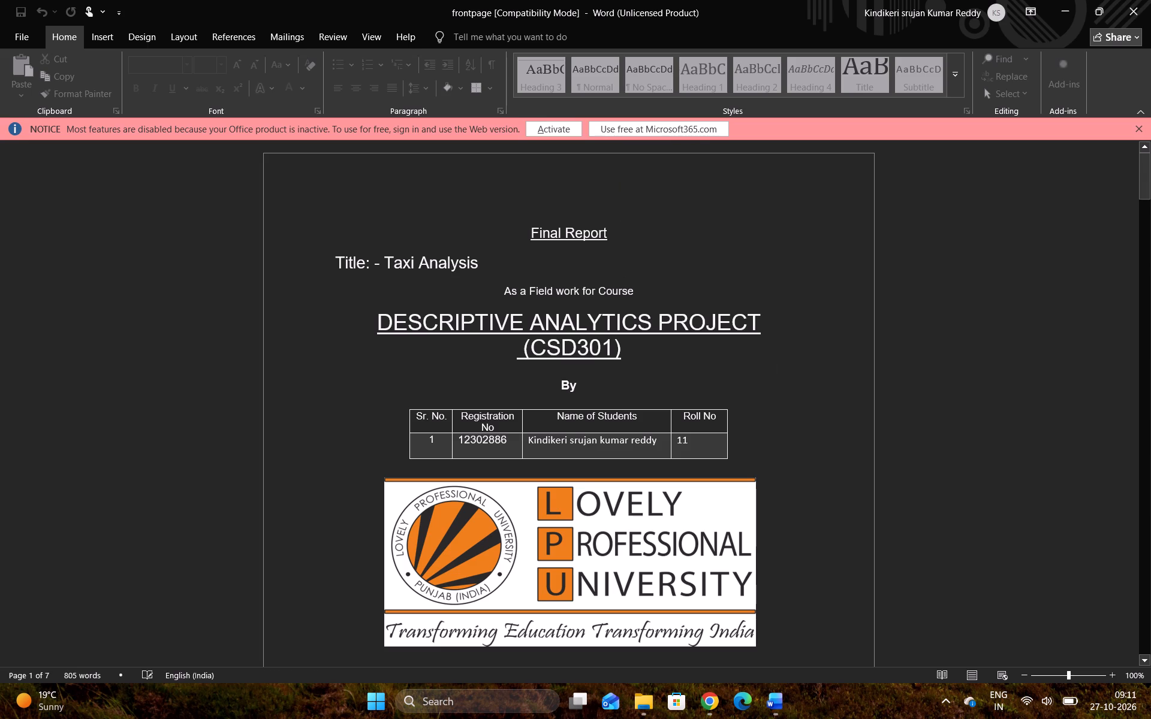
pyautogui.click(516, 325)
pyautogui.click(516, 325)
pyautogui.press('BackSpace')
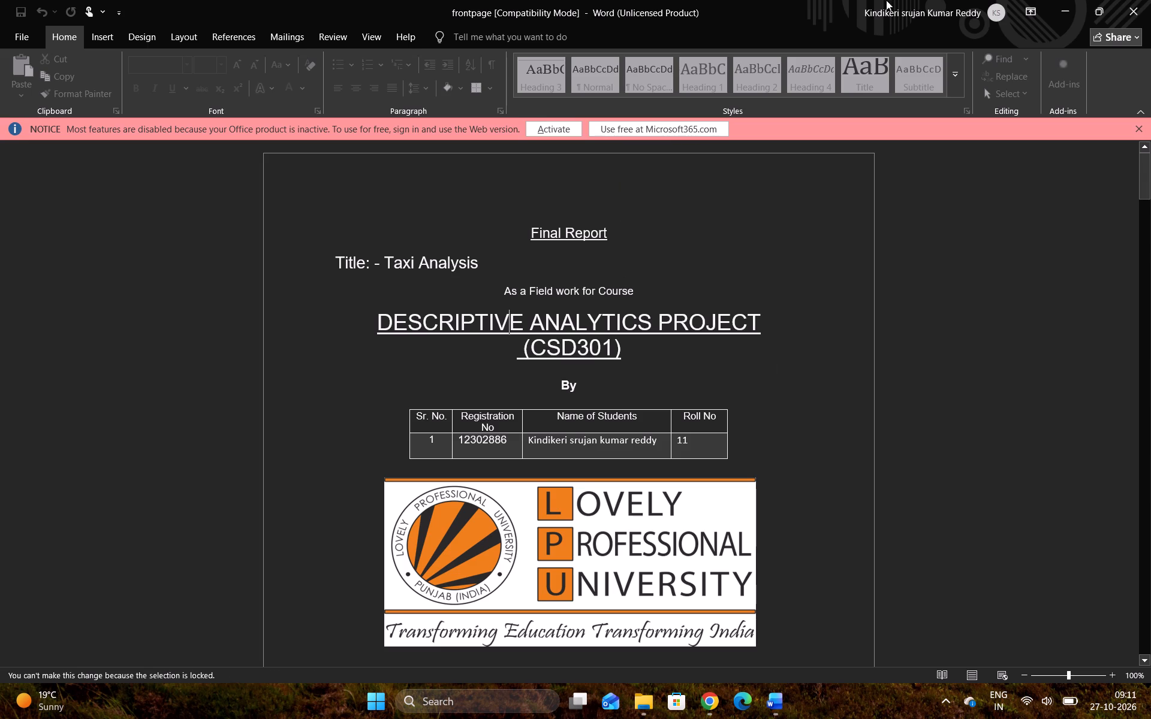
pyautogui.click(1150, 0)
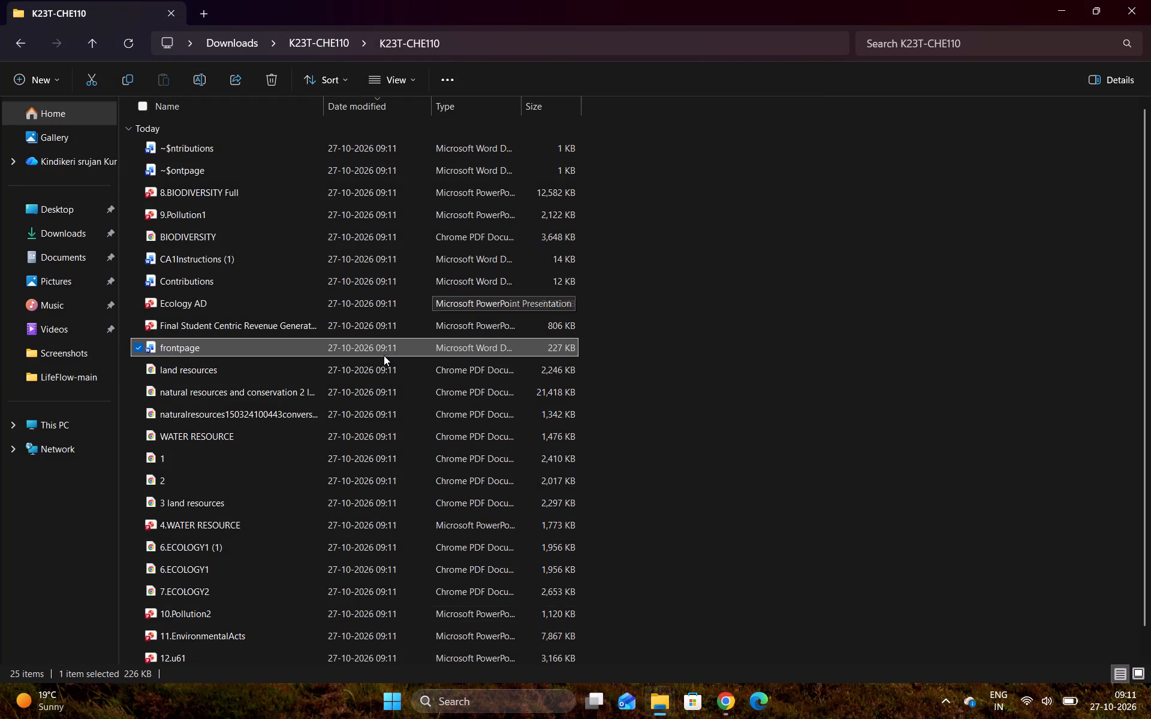
# Copy the file path of the frontpage document in the extracted K23T-CHE110 folder.
pyautogui.click(384, 352)
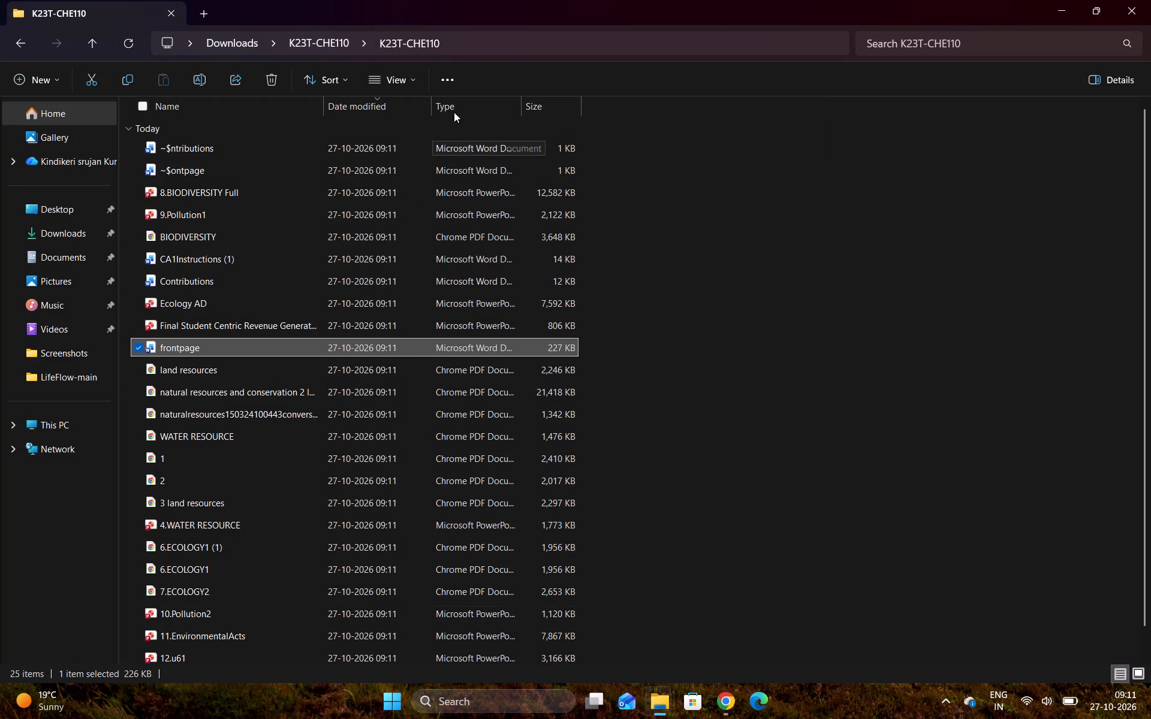
pyautogui.rightClick(355, 345)
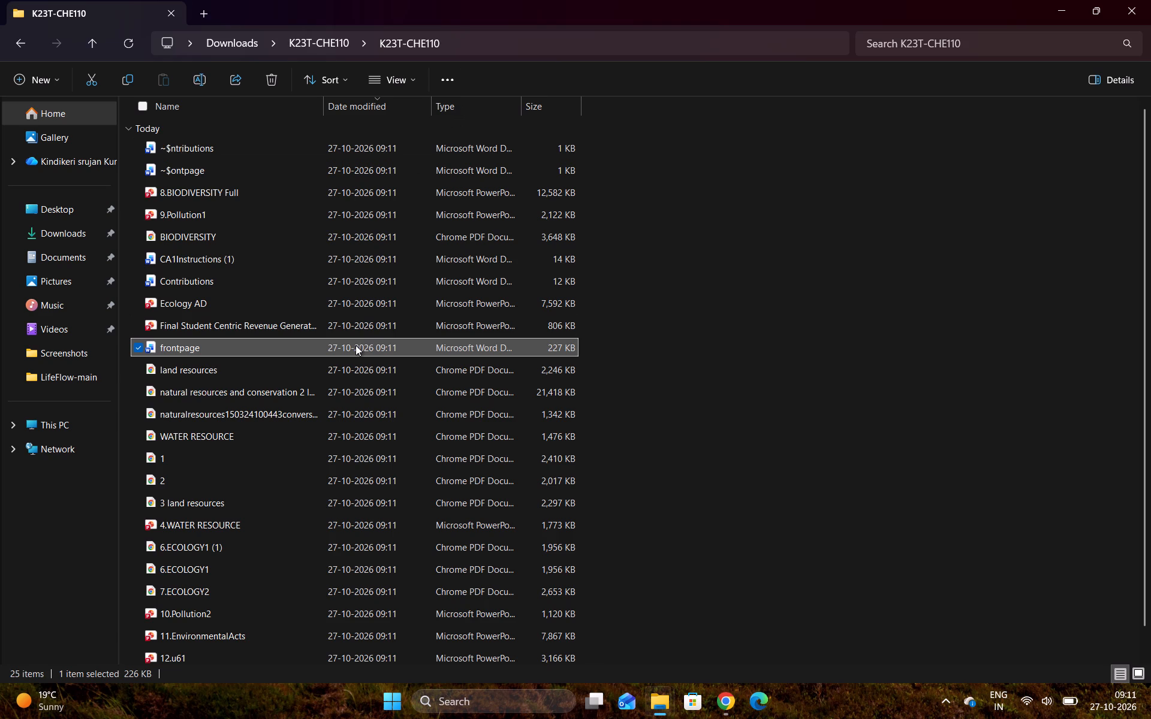
pyautogui.rightClick(355, 345)
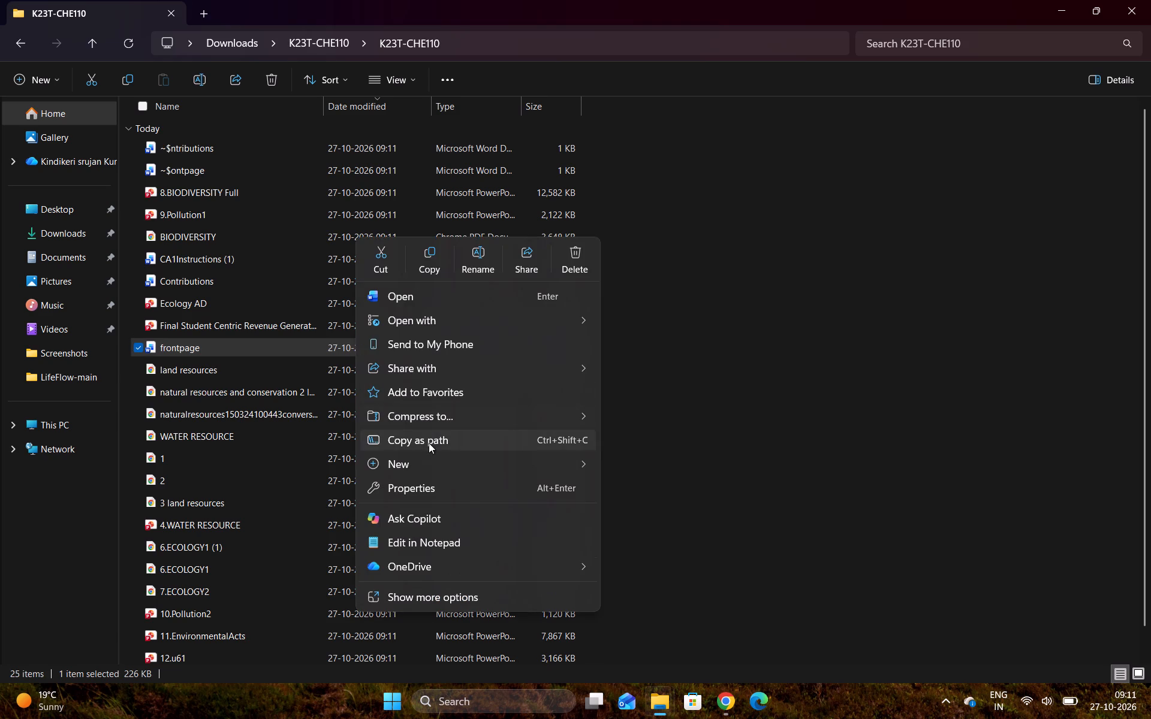
pyautogui.click(429, 443)
# Switch to Google Drive in Chrome and upload the frontpage document using its copied file path.
pyautogui.click(732, 710)
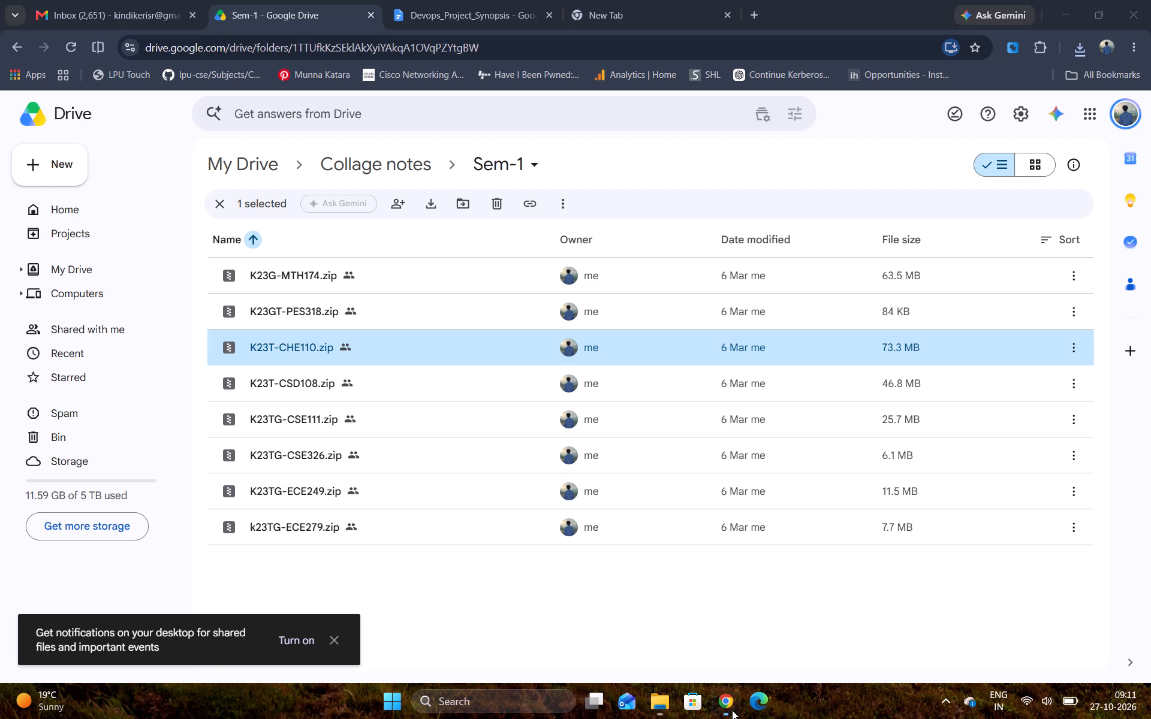
pyautogui.click(61, 156)
pyautogui.moveTo(61, 157); pyautogui.dragTo(163, 110)
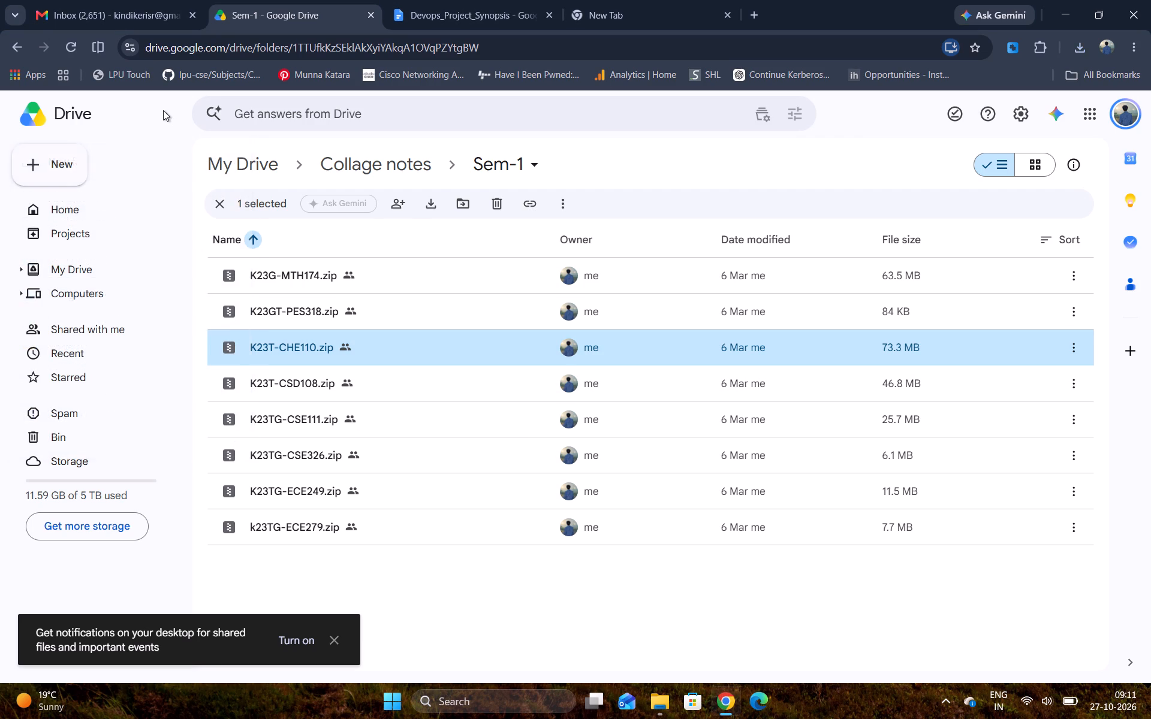
pyautogui.click(61, 217)
pyautogui.click(61, 172)
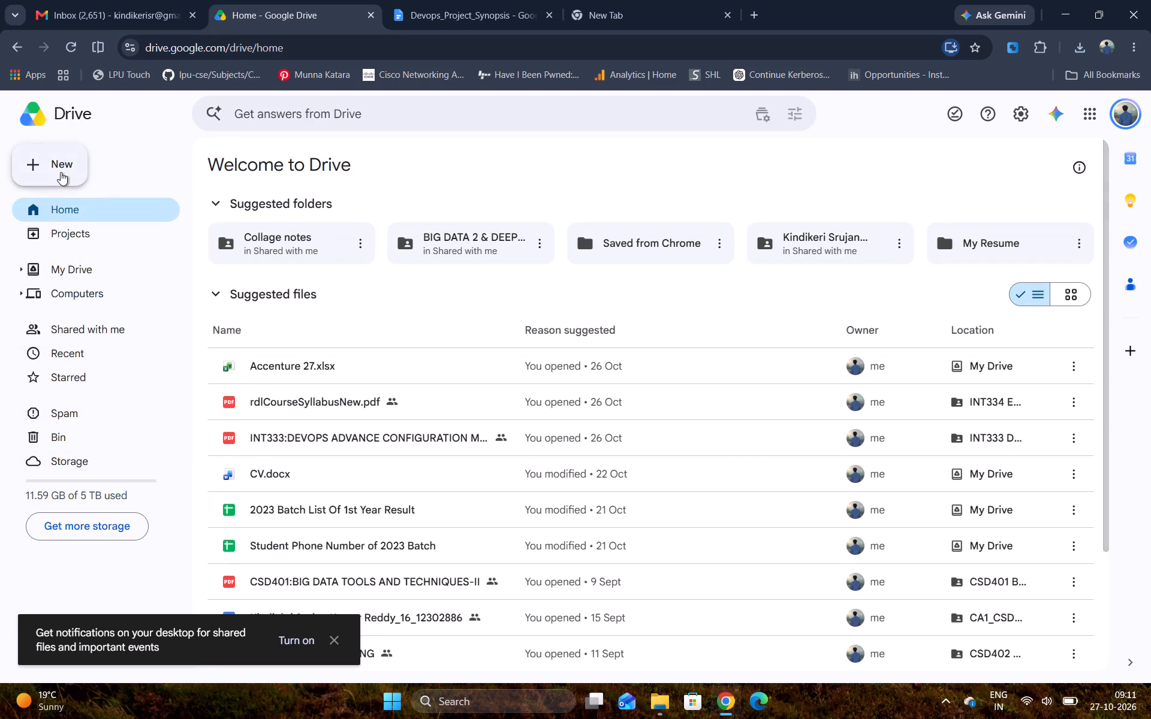
pyautogui.click(73, 204)
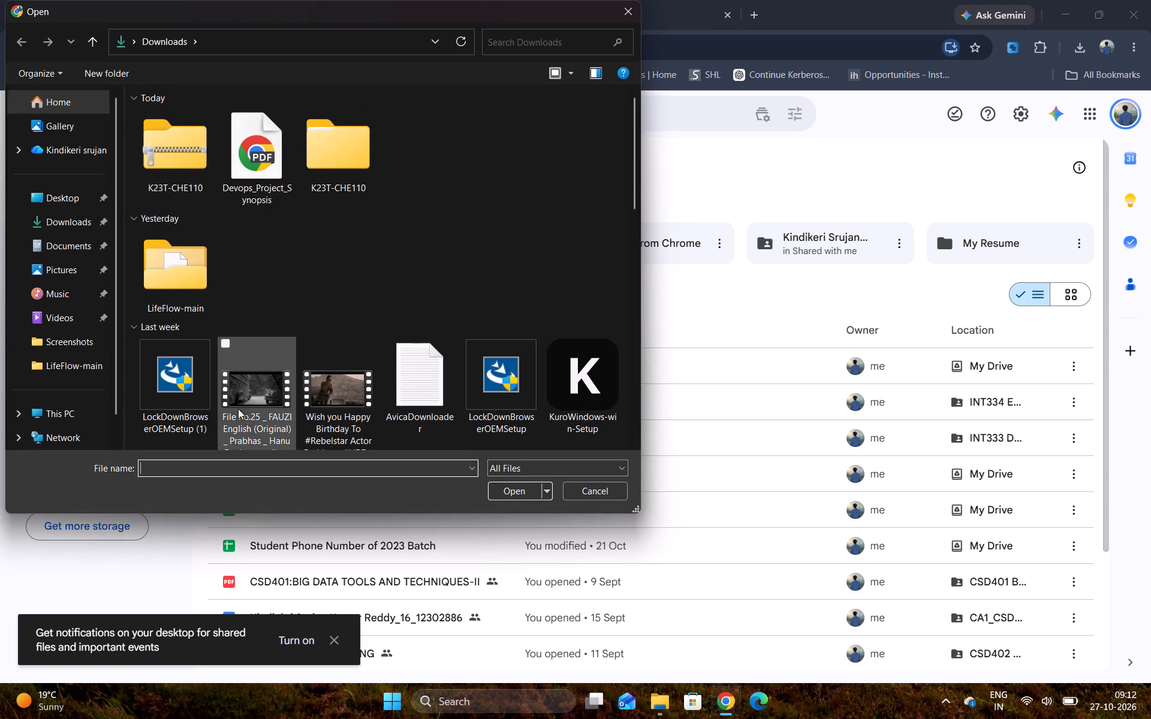
pyautogui.hotkey('ctrl', 'v')
pyautogui.press('Return')
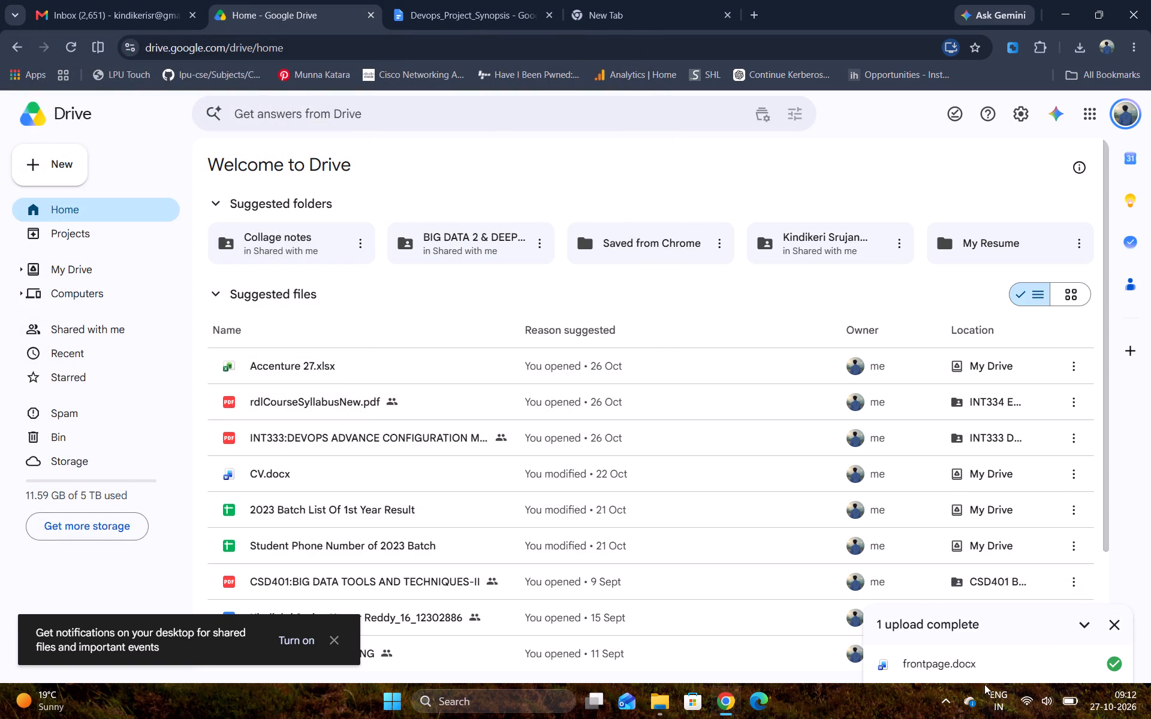
# Open the uploaded frontpage.docx in Google Docs.
pyautogui.doubleClick(942, 663)
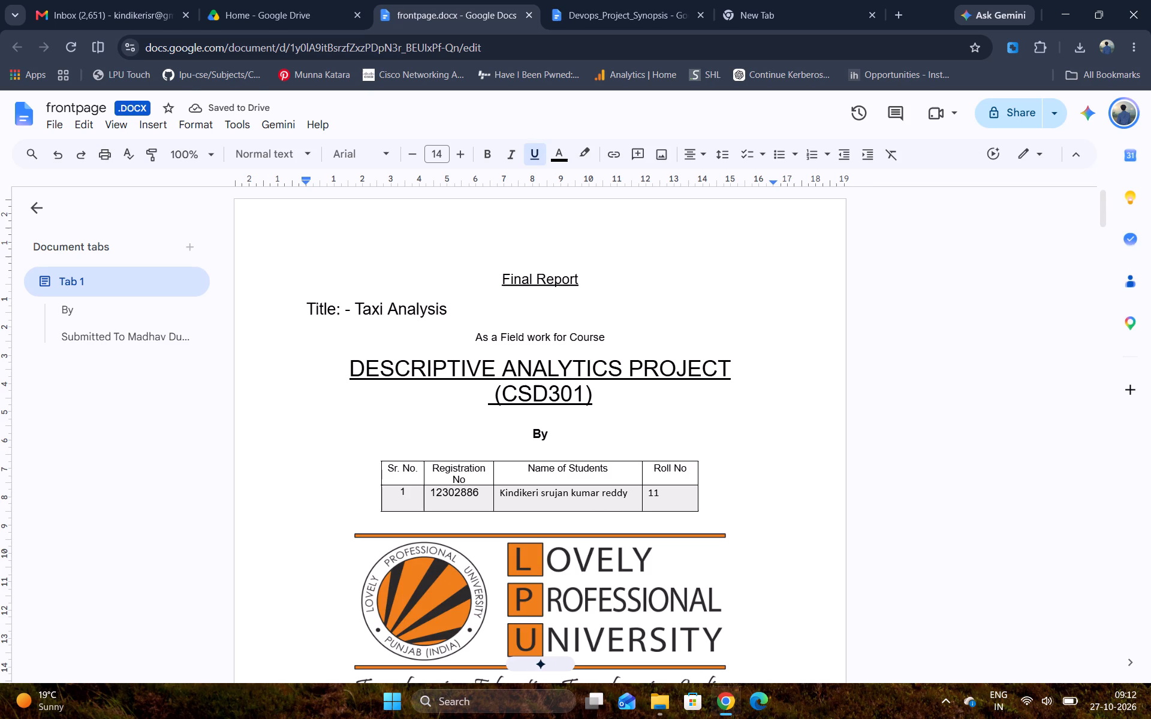
# Delete the Delivered by / Received by table below the university address on the cover page.
pyautogui.scroll(-4, 559, 424)
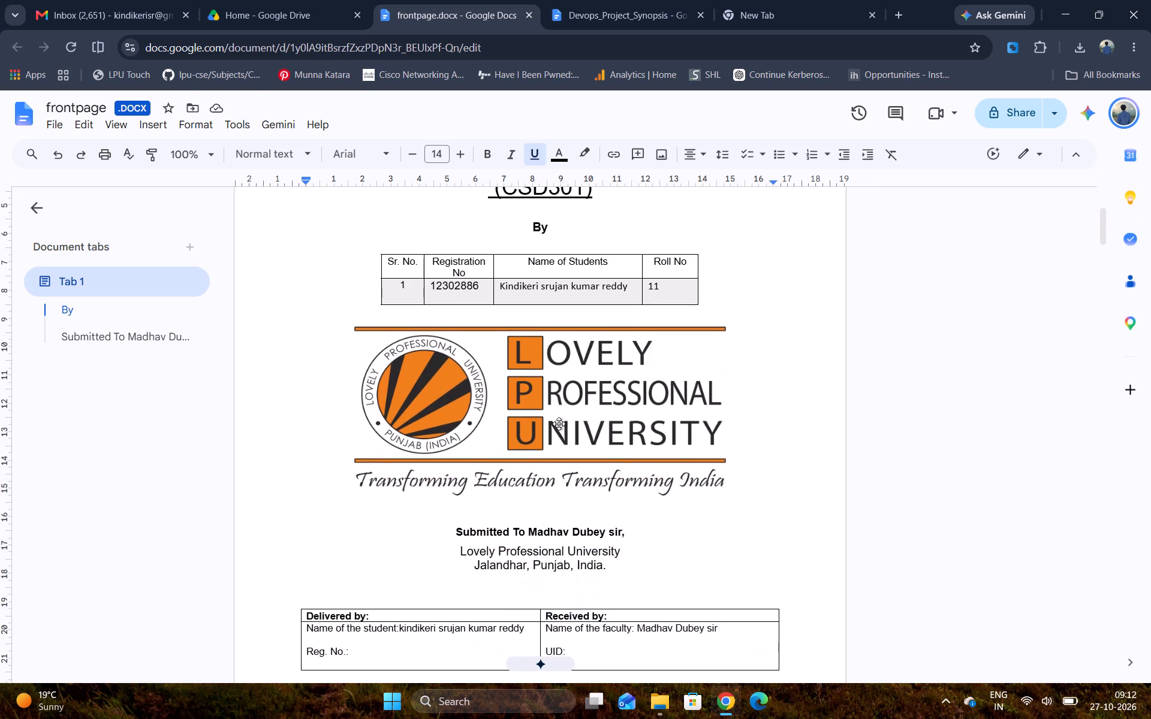
pyautogui.scroll(-1, 559, 424)
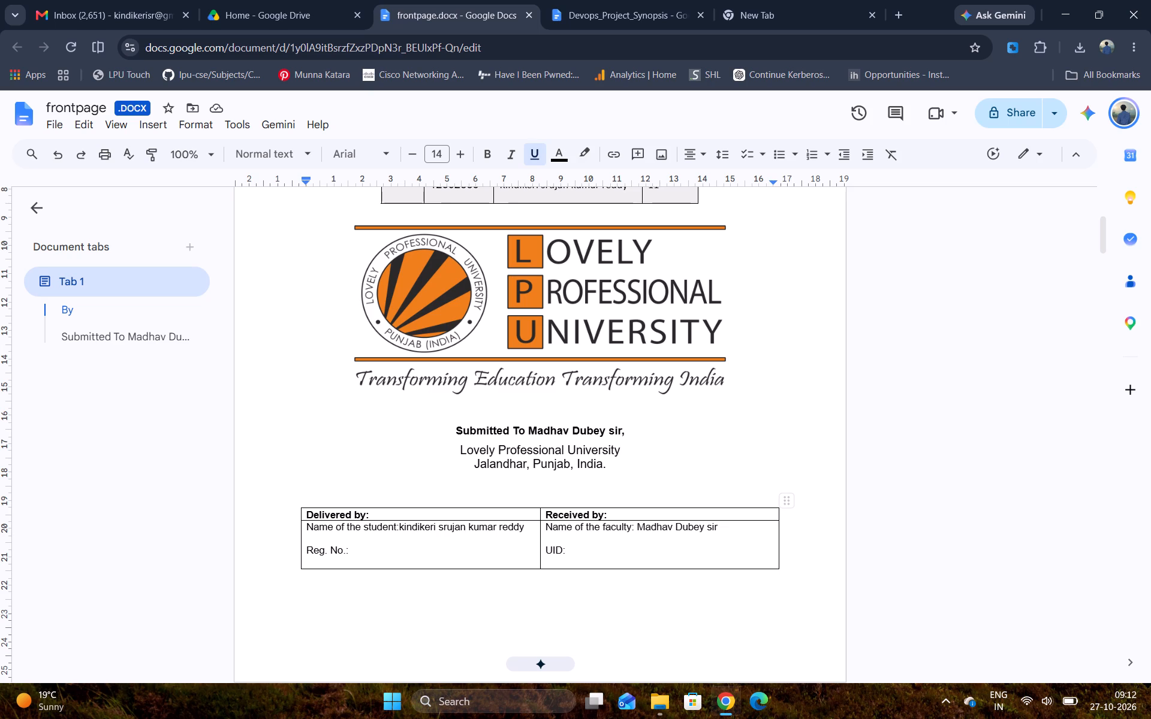
pyautogui.click(363, 549)
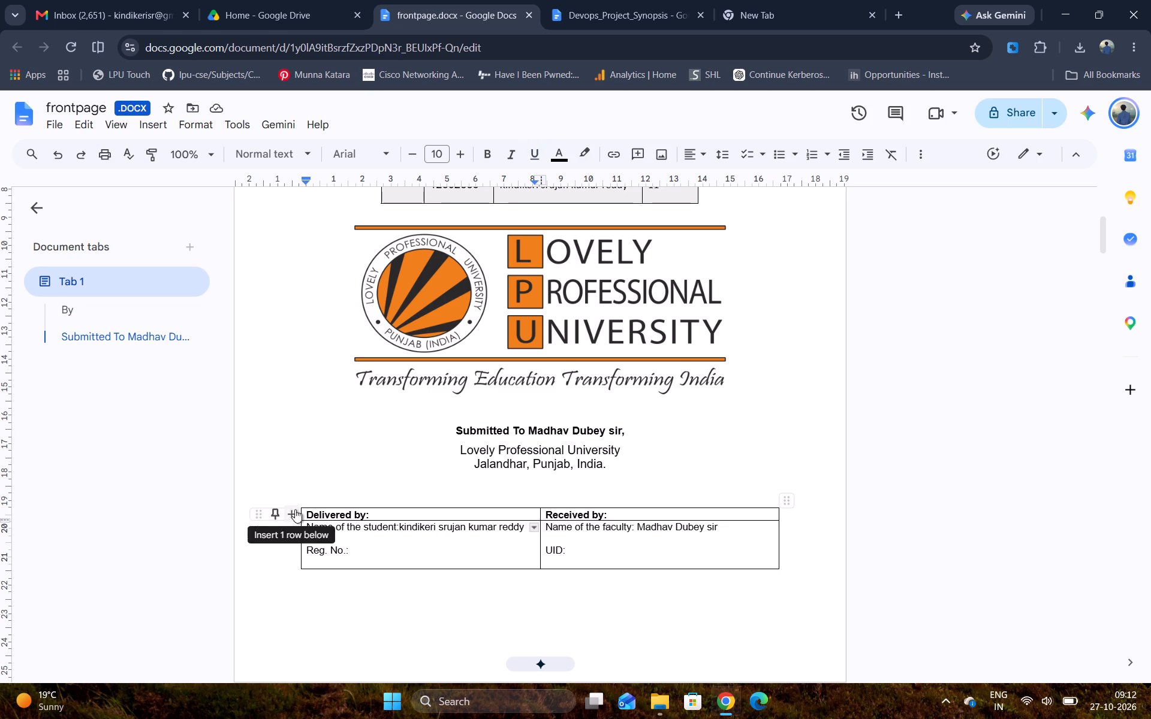
pyautogui.moveTo(302, 503); pyautogui.dragTo(464, 577)
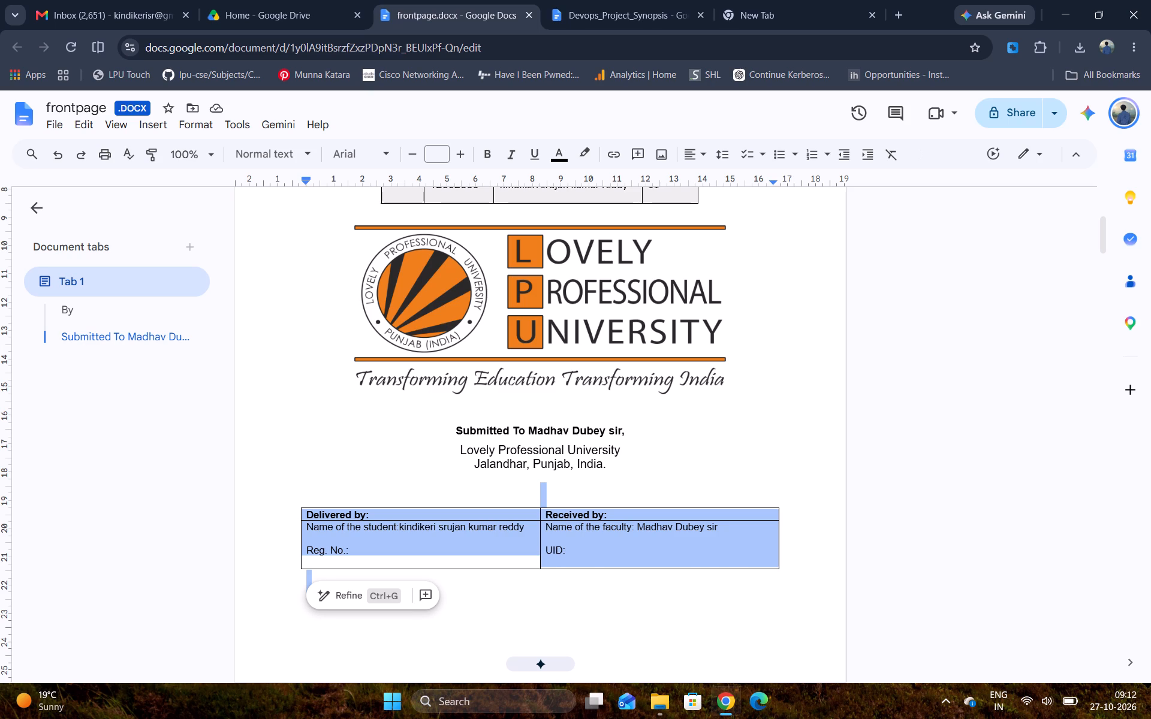
pyautogui.press('Delete')
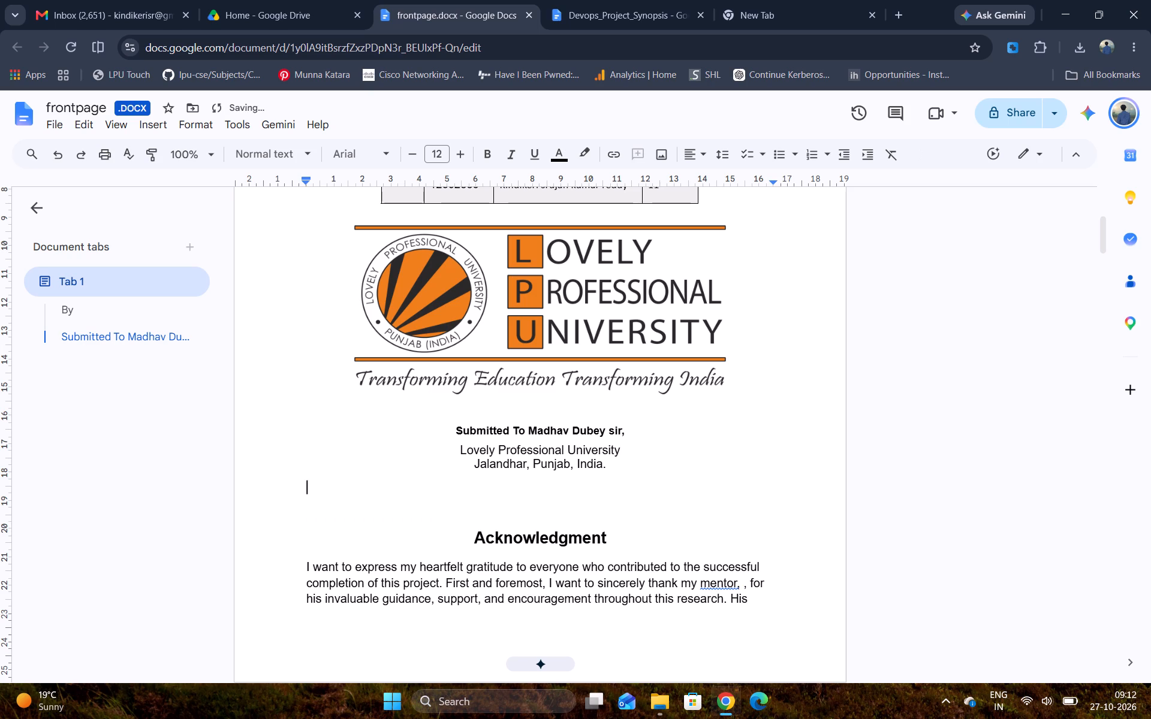
# Delete all content following the cover page, from the Acknowledgment section to the end of the document.
pyautogui.moveTo(394, 504); pyautogui.dragTo(567, 715)
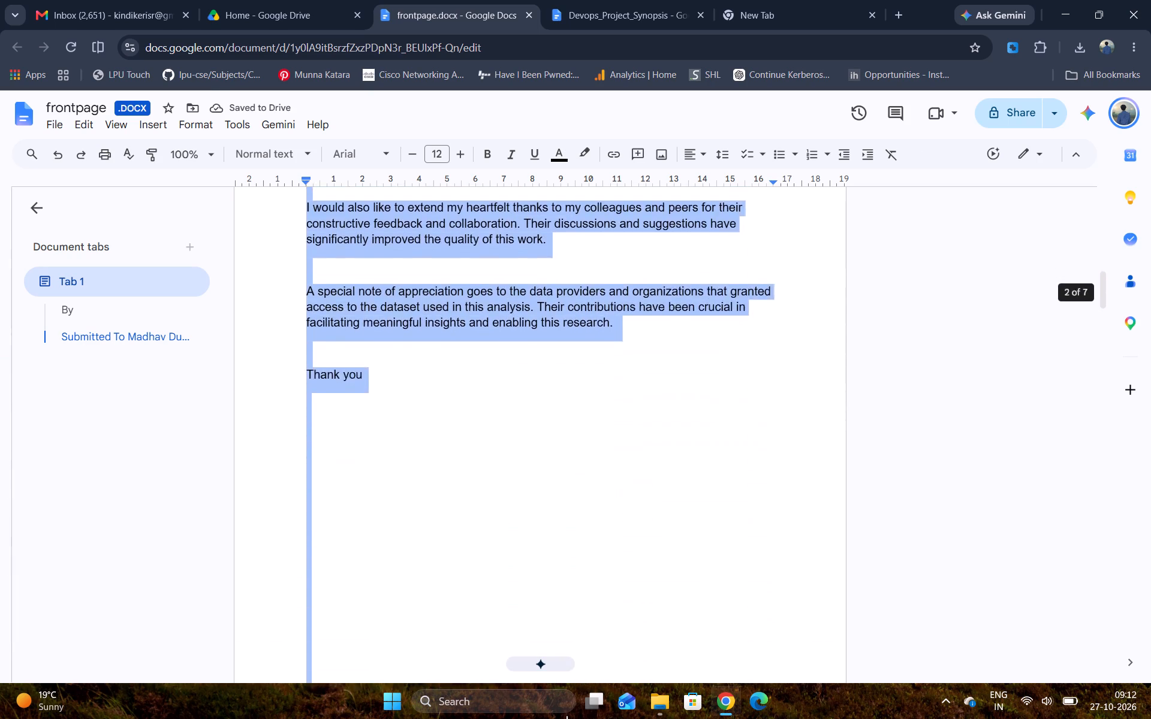
pyautogui.moveTo(567, 715); pyautogui.dragTo(804, 718)
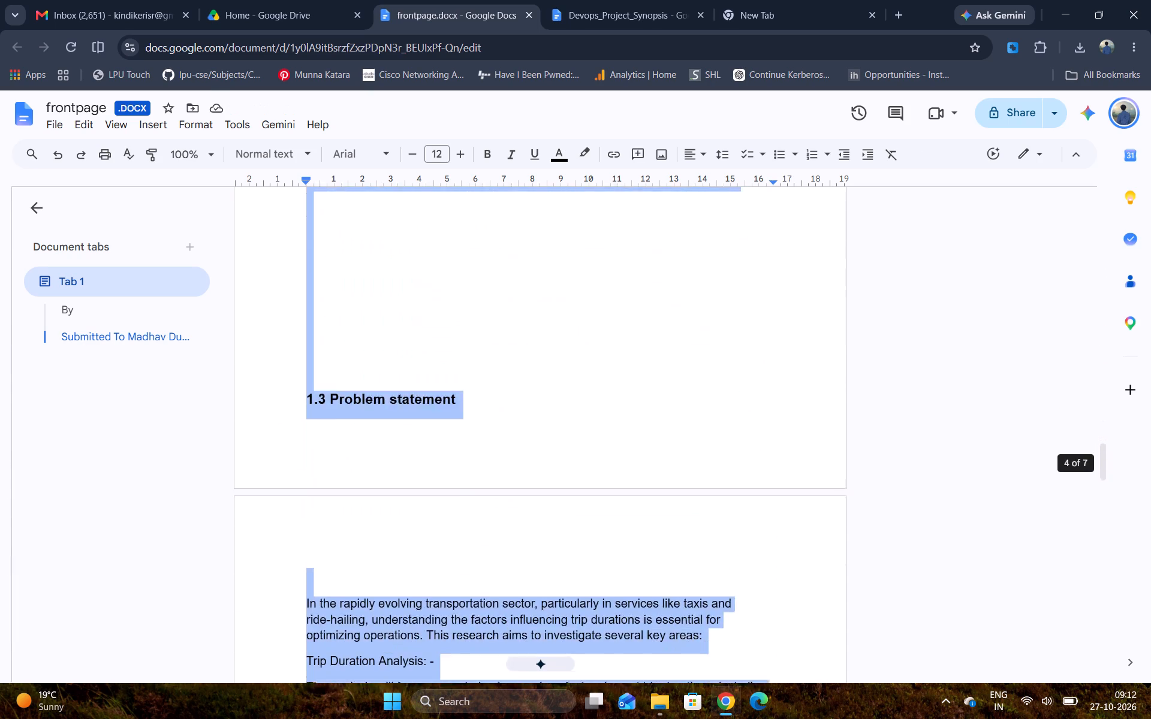
pyautogui.moveTo(804, 718); pyautogui.dragTo(806, 718)
pyautogui.press('Delete')
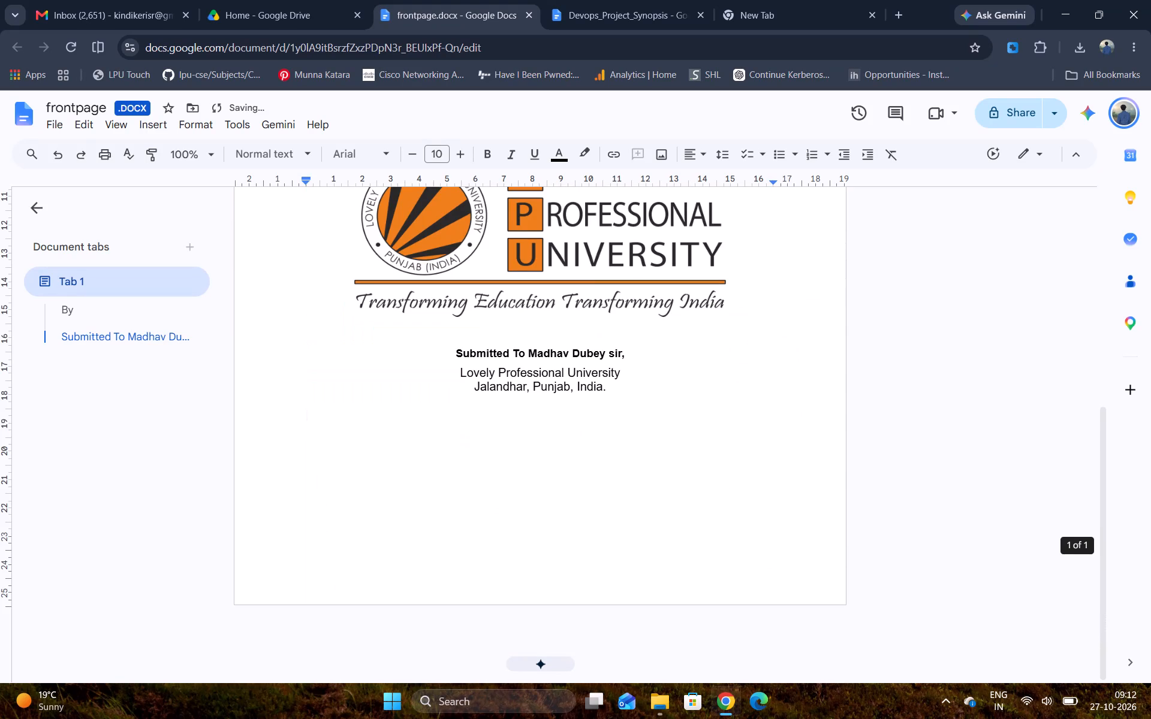
# Insert blank lines between the Lovely Professional University logo and the Submitted To line.
pyautogui.scroll(3, 806, 718)
pyautogui.click(692, 482)
pyautogui.scroll(2, 692, 482)
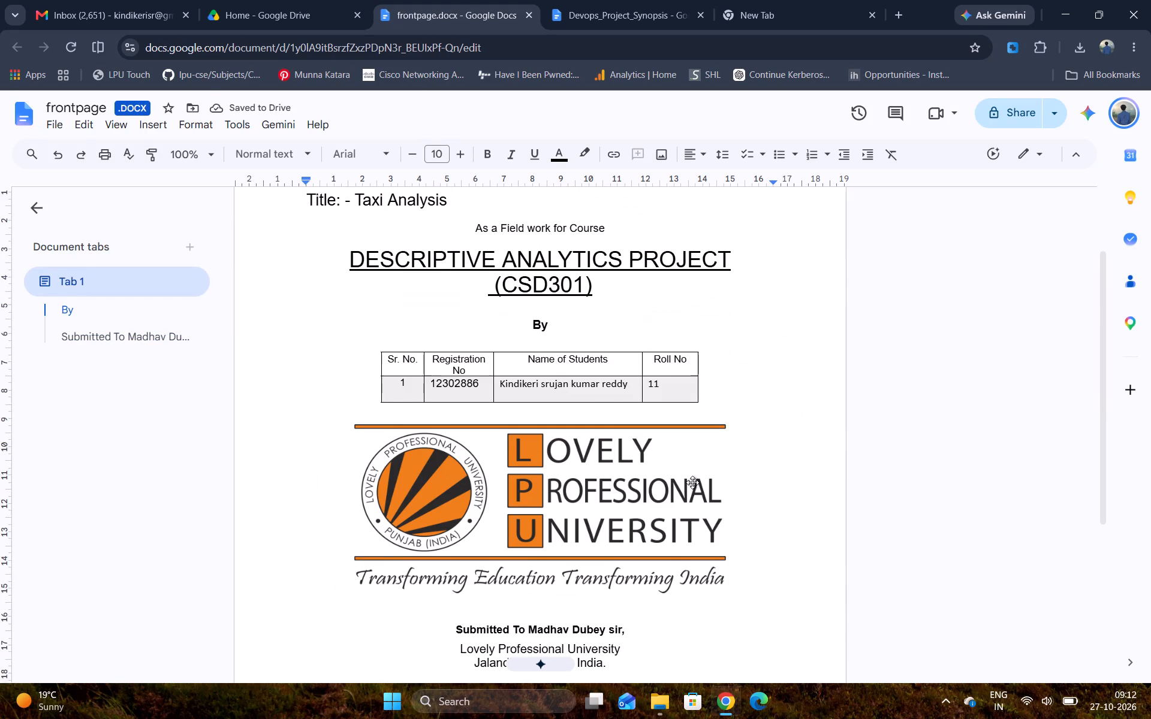
pyautogui.hscroll(1, 692, 482)
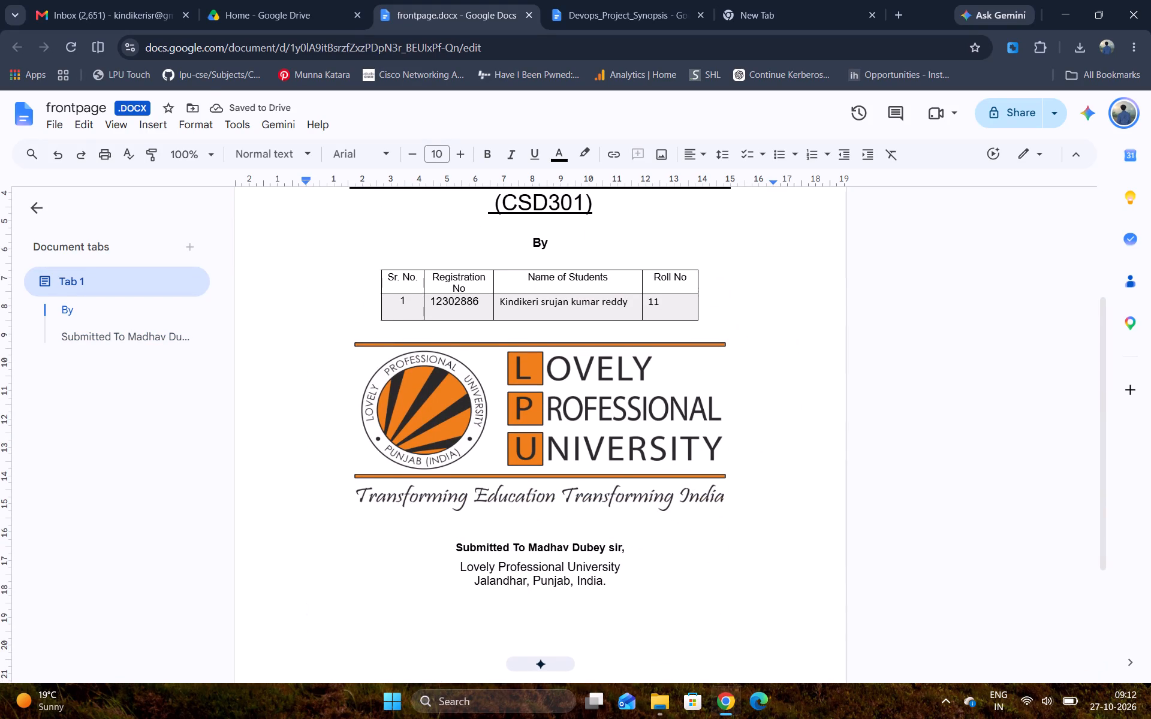
pyautogui.click(596, 521)
pyautogui.press('Return')
pyautogui.press('Return')
pyautogui.press('Return')
pyautogui.press('Return')
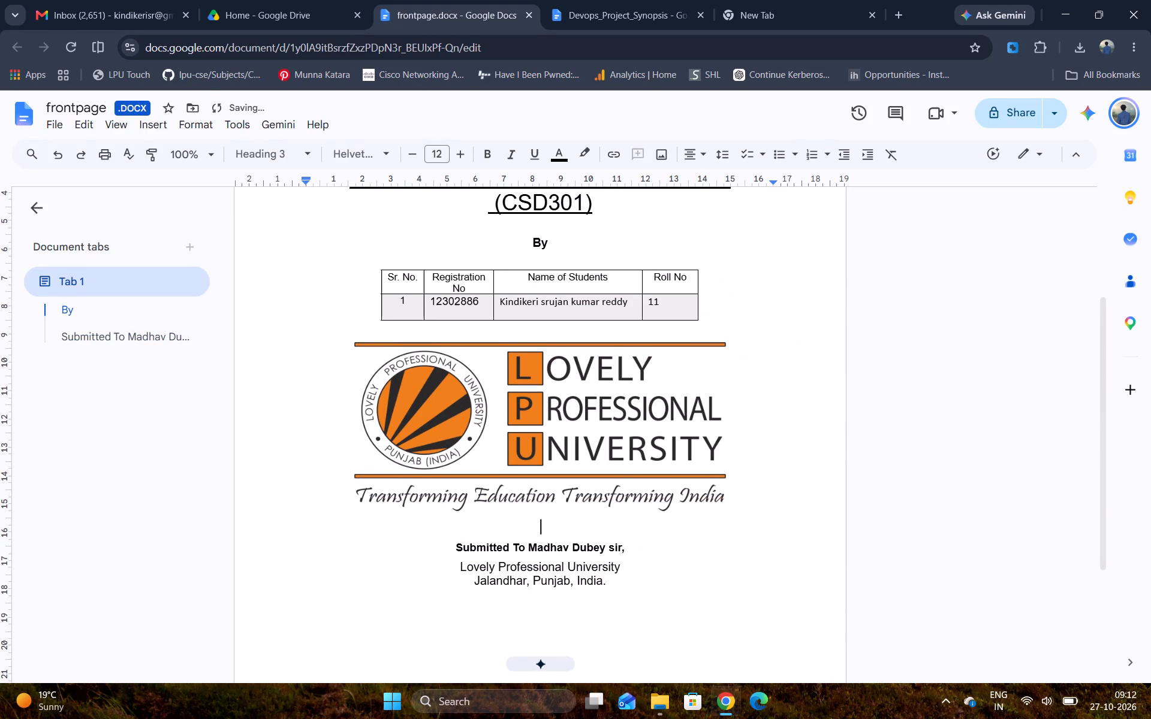
pyautogui.press('Return')
pyautogui.press('Return')
pyautogui.scroll(-2, 596, 521)
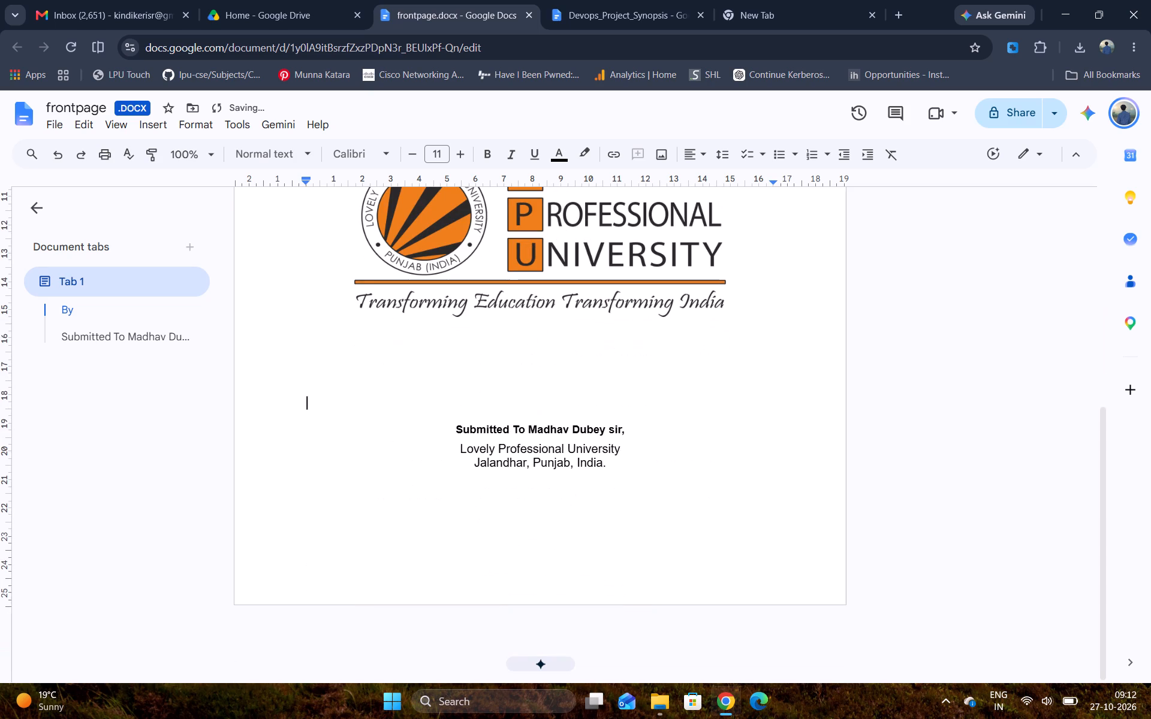
pyautogui.press('Return')
pyautogui.press('Return')
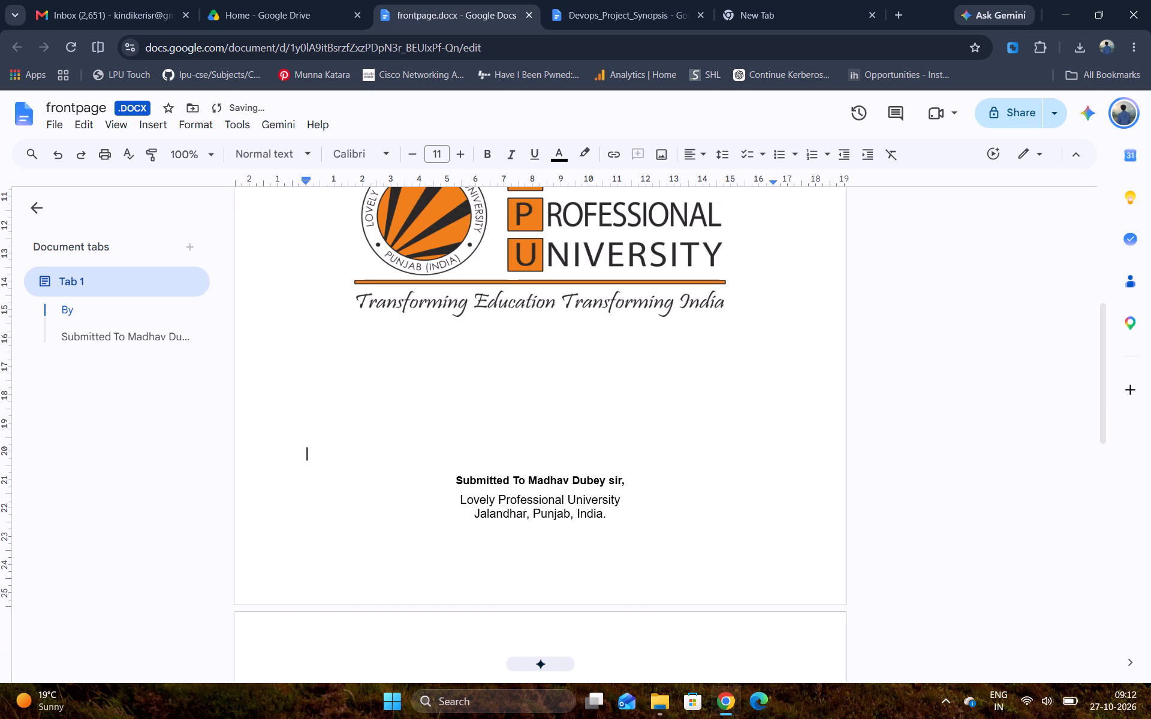
pyautogui.press('BackSpace')
pyautogui.press('Return')
# Insert blank lines between the student details table and the university logo.
pyautogui.scroll(3, 890, 486)
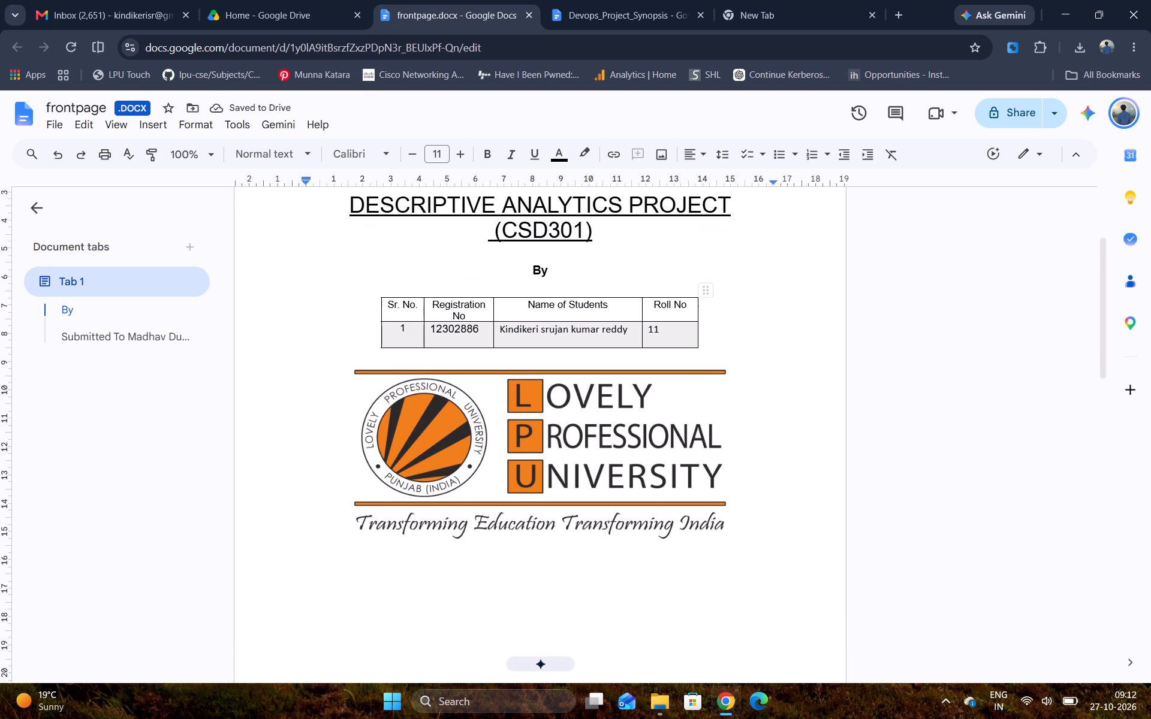
pyautogui.click(720, 343)
pyautogui.click(728, 355)
pyautogui.press('Return')
pyautogui.press('Return')
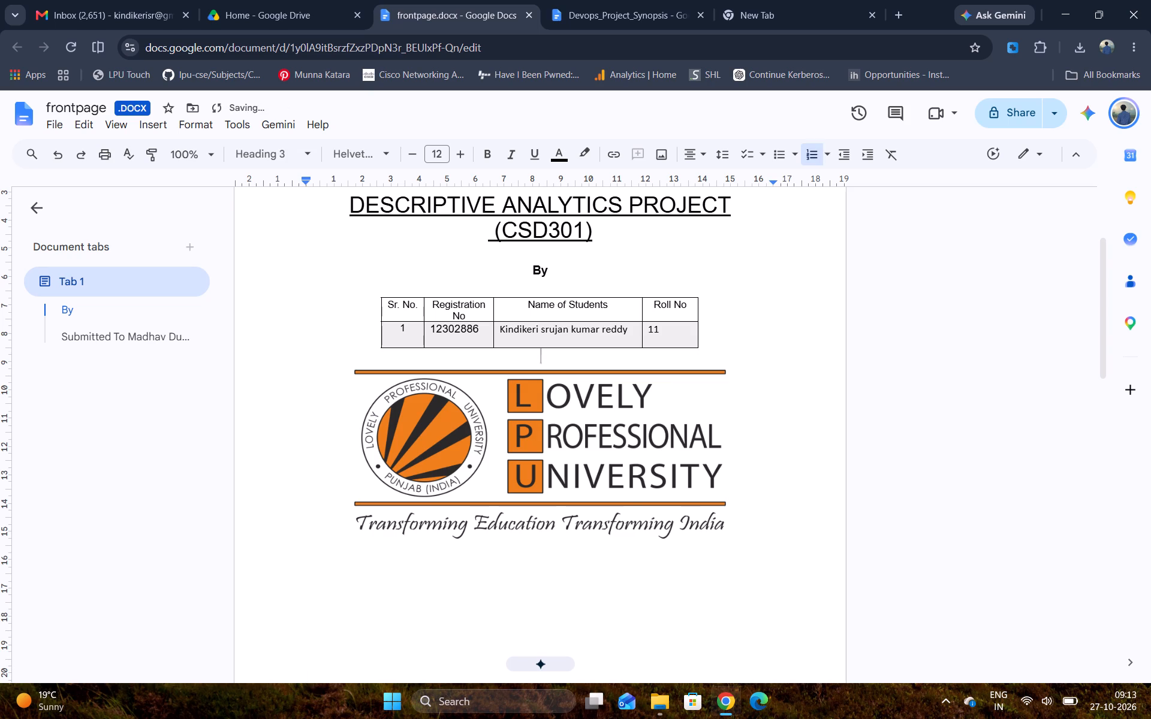
pyautogui.press('Return')
pyautogui.press('Return')
pyautogui.press('Return')
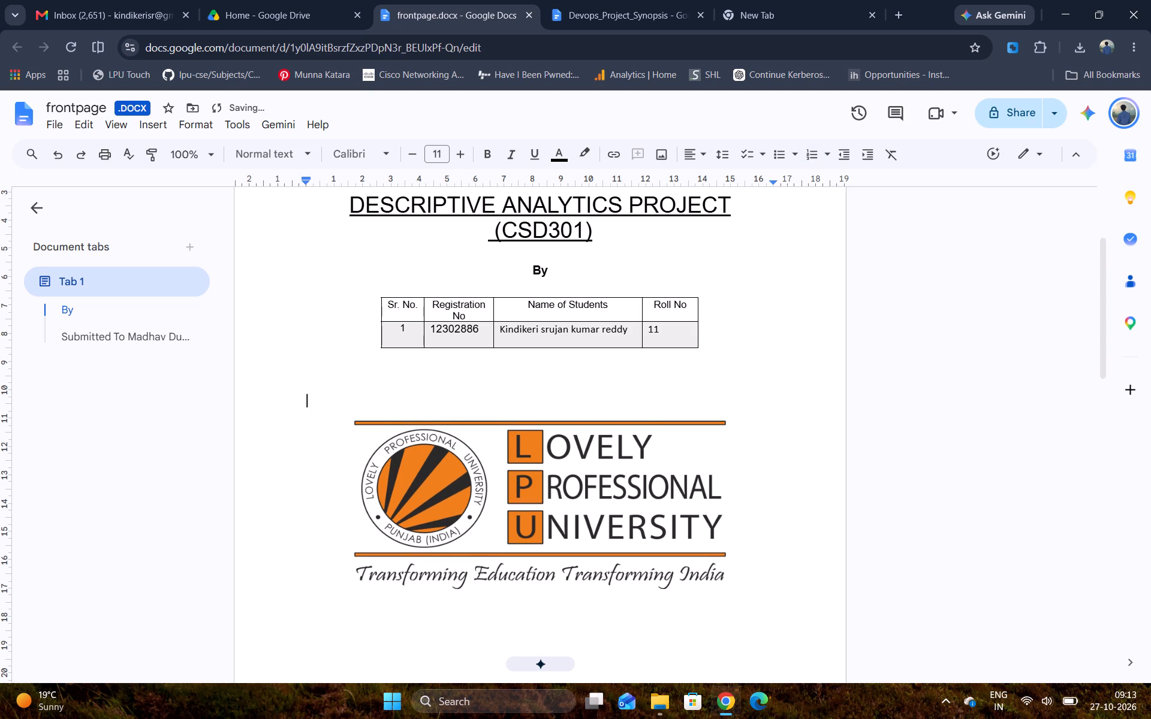
# Remove blank lines above the Submitted To line to bring it back onto the first page.
pyautogui.scroll(-4, 835, 346)
pyautogui.scroll(1, 752, 389)
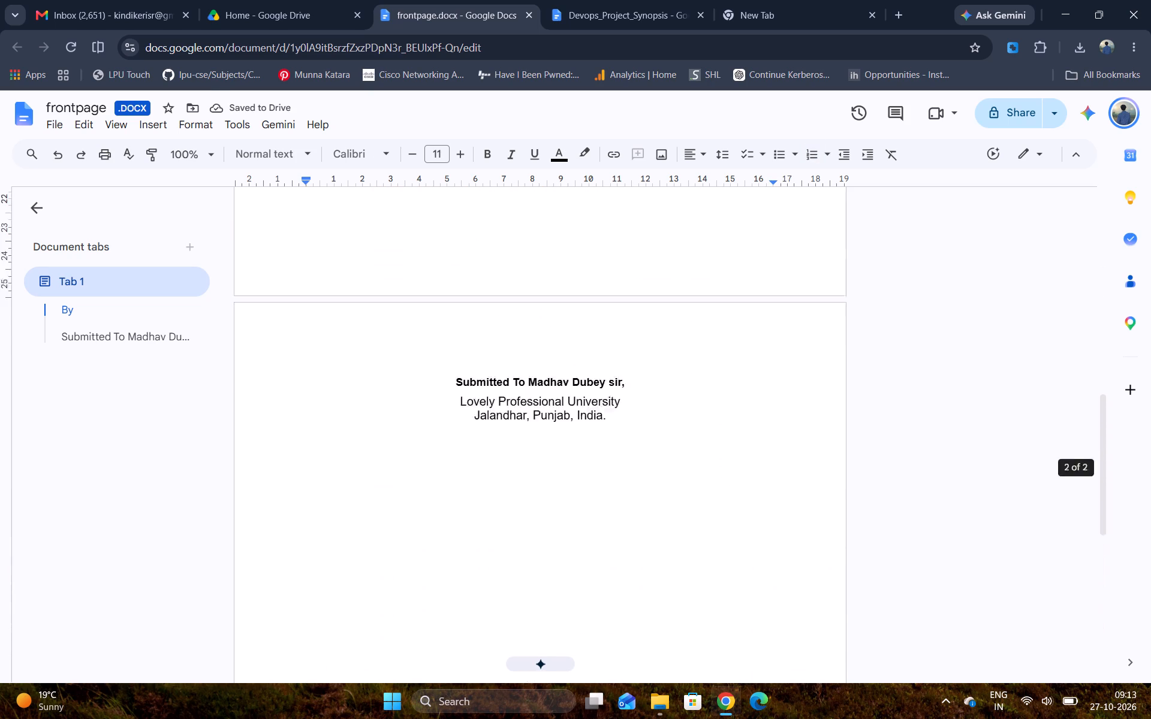
pyautogui.scroll(4, 752, 389)
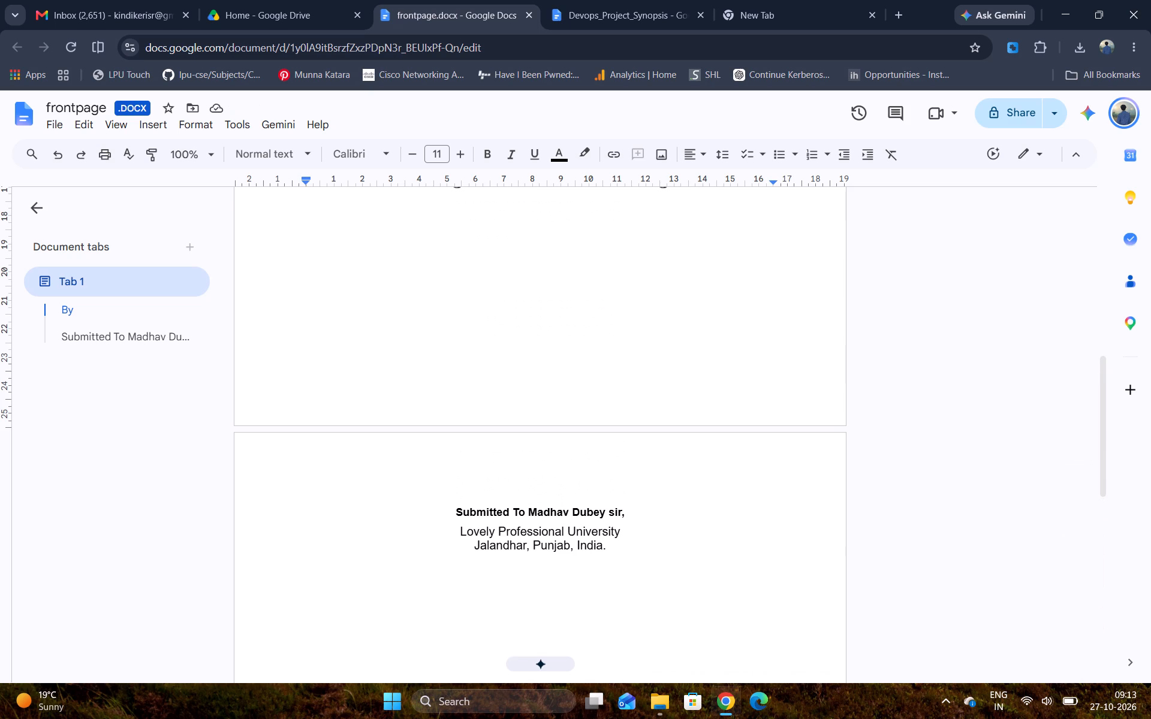
pyautogui.click(465, 475)
pyautogui.press('Left')
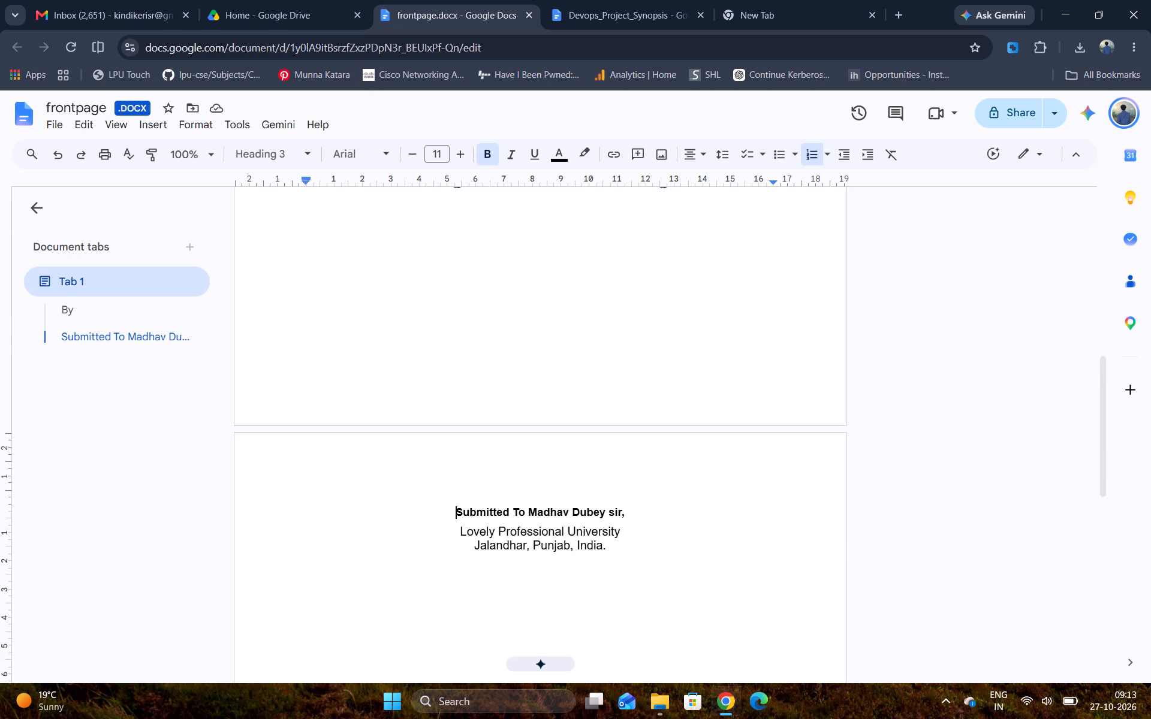
pyautogui.press('BackSpace')
pyautogui.press('BackSpace')
pyautogui.press('BackSpace')
pyautogui.press('BackSpace')
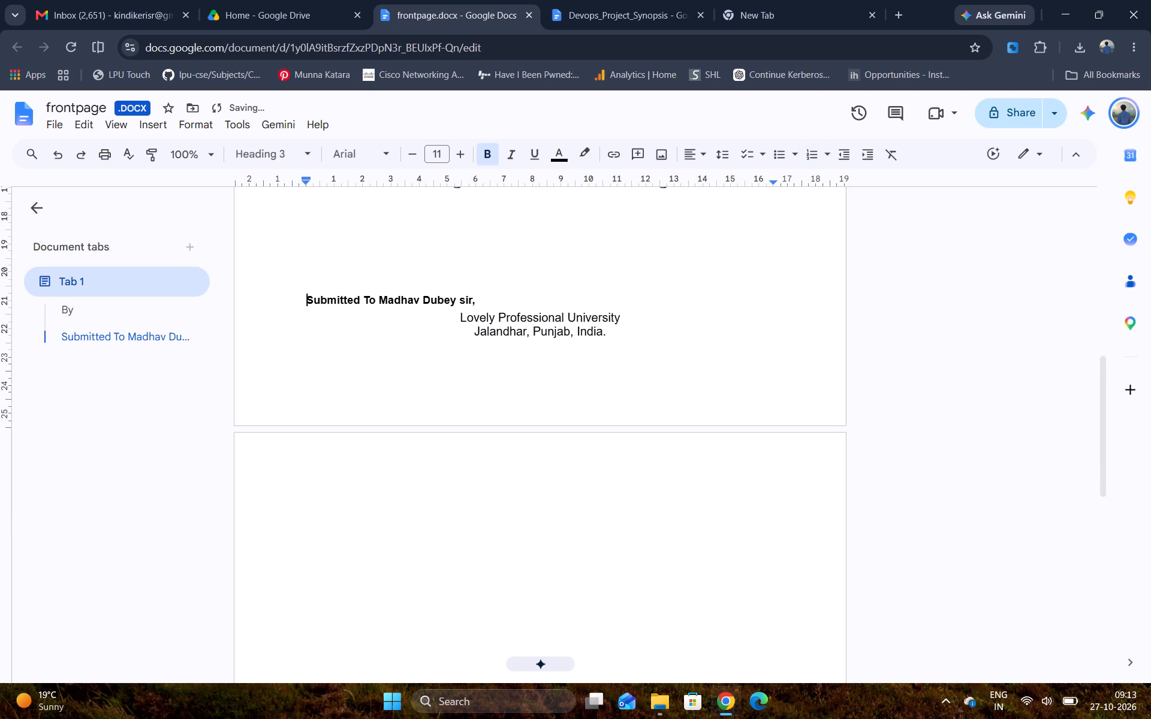
pyautogui.press('BackSpace')
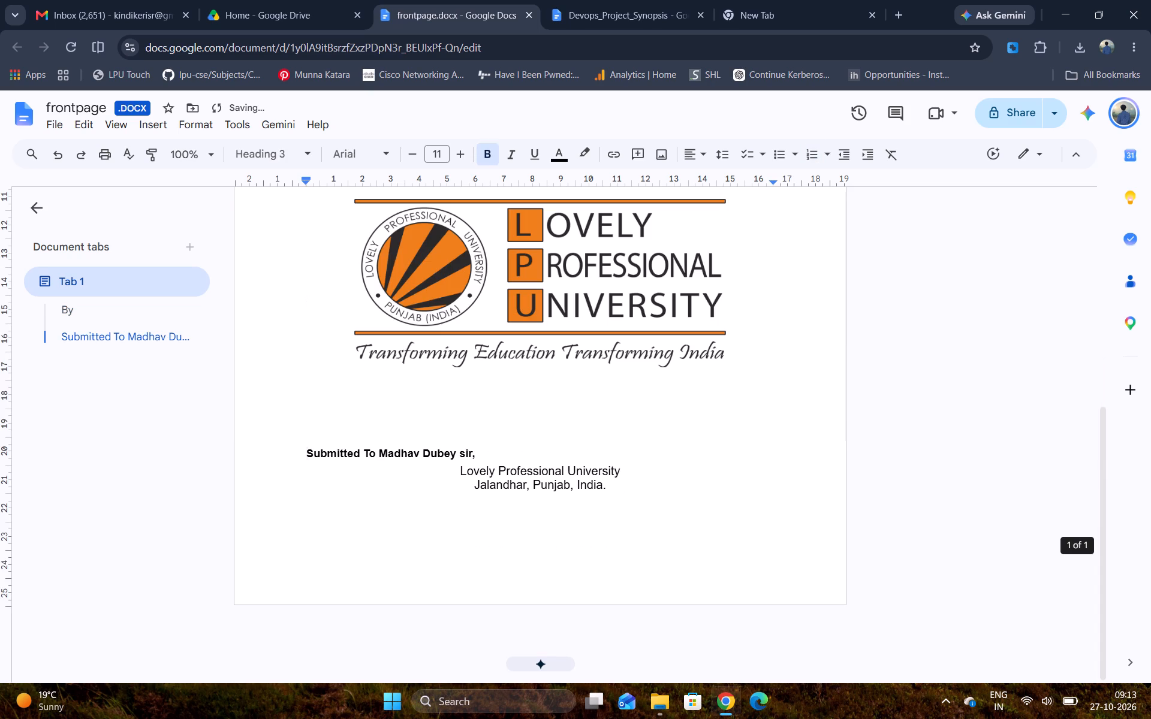
# Add ten leading spaces before the Submitted To line to shift it towards the page centre.
pyautogui.press('space')
pyautogui.press('space')
pyautogui.press('space')
pyautogui.press('space')
pyautogui.press('space')
pyautogui.press('space')
pyautogui.press('space')
pyautogui.press('space')
pyautogui.press('space')
pyautogui.press('space')
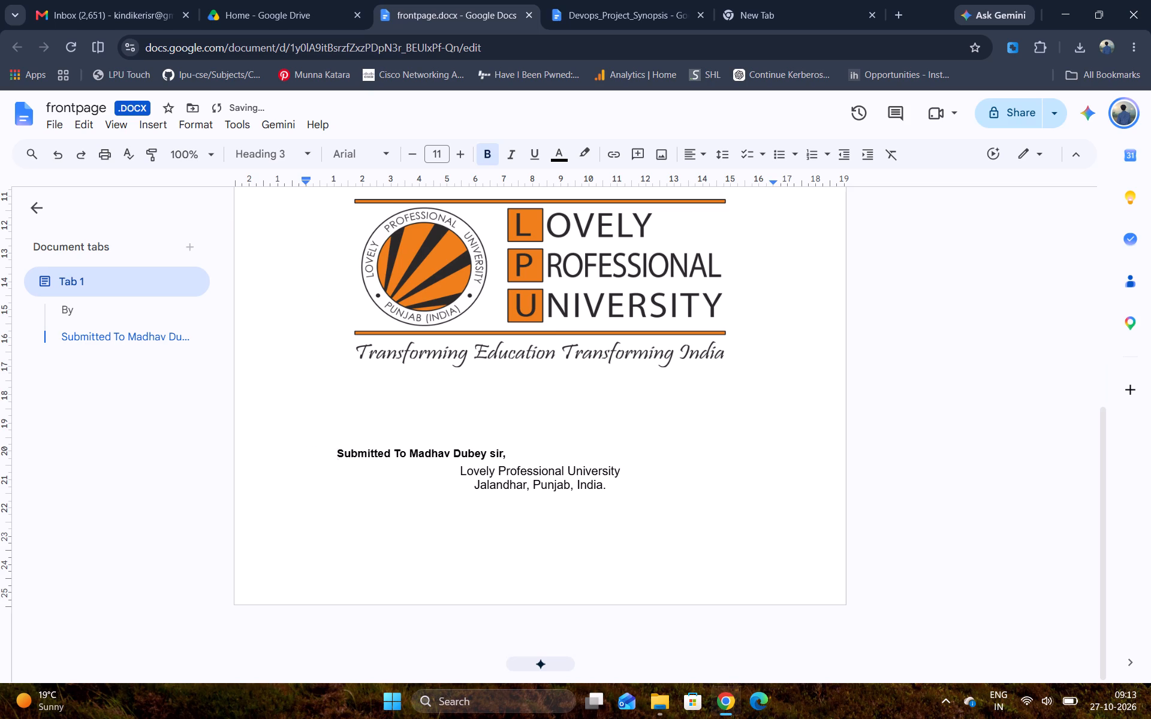
# Centre-align the Submitted To line above the university address.
pyautogui.tripleClick(336, 455)
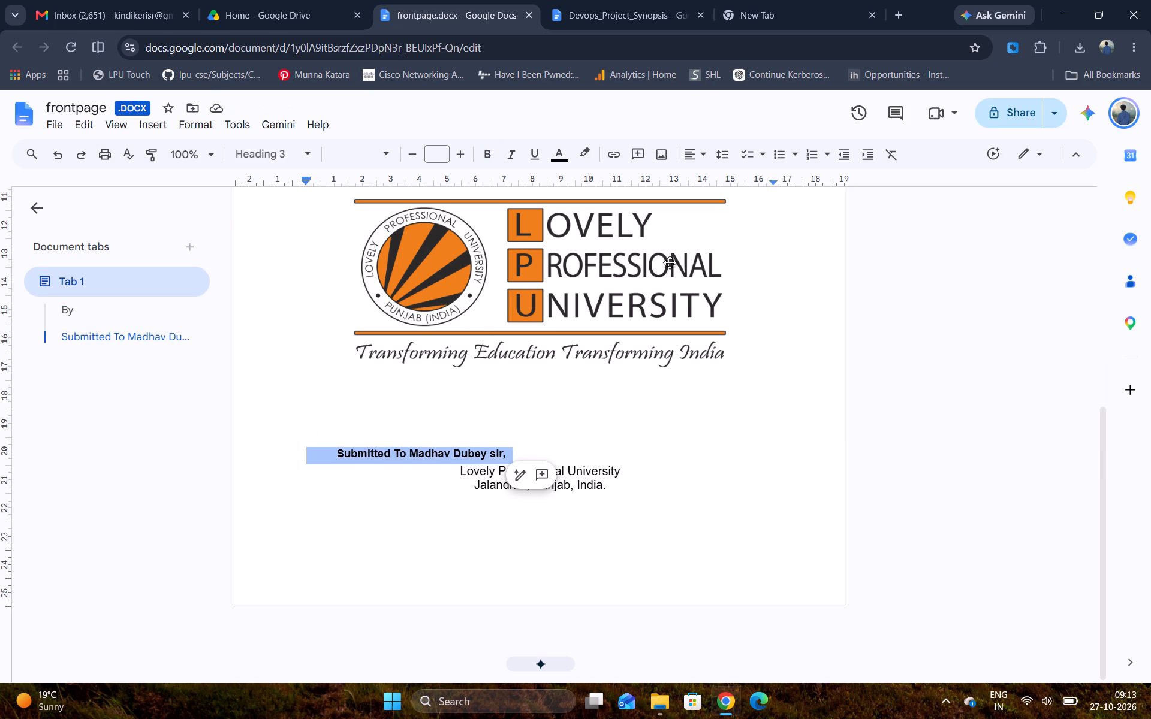
pyautogui.click(691, 155)
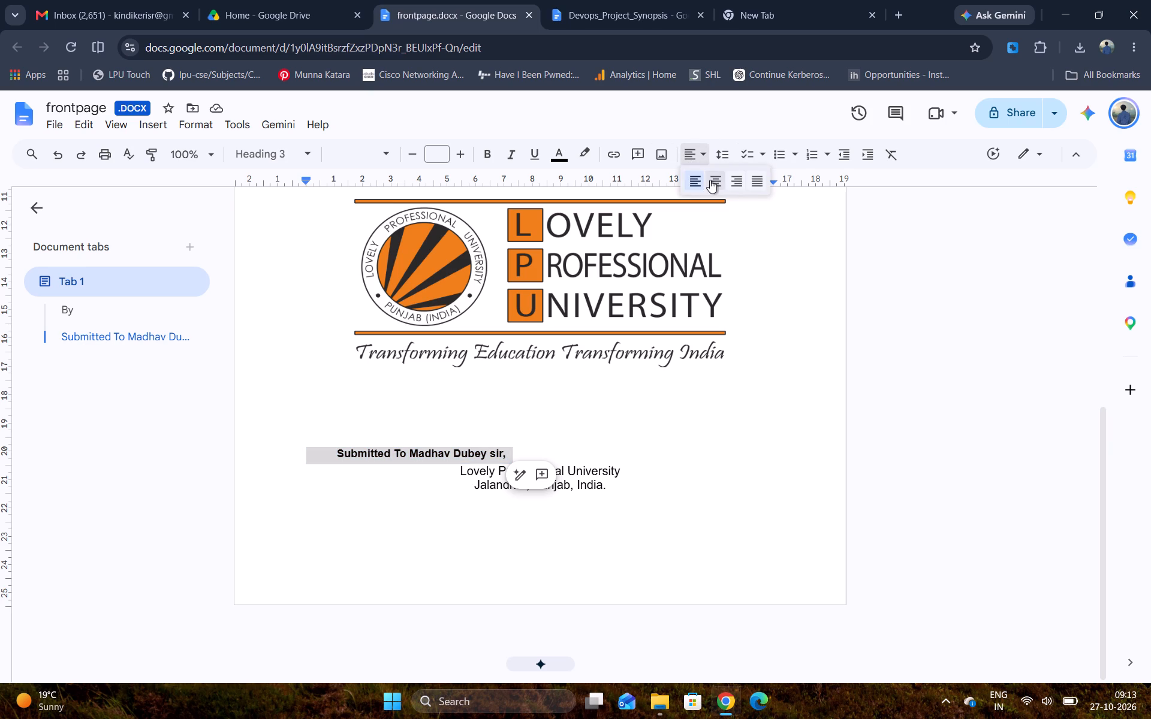
pyautogui.click(710, 180)
pyautogui.click(493, 412)
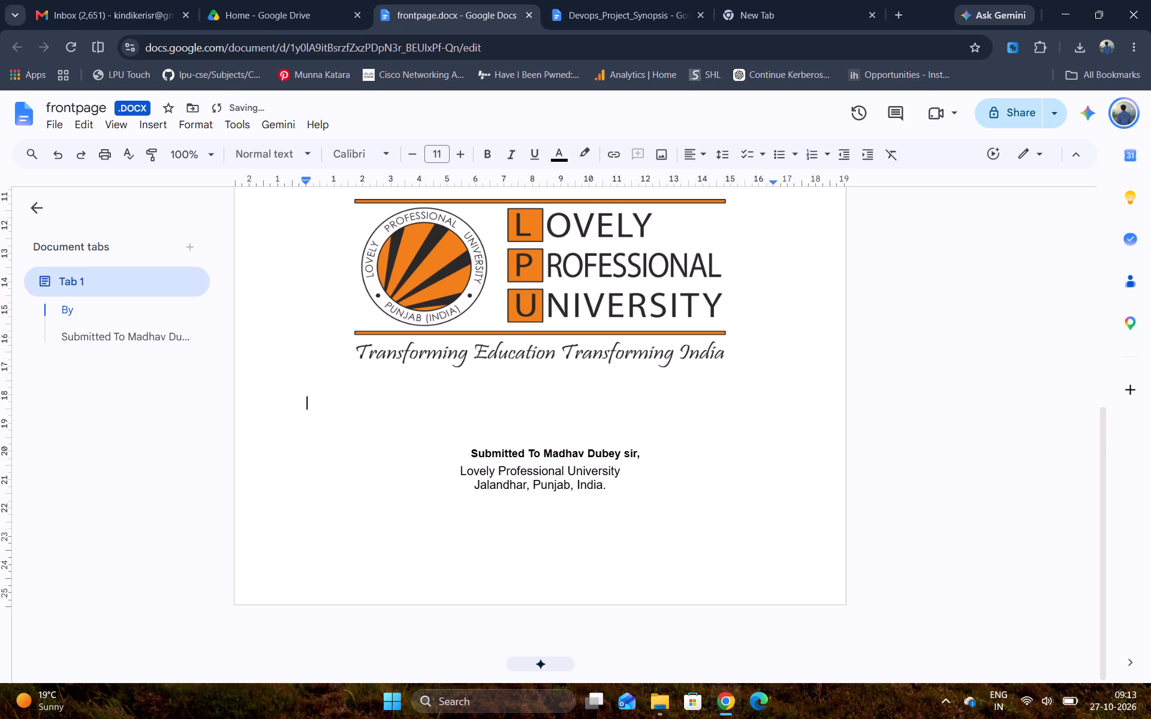
# Insert a blank line above the By heading to separate it from the course title.
pyautogui.scroll(4, 478, 408)
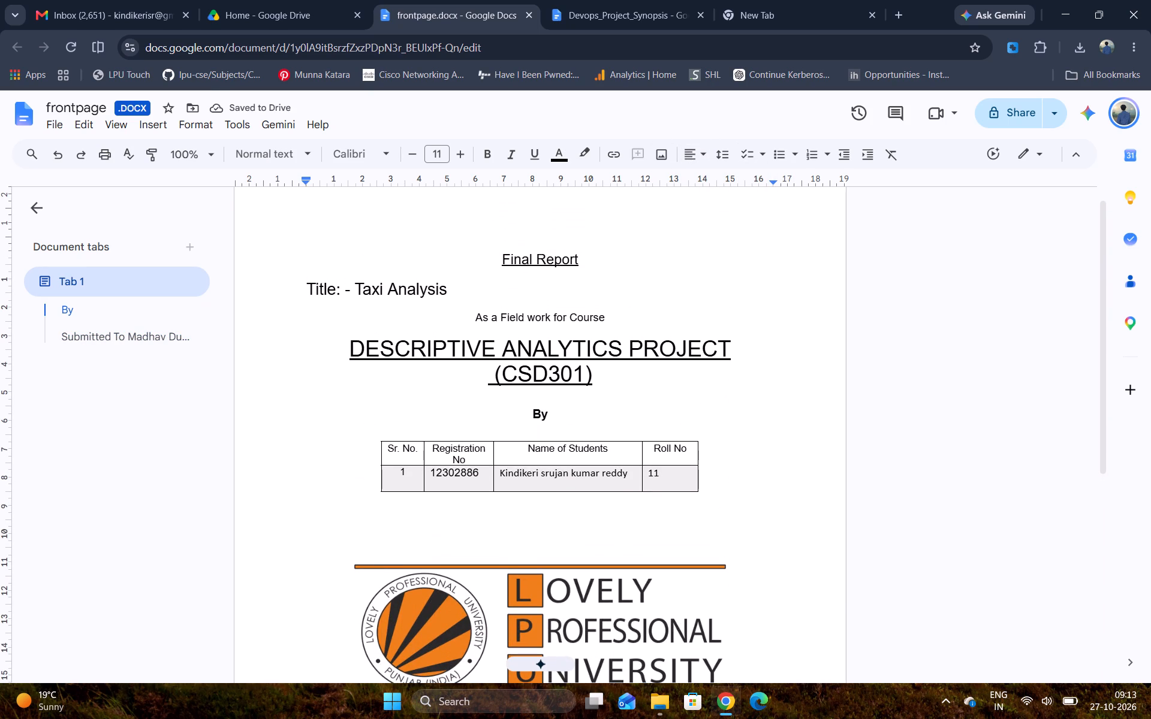
pyautogui.click(540, 397)
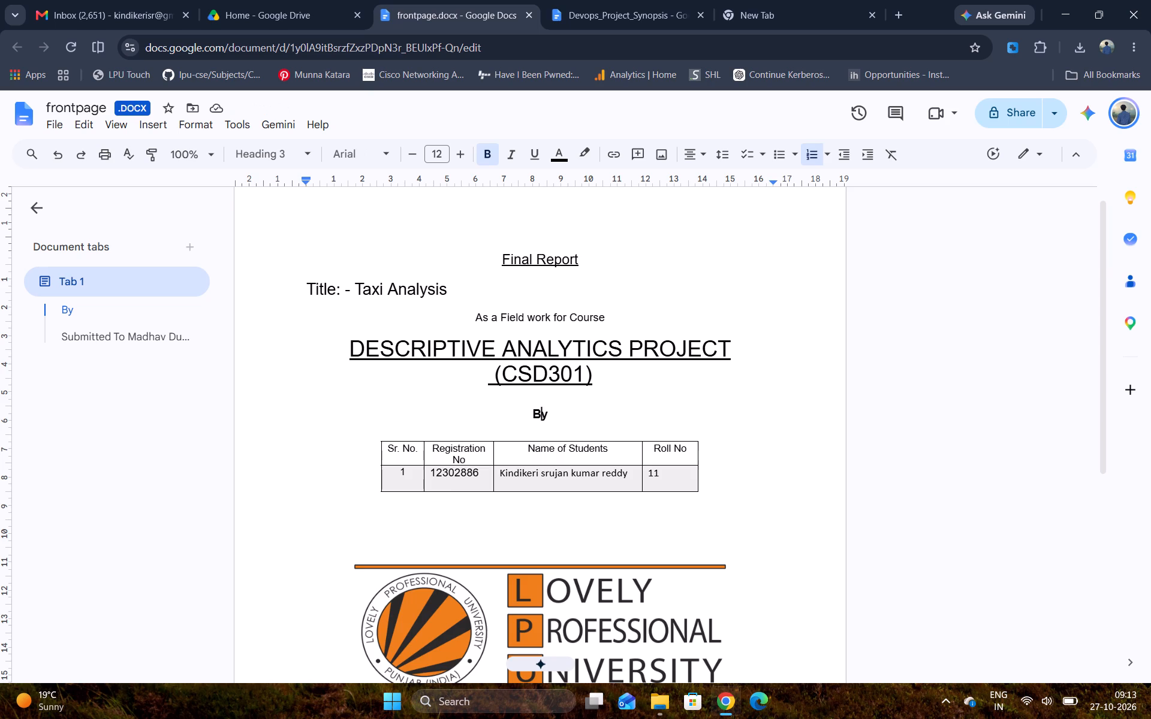
pyautogui.click(532, 411)
pyautogui.press('Return')
# Remove the extra leading spaces before the Submitted To line above the university address.
pyautogui.scroll(-2, 532, 411)
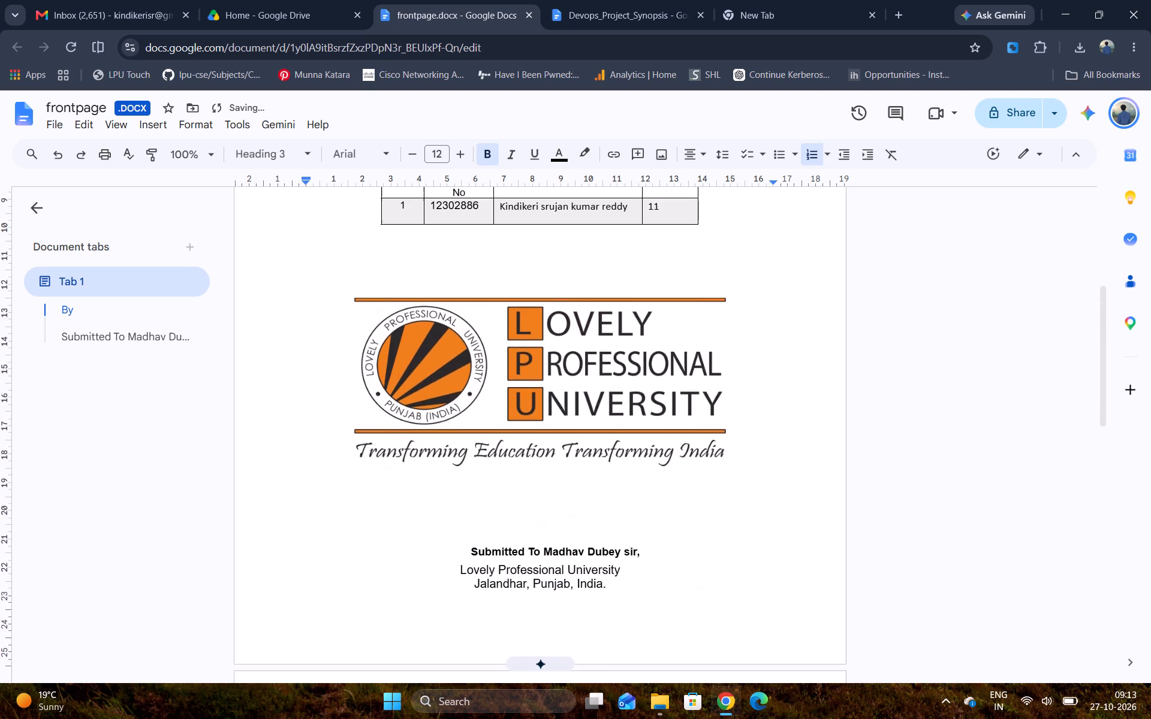
pyautogui.scroll(-2, 532, 411)
pyautogui.click(472, 448)
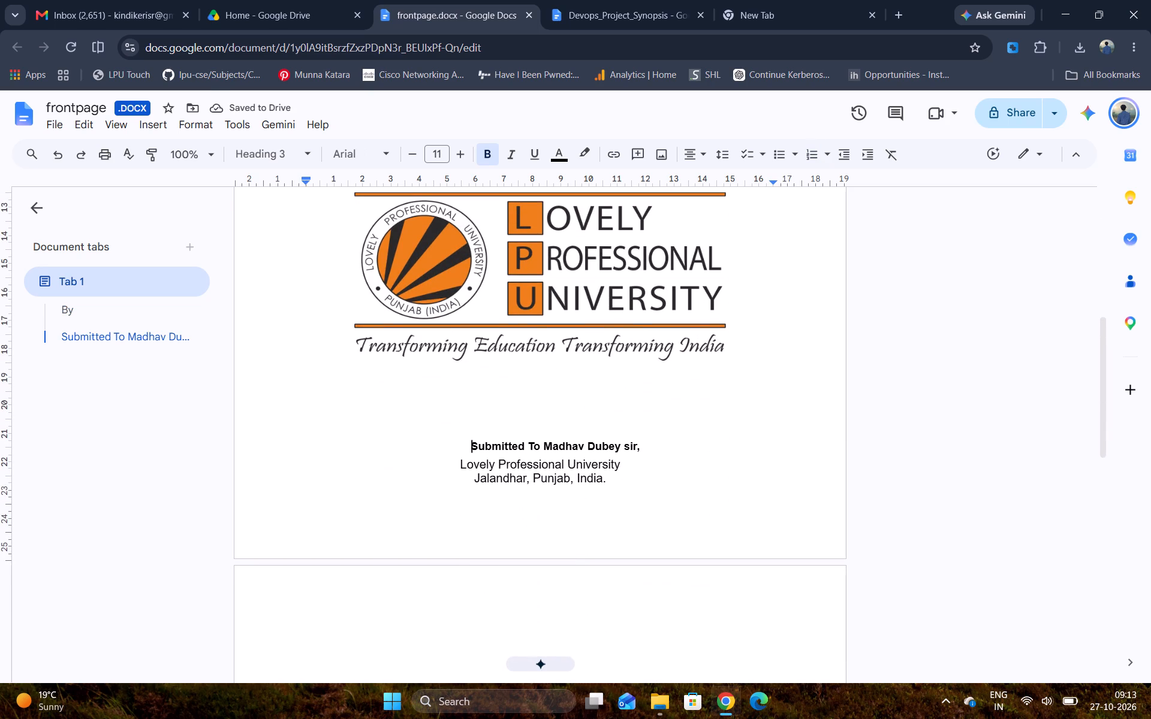
pyautogui.press('BackSpace')
pyautogui.press('BackSpace')
pyautogui.press('BackSpace')
pyautogui.press('BackSpace')
pyautogui.press('BackSpace')
pyautogui.press('BackSpace')
pyautogui.press('BackSpace')
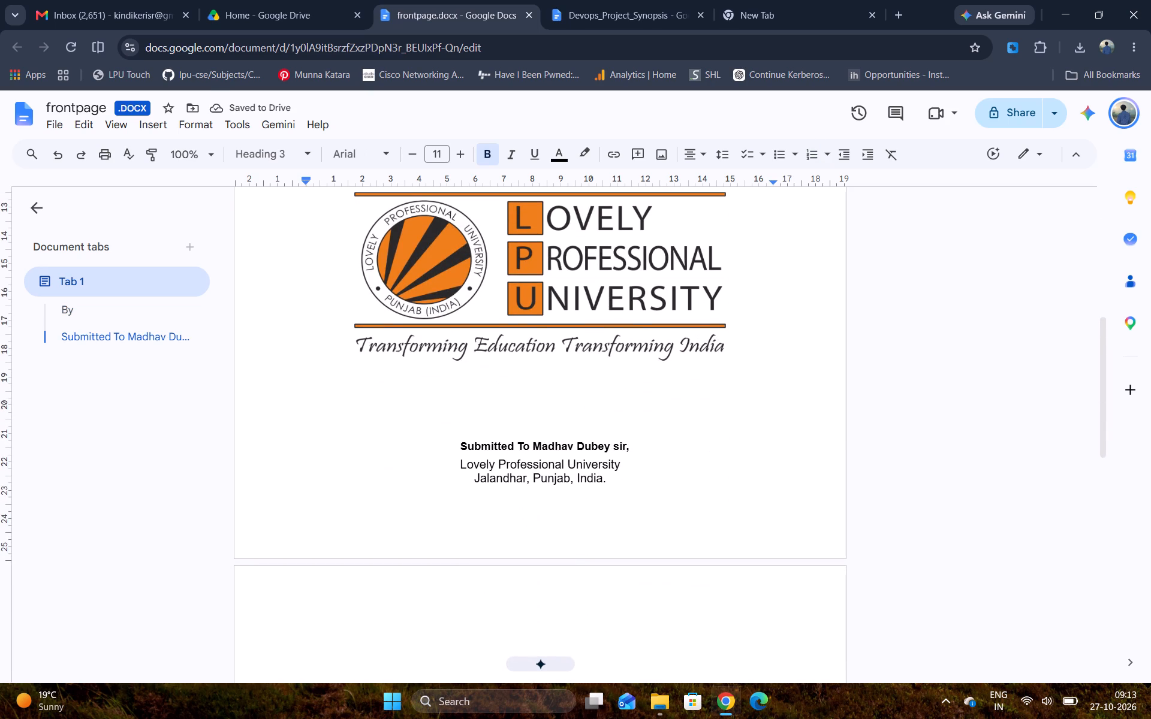
# Delete the recipient's name and title from the Submitted To line, keeping only the comma after it.
pyautogui.doubleClick(620, 448)
pyautogui.press('BackSpace')
pyautogui.press('BackSpace')
pyautogui.press('BackSpace')
pyautogui.press('BackSpace')
pyautogui.press('BackSpace')
pyautogui.press('BackSpace')
pyautogui.press('BackSpace')
pyautogui.press('BackSpace')
pyautogui.press('BackSpace')
pyautogui.press('BackSpace')
pyautogui.press('BackSpace')
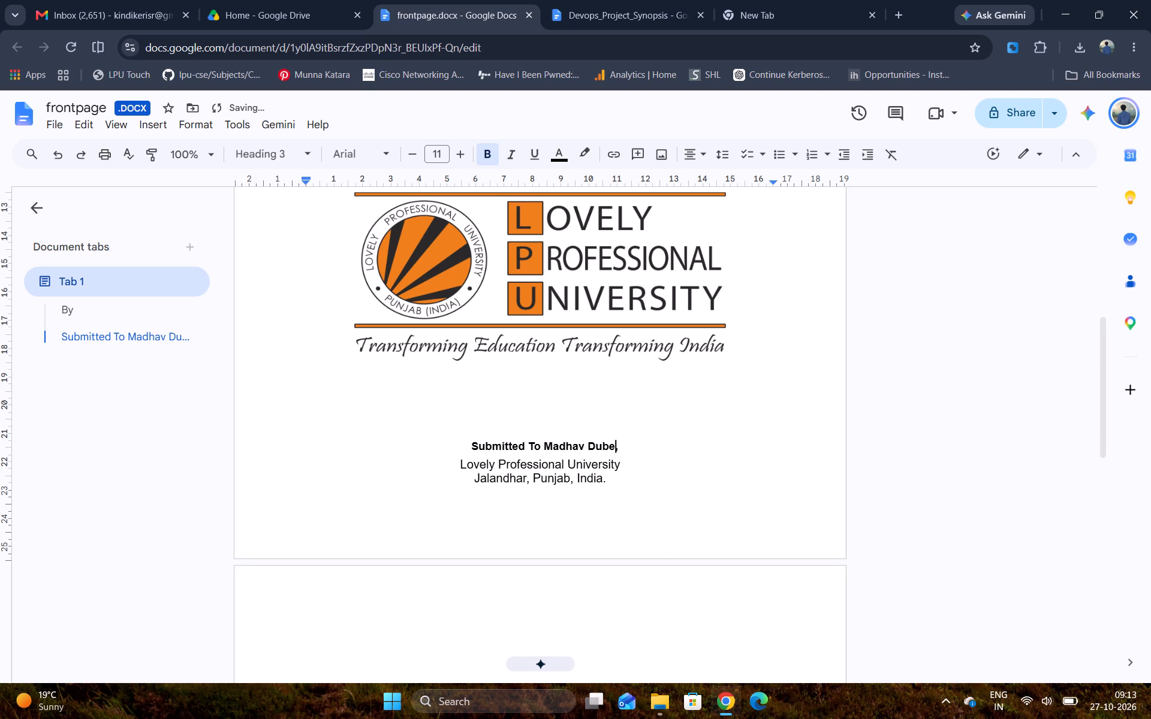
pyautogui.press('BackSpace')
pyautogui.press('BackSpace')
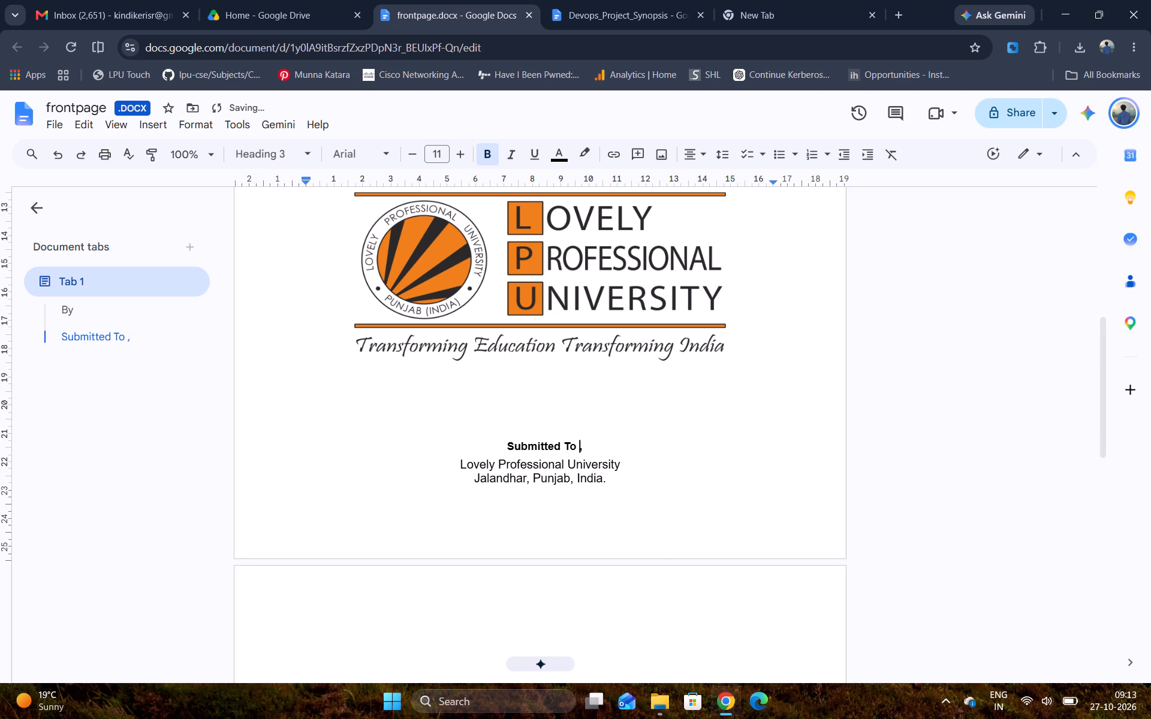
# Replace the student's roll number in the details table with 04.
pyautogui.scroll(2, 649, 417)
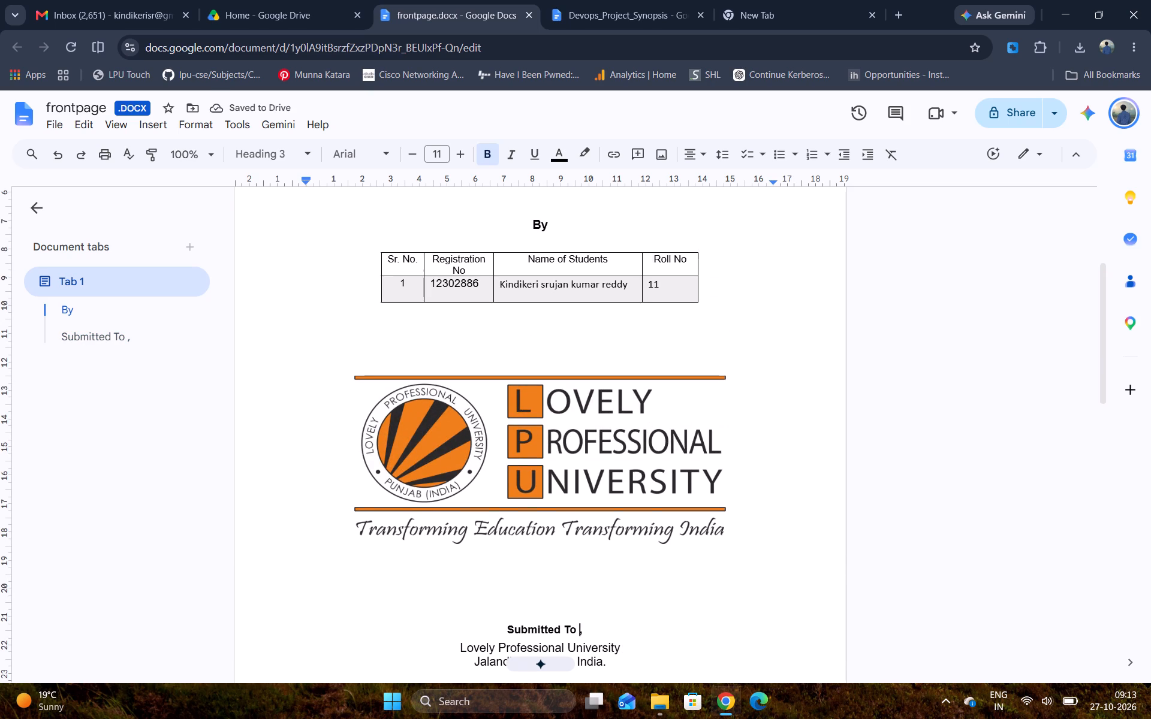
pyautogui.doubleClick(660, 283)
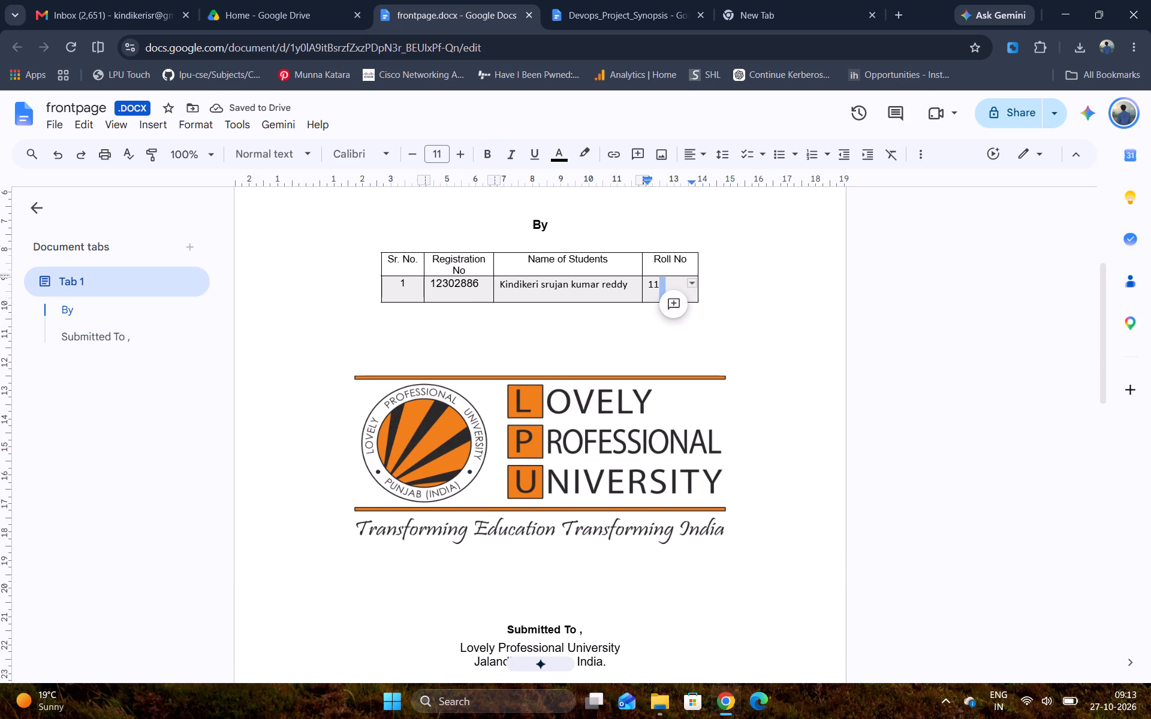
pyautogui.doubleClick(650, 285)
pyautogui.press('BackSpace')
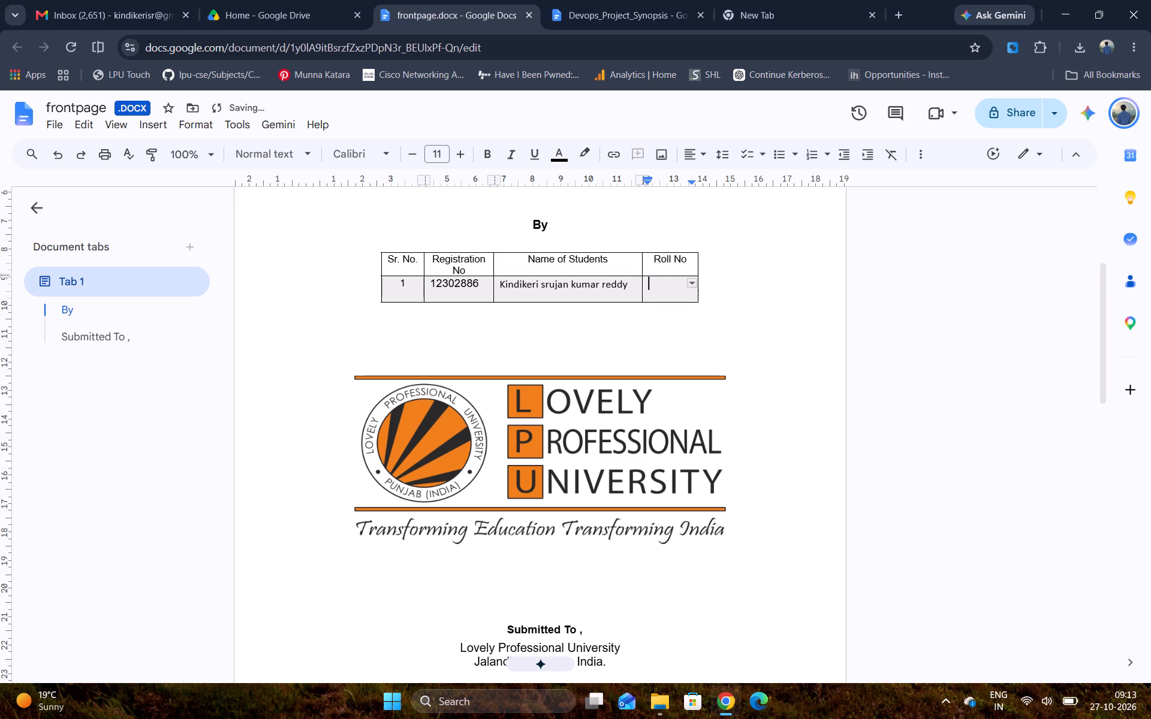
pyautogui.press('0')
pyautogui.press('4')
# Widen the student details table and its Registration No and Name of Students columns, and make the header row slightly taller.
pyautogui.moveTo(382, 264); pyautogui.dragTo(338, 268)
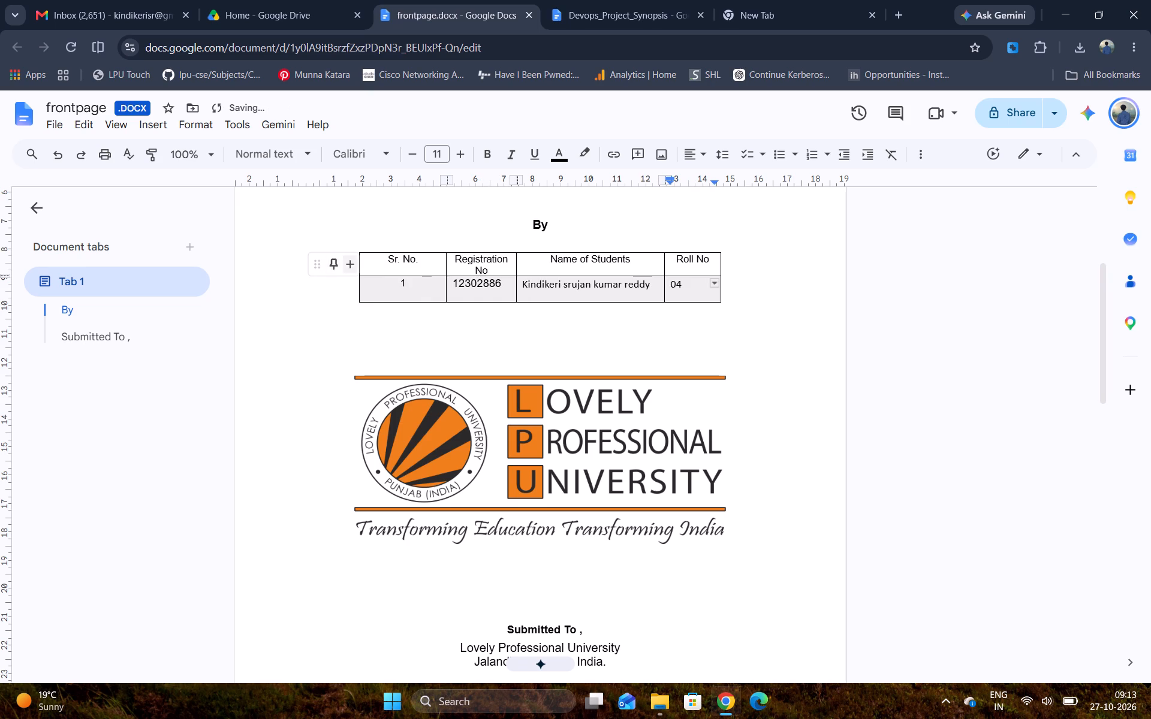
pyautogui.moveTo(446, 266); pyautogui.dragTo(423, 271)
pyautogui.moveTo(423, 271); pyautogui.dragTo(416, 273)
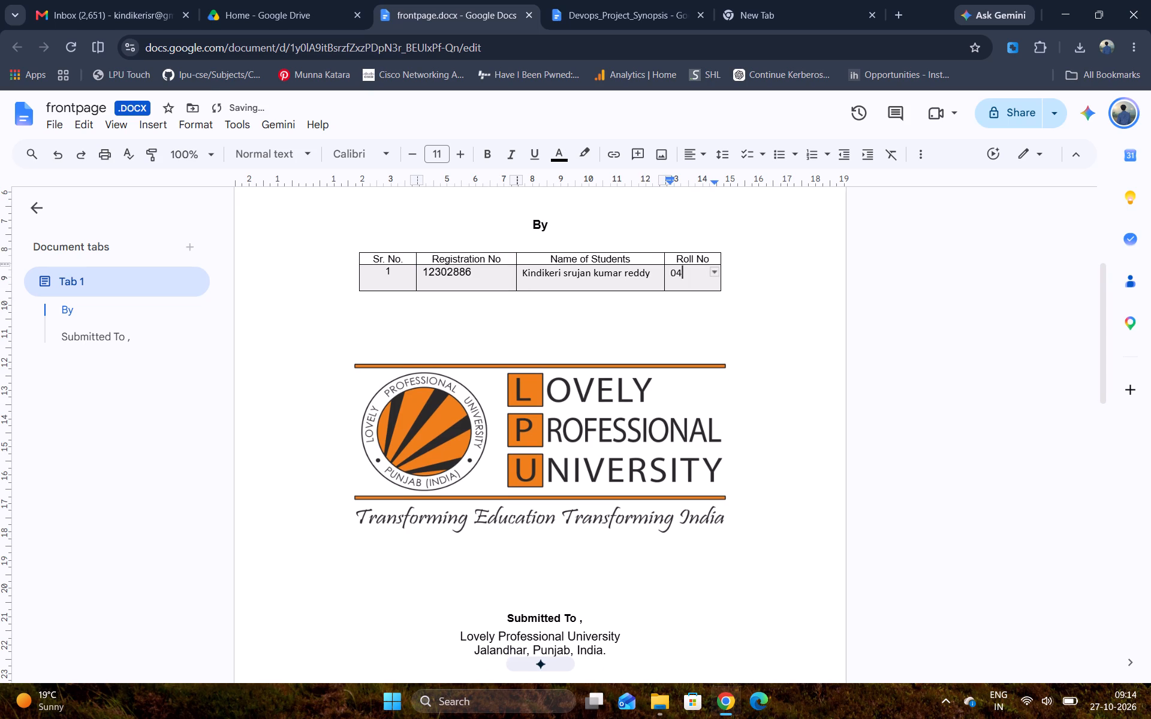
pyautogui.moveTo(570, 263); pyautogui.dragTo(567, 270)
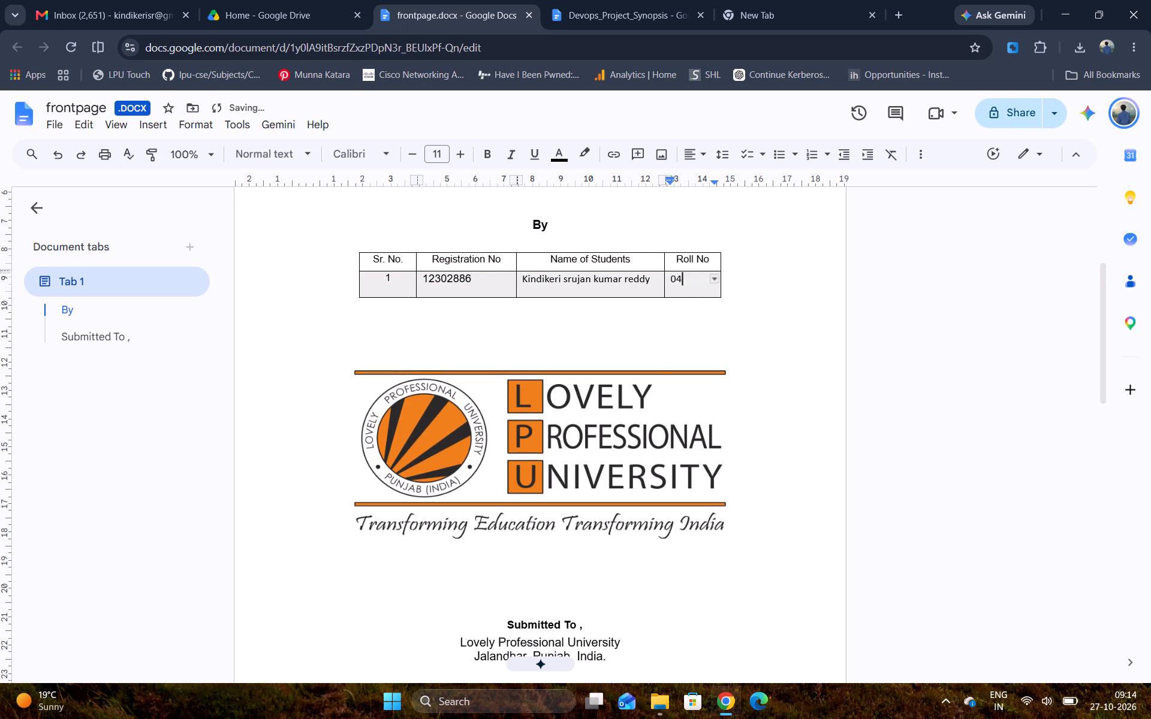
pyautogui.moveTo(723, 271); pyautogui.dragTo(757, 277)
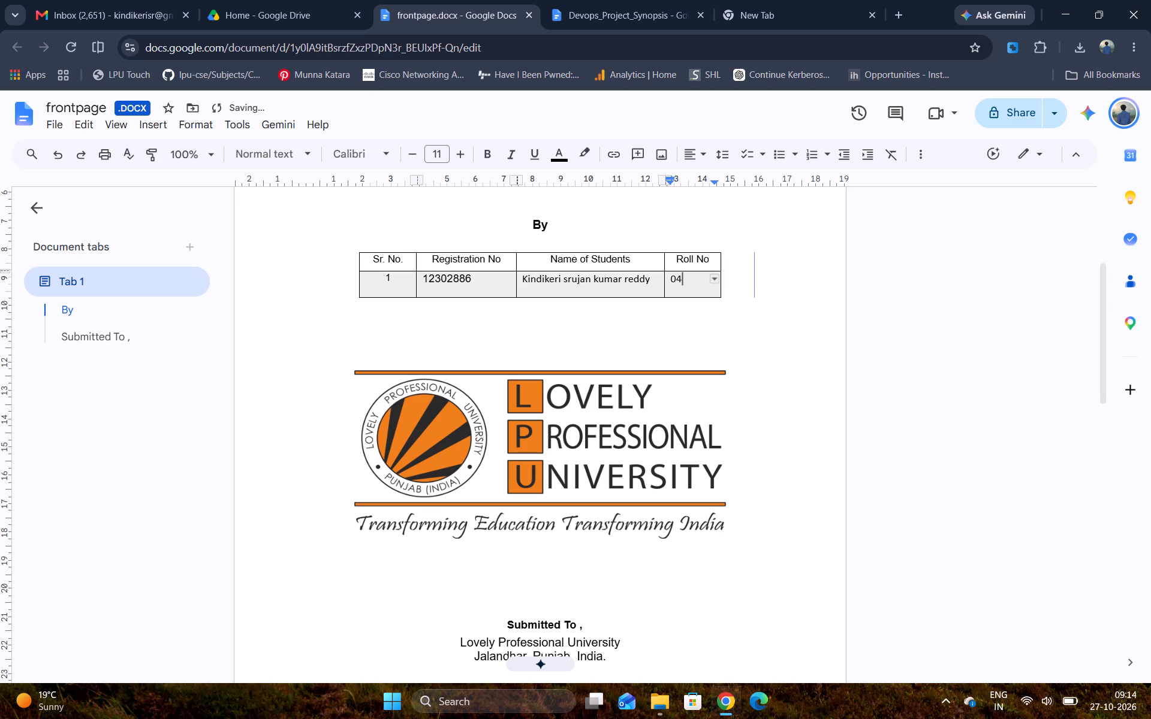
pyautogui.moveTo(647, 270); pyautogui.dragTo(670, 269)
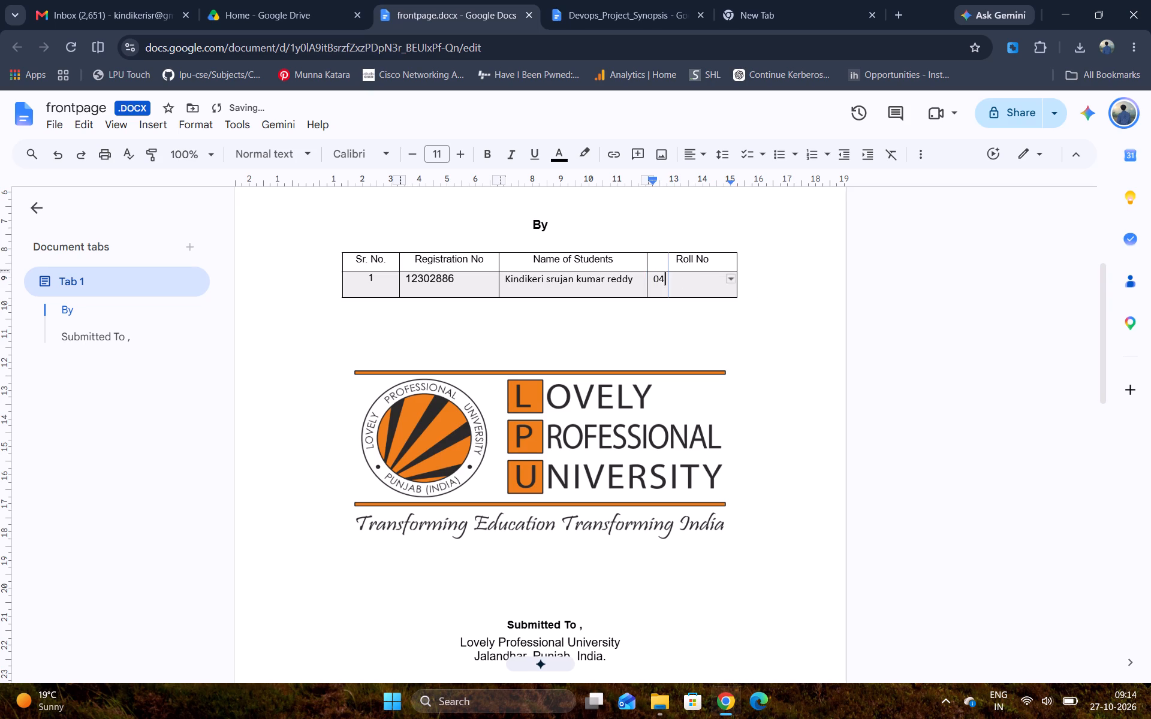
pyautogui.moveTo(670, 269); pyautogui.dragTo(670, 269)
pyautogui.doubleClick(677, 279)
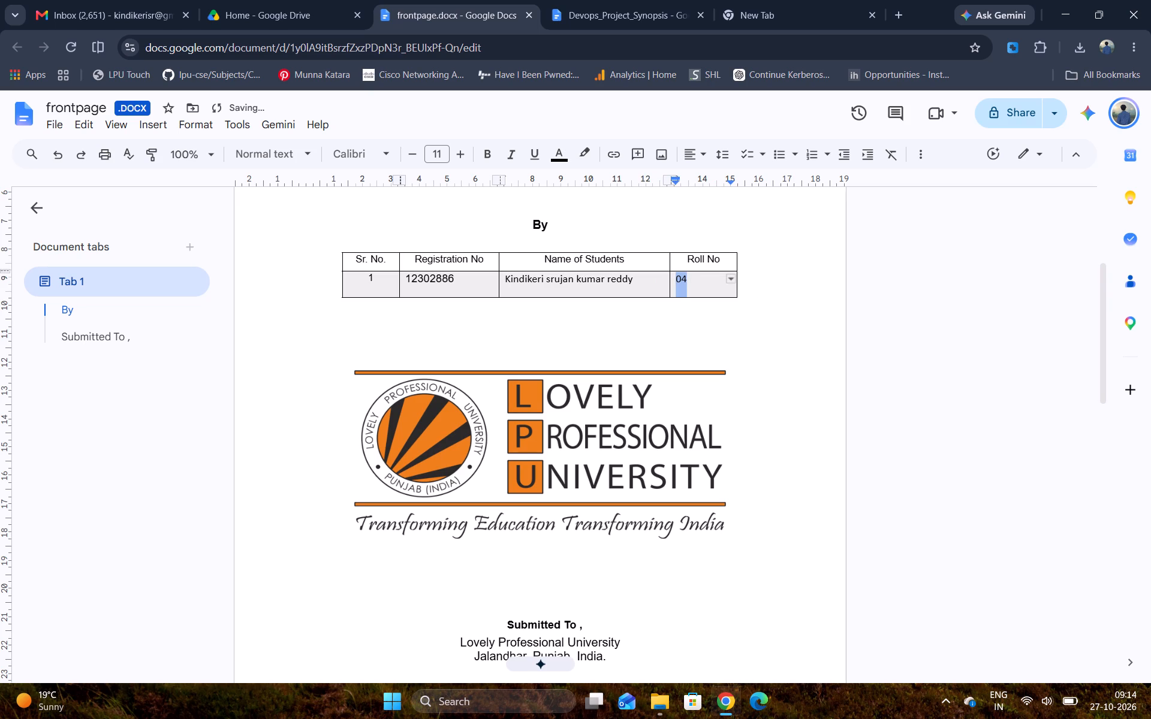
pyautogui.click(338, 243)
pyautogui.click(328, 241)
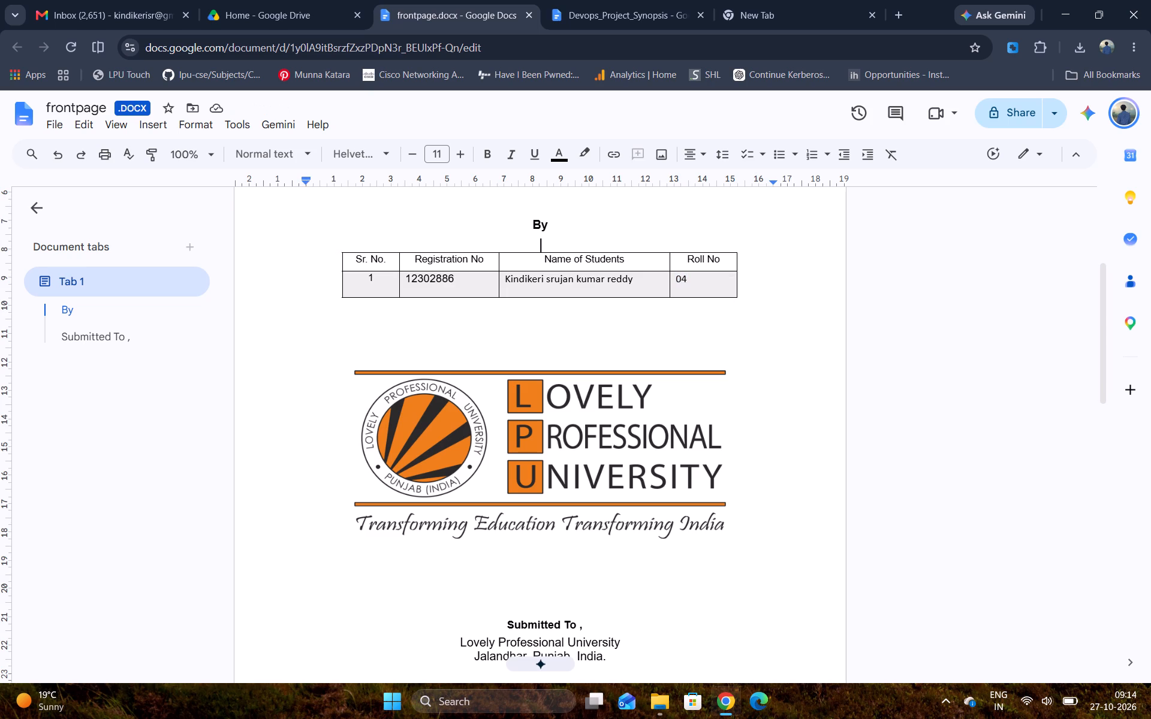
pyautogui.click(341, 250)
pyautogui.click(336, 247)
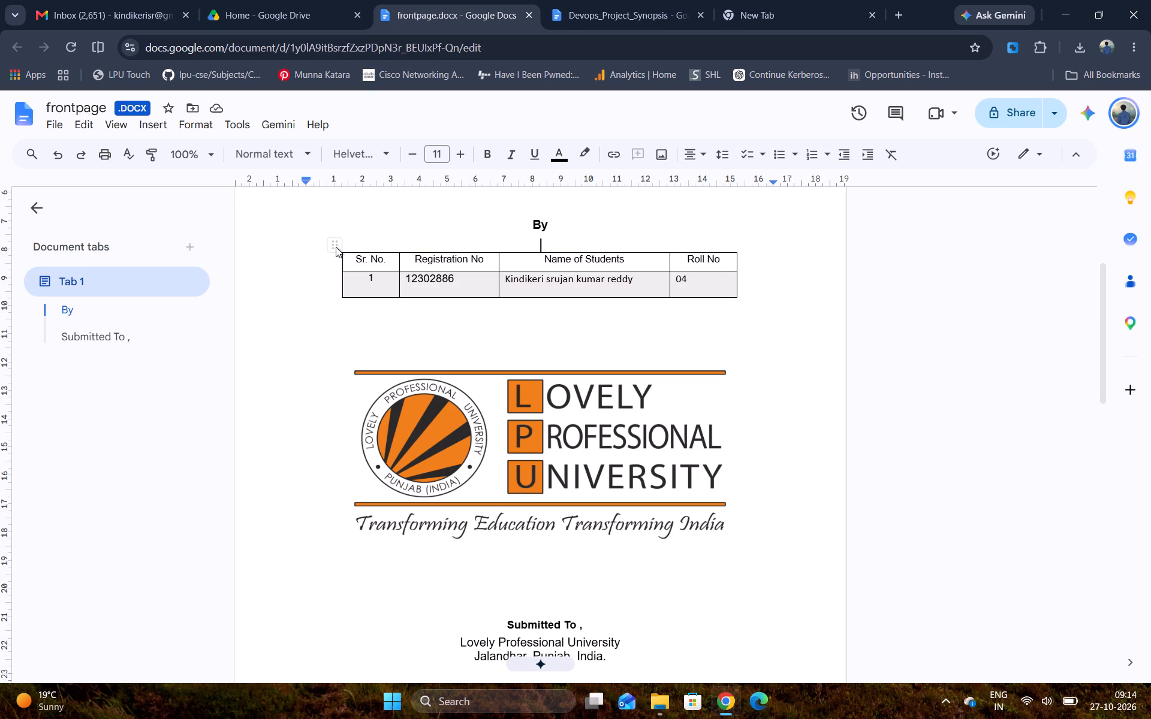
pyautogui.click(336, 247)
# Readjust the height of the student table's header row, leaving a little space beneath the column headings.
pyautogui.moveTo(349, 250); pyautogui.dragTo(417, 264)
pyautogui.moveTo(417, 264); pyautogui.dragTo(415, 268)
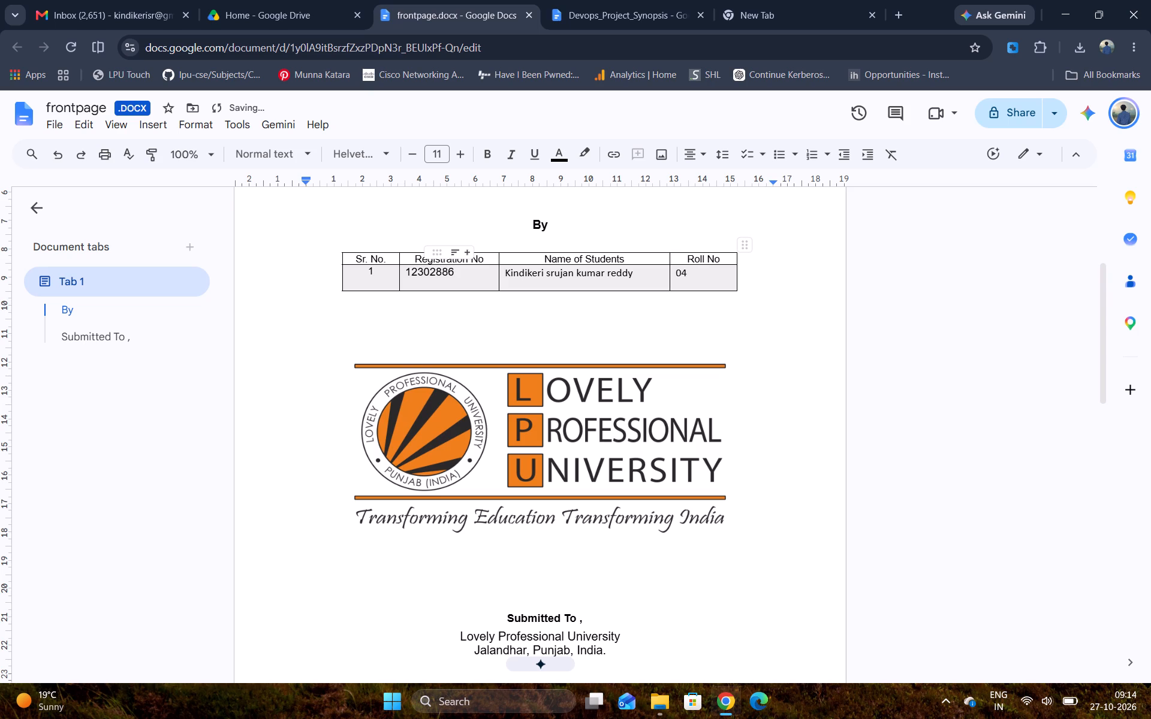
pyautogui.moveTo(411, 265); pyautogui.dragTo(412, 276)
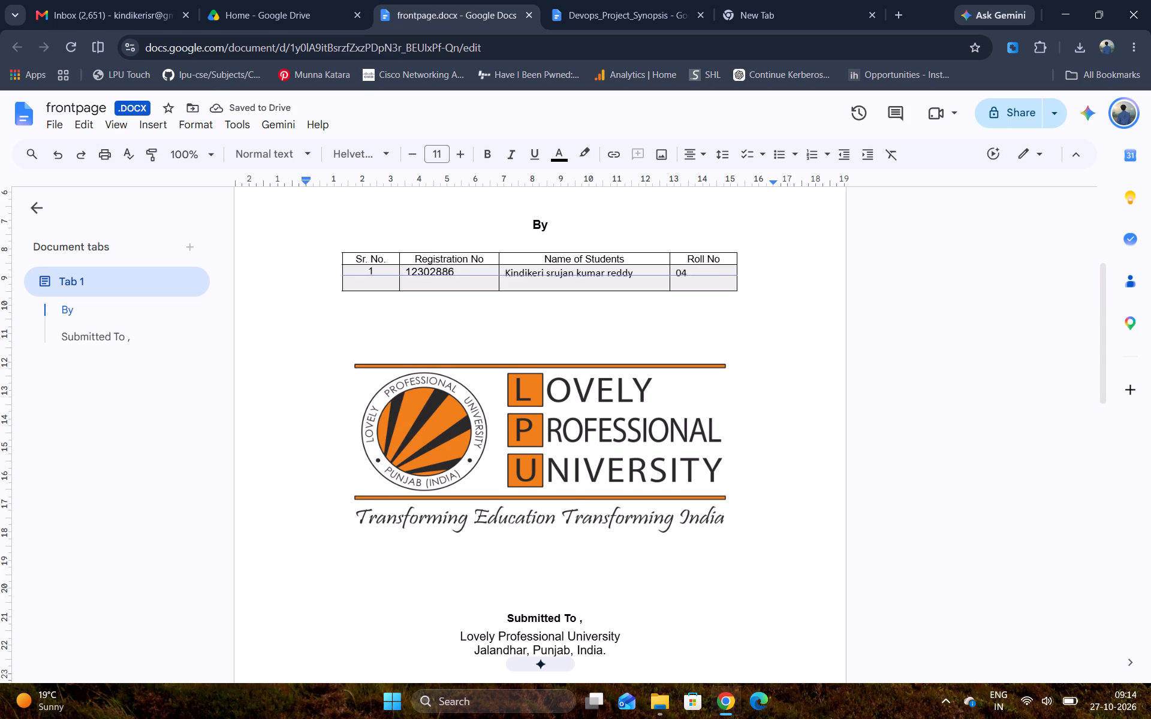
pyautogui.moveTo(412, 276); pyautogui.dragTo(411, 274)
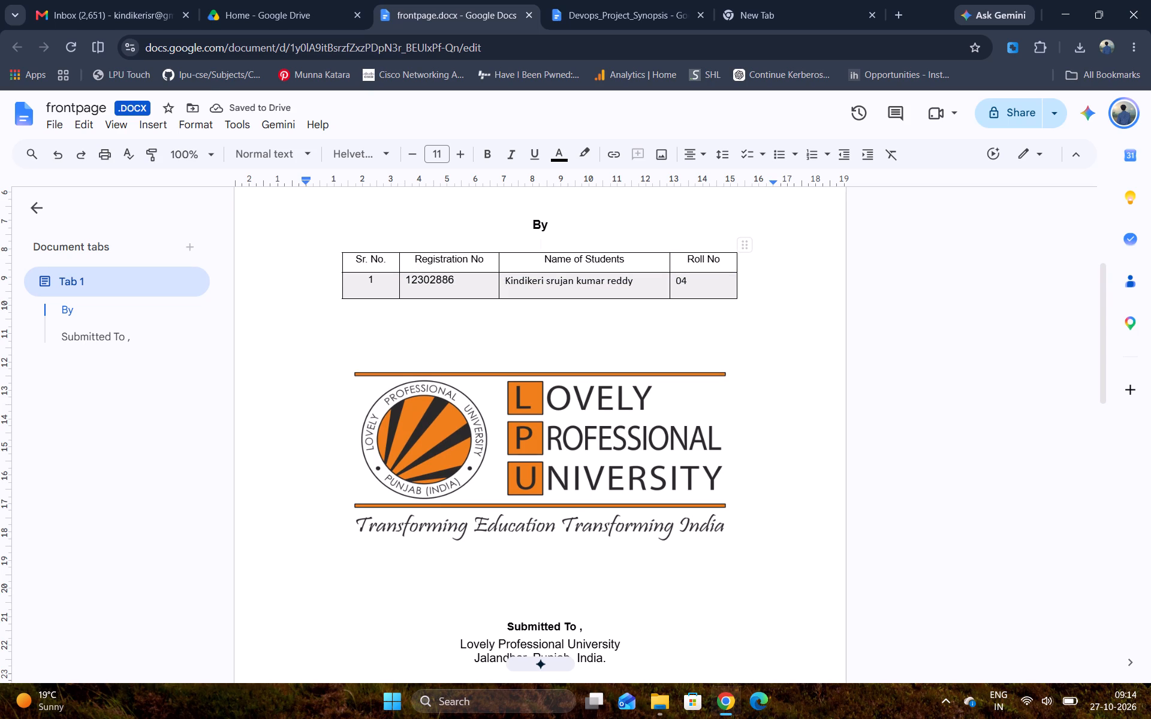
# Centre-align the roll number, registration number and student name entries within their table cells.
pyautogui.doubleClick(683, 283)
pyautogui.click(695, 155)
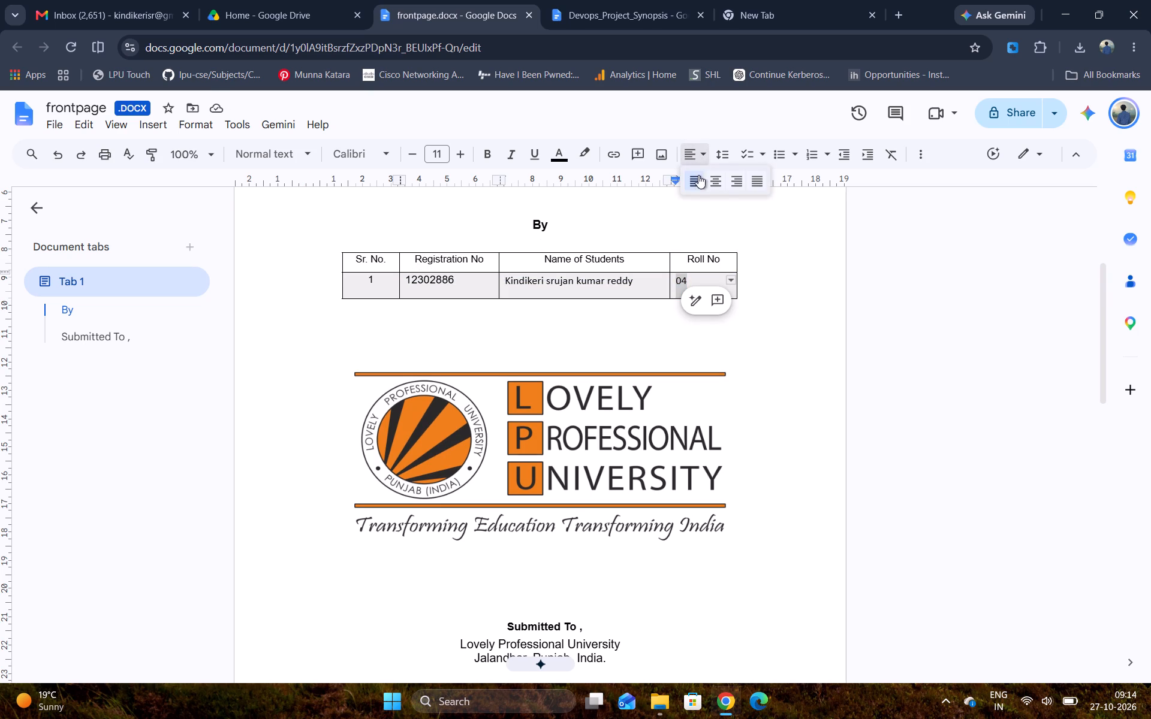
pyautogui.click(716, 186)
pyautogui.click(785, 384)
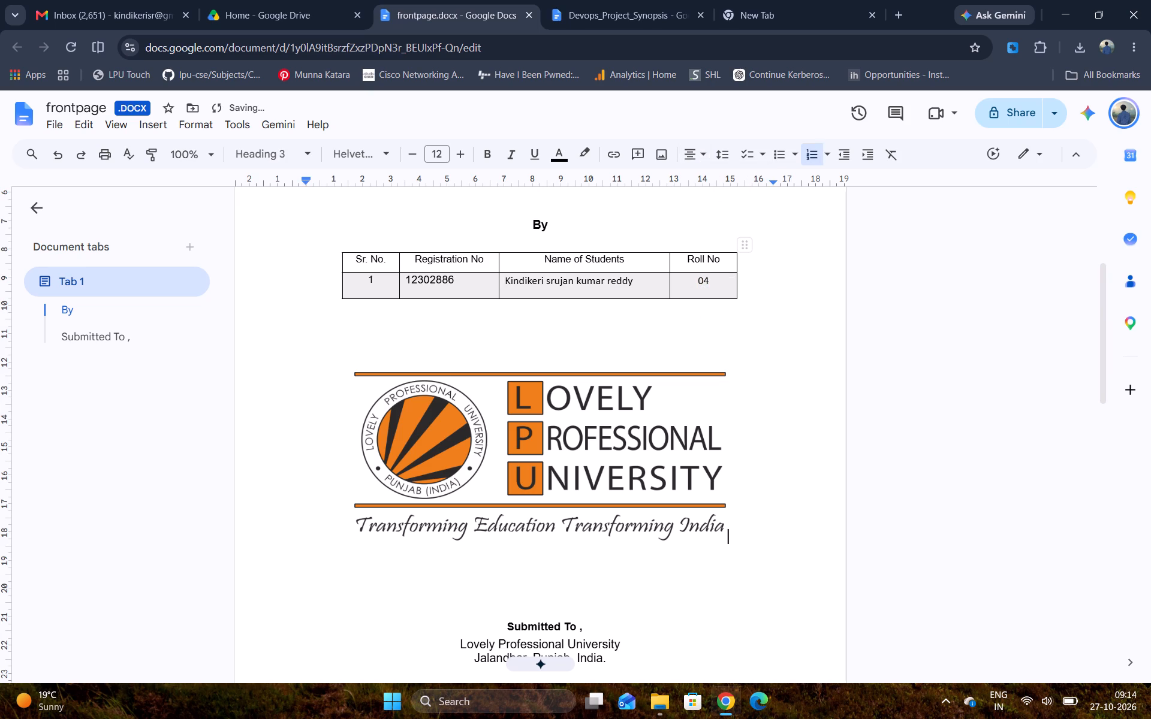
pyautogui.doubleClick(427, 278)
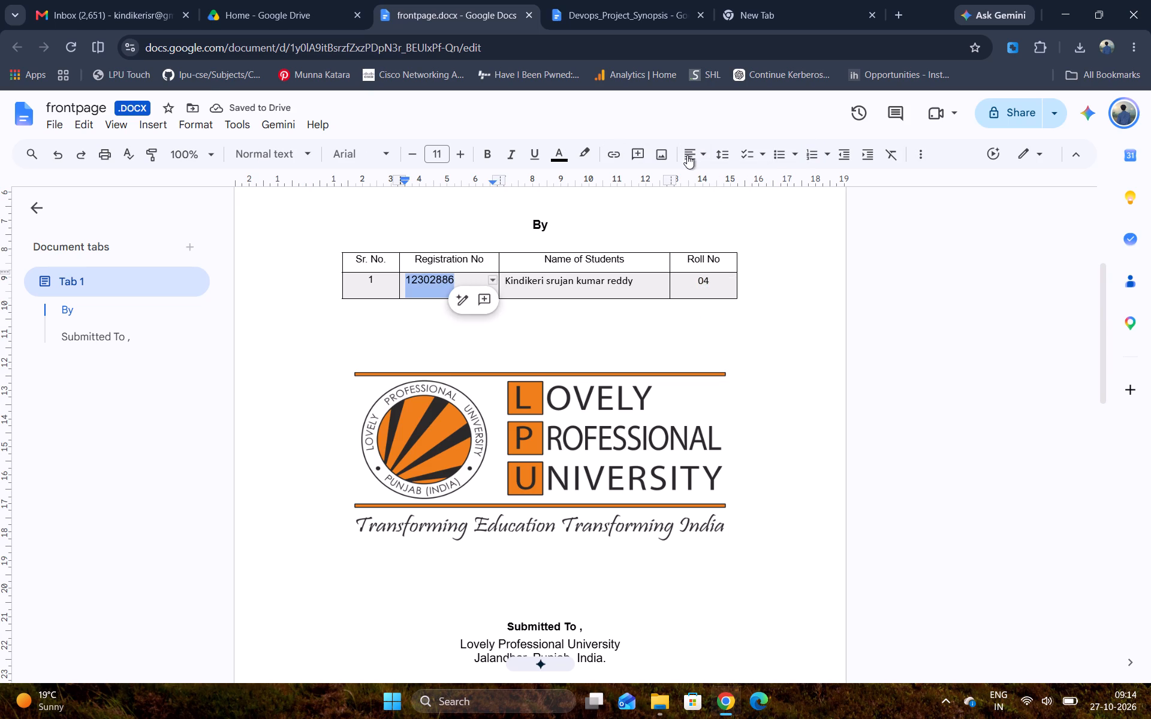
pyautogui.click(688, 155)
pyautogui.click(718, 178)
pyautogui.tripleClick(556, 277)
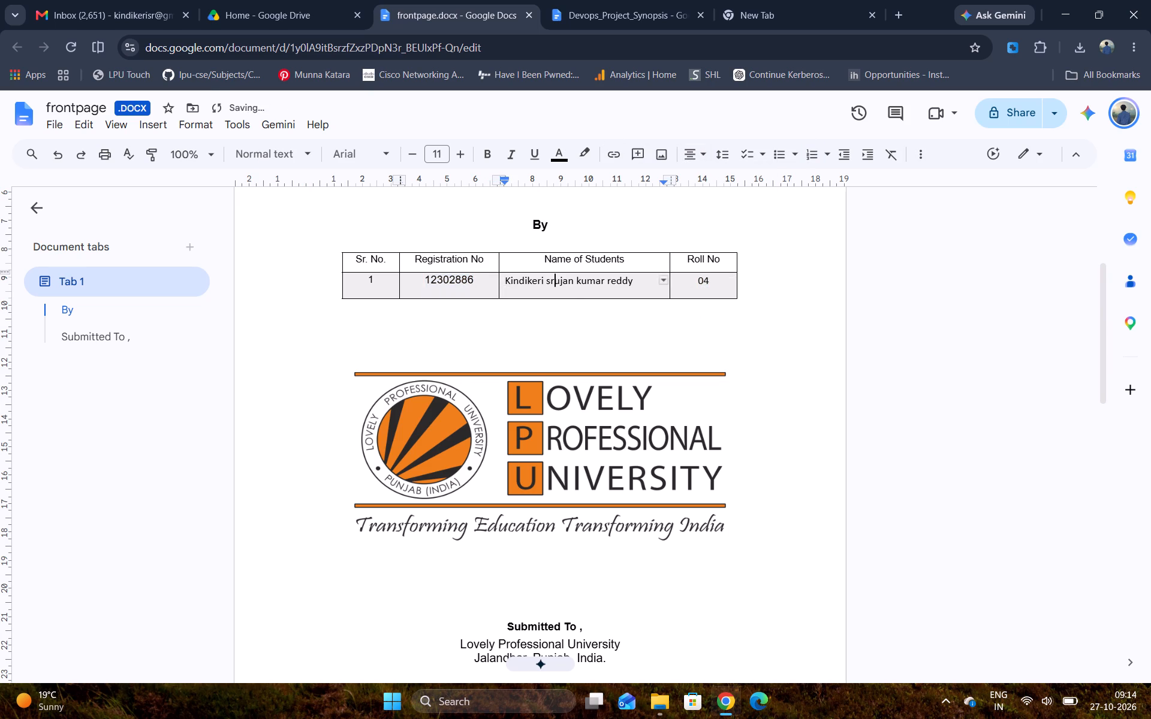
pyautogui.click(668, 155)
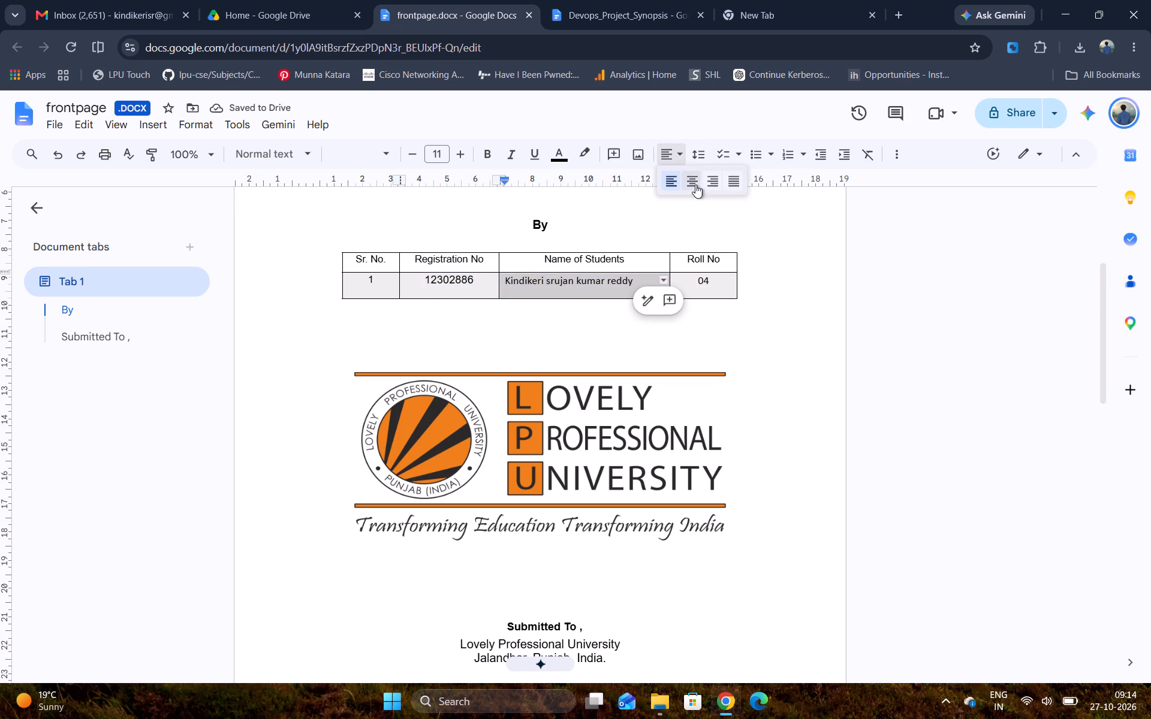
pyautogui.click(695, 183)
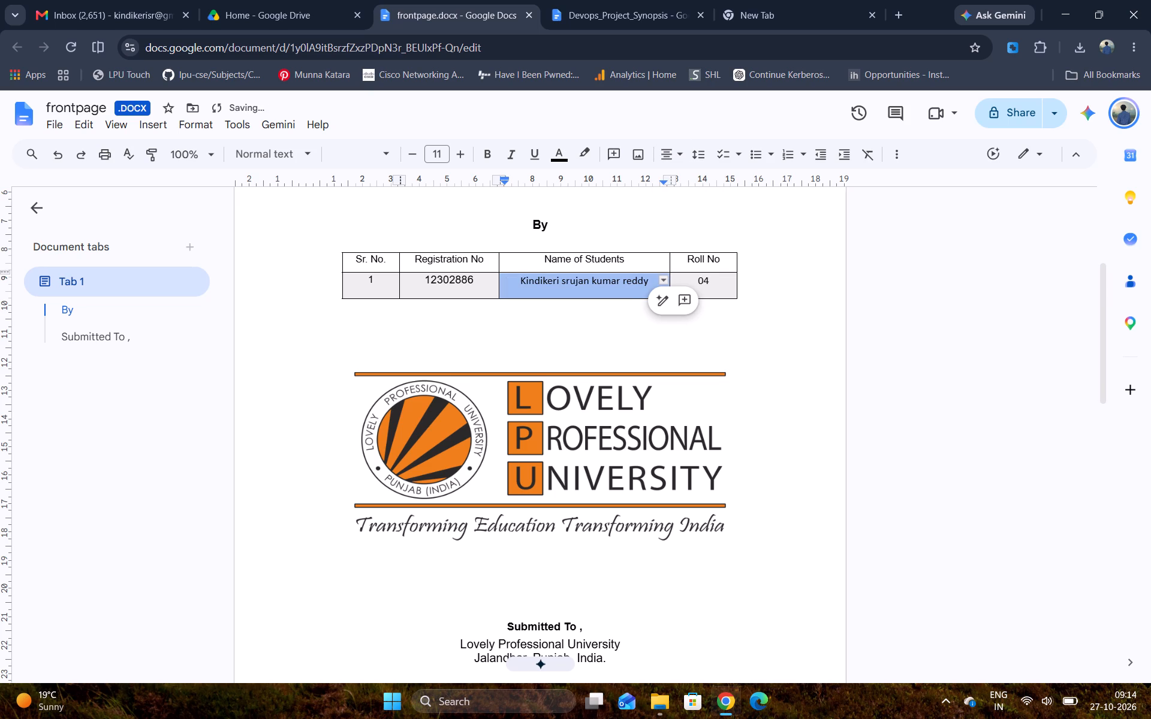
pyautogui.click(402, 326)
# Insert a blank line between the Title line and the text As a Field work for Course.
pyautogui.scroll(4, 670, 274)
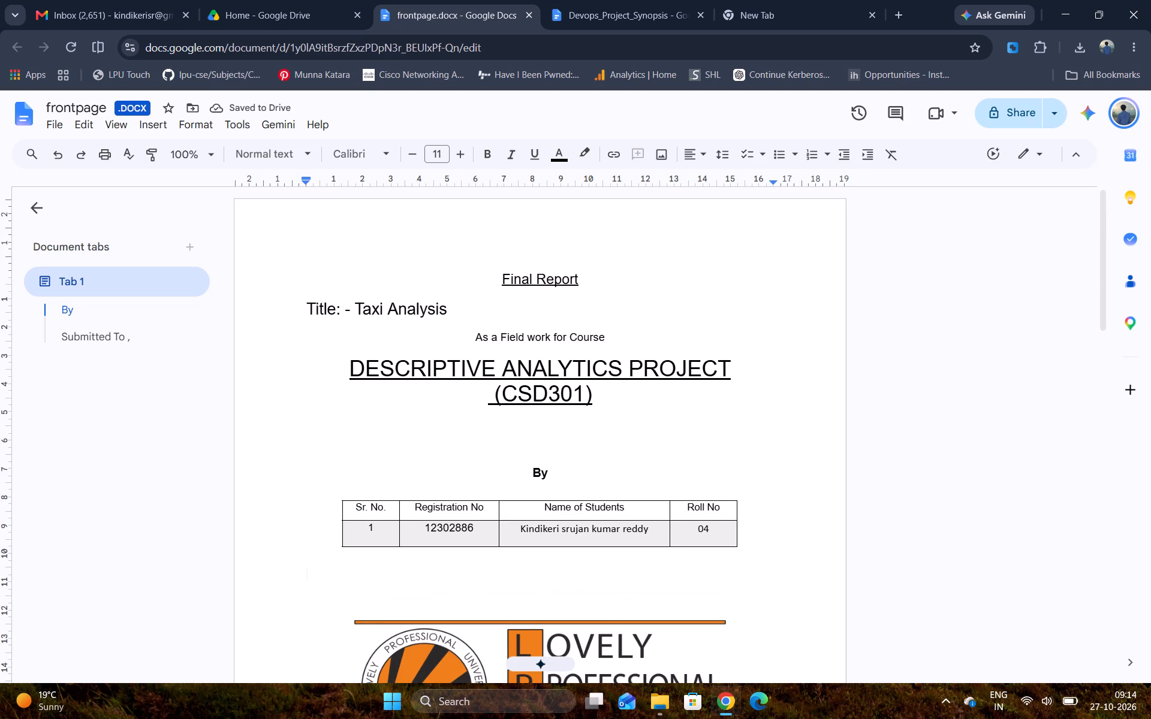
pyautogui.scroll(1, 670, 274)
pyautogui.click(586, 328)
pyautogui.press('Return')
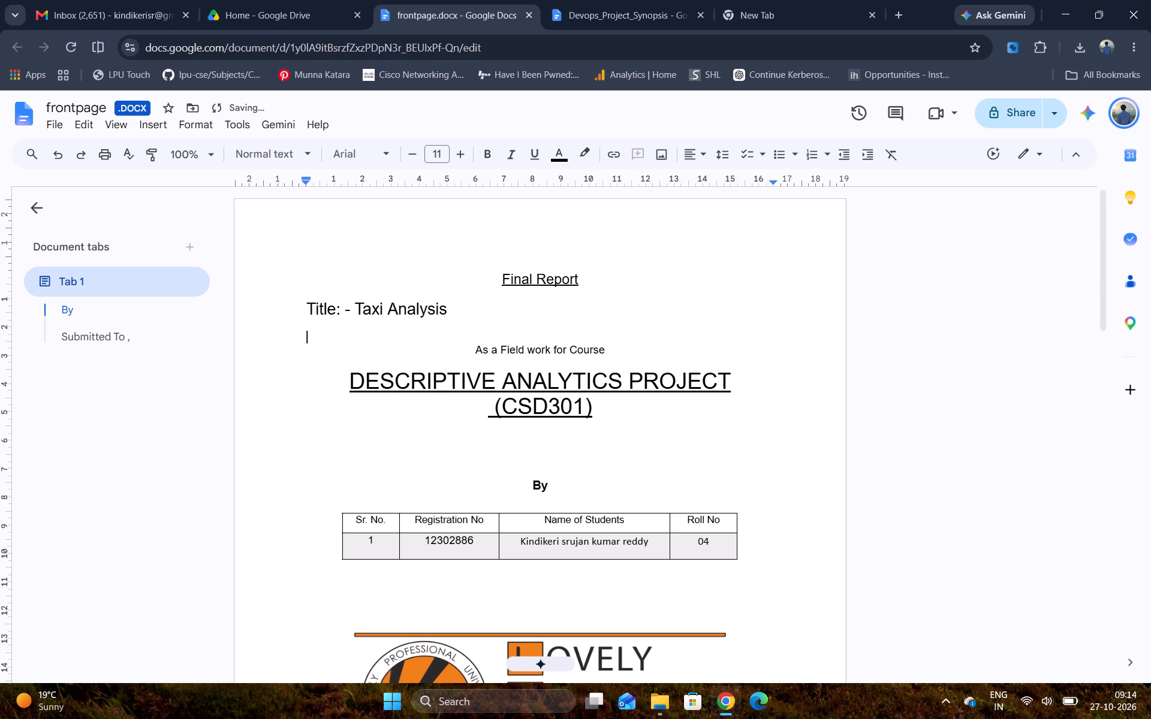
pyautogui.click(478, 600)
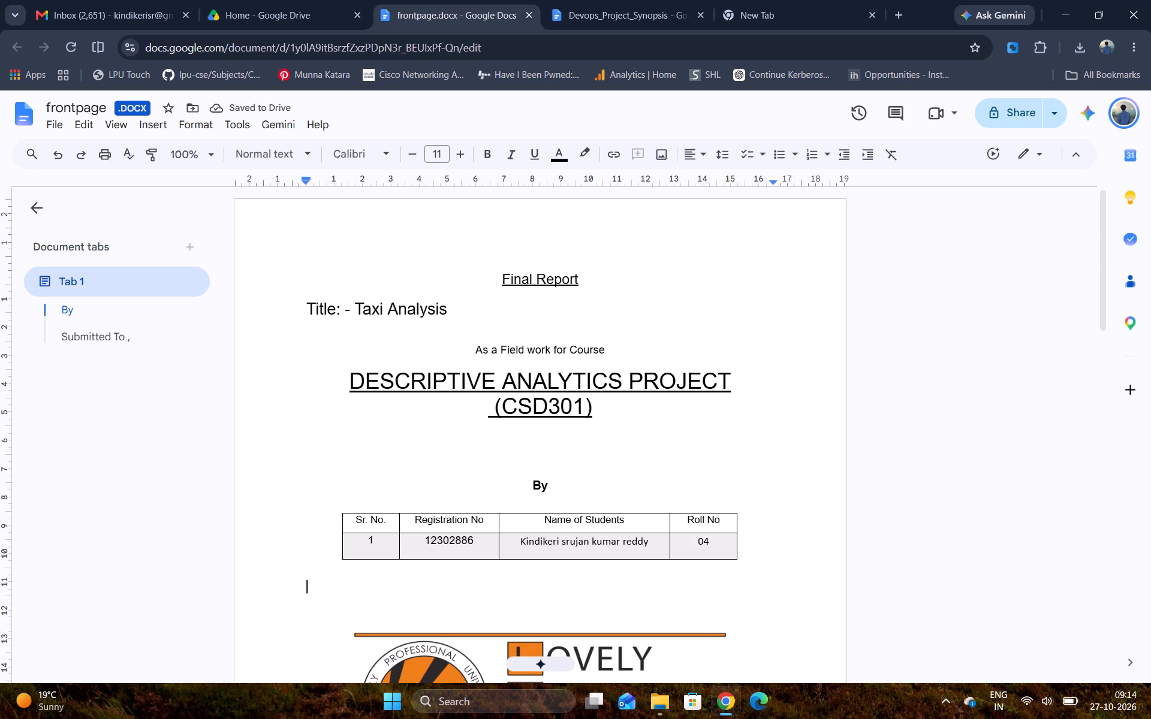
# Remove surplus blank lines below the student details table and above the By heading.
pyautogui.press('BackSpace')
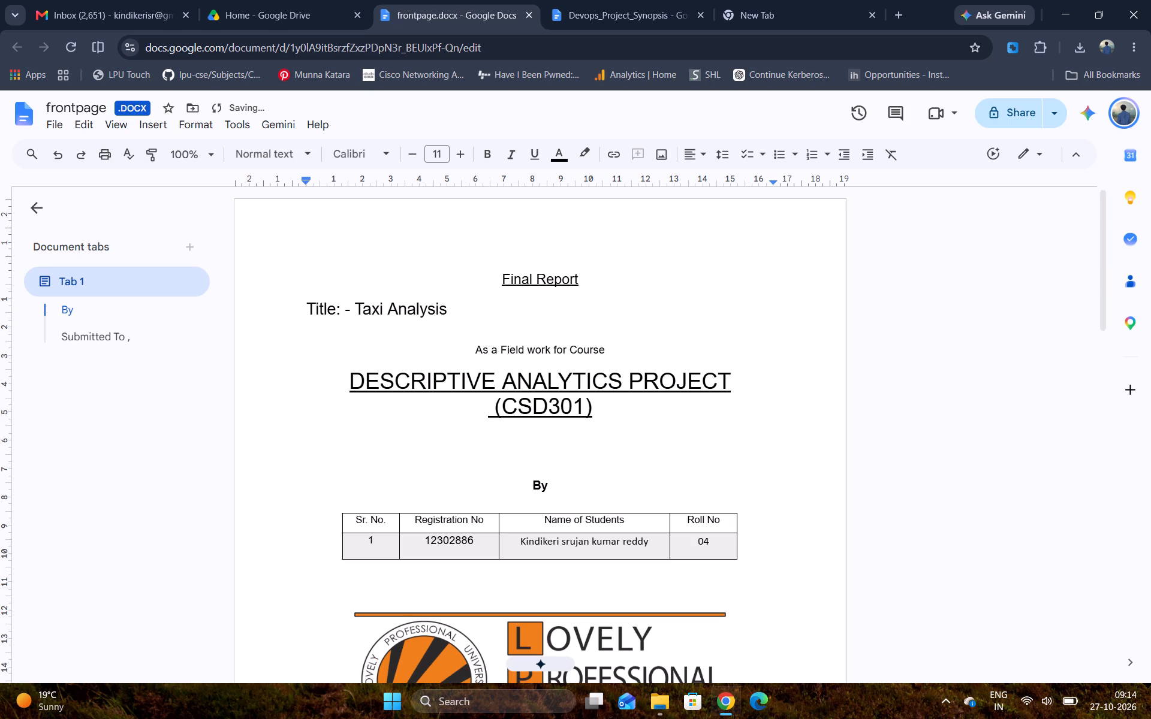
pyautogui.click(525, 439)
pyautogui.press('BackSpace')
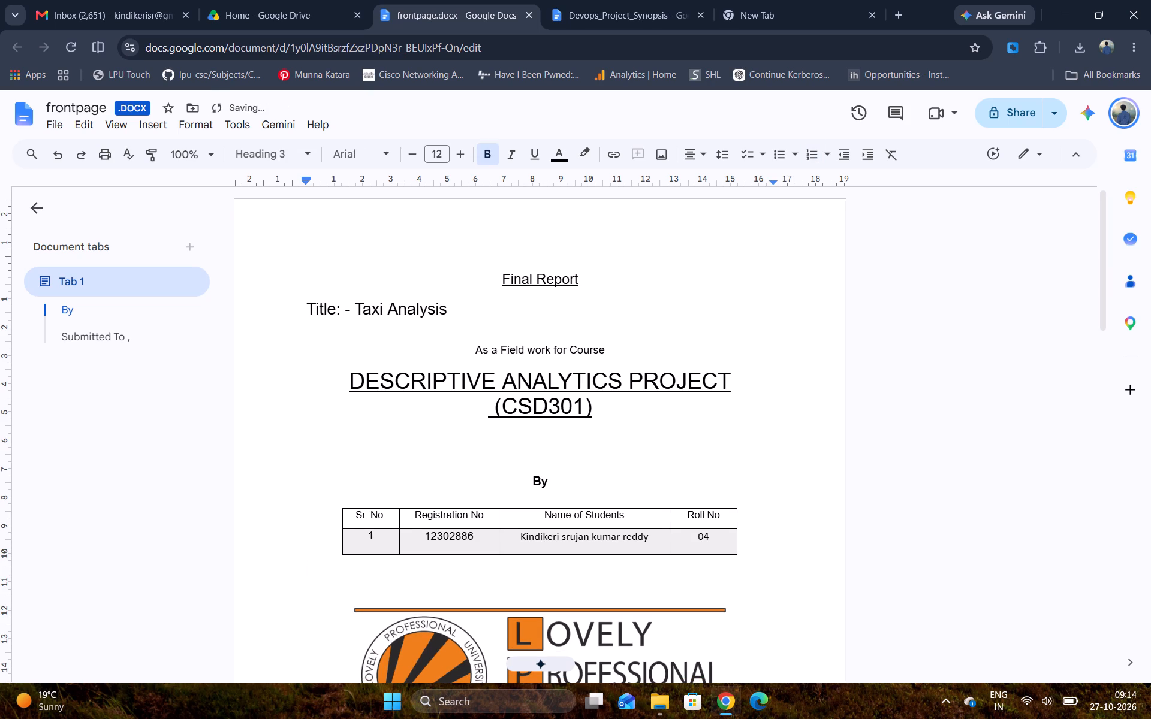
pyautogui.press('BackSpace')
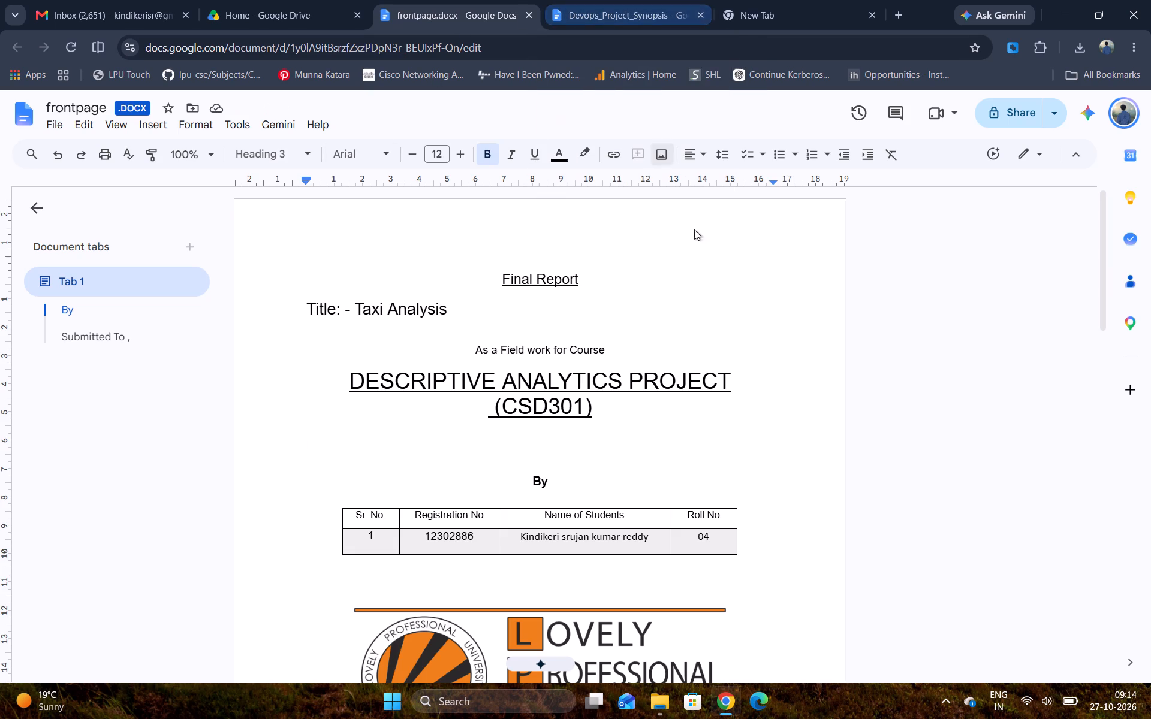
# Open the INT333 syllabus PDF from the Drive folder Collage notes > Sem-7 and copy its full course title.
pyautogui.click(316, 0)
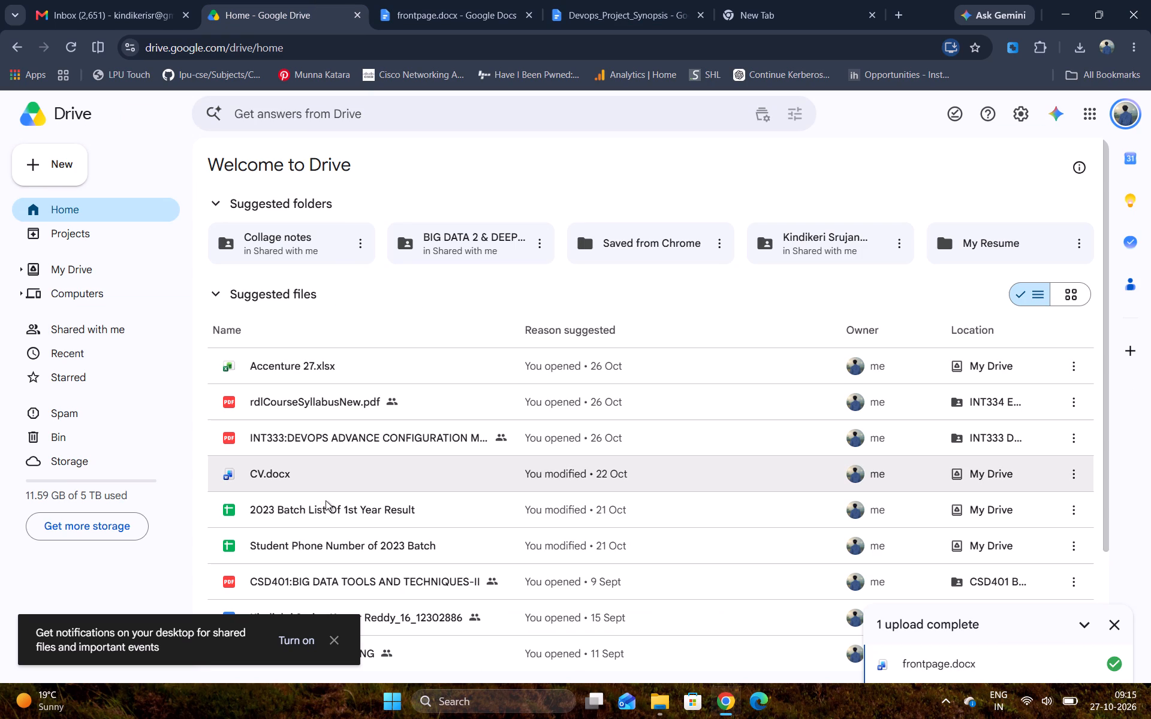
pyautogui.doubleClick(285, 255)
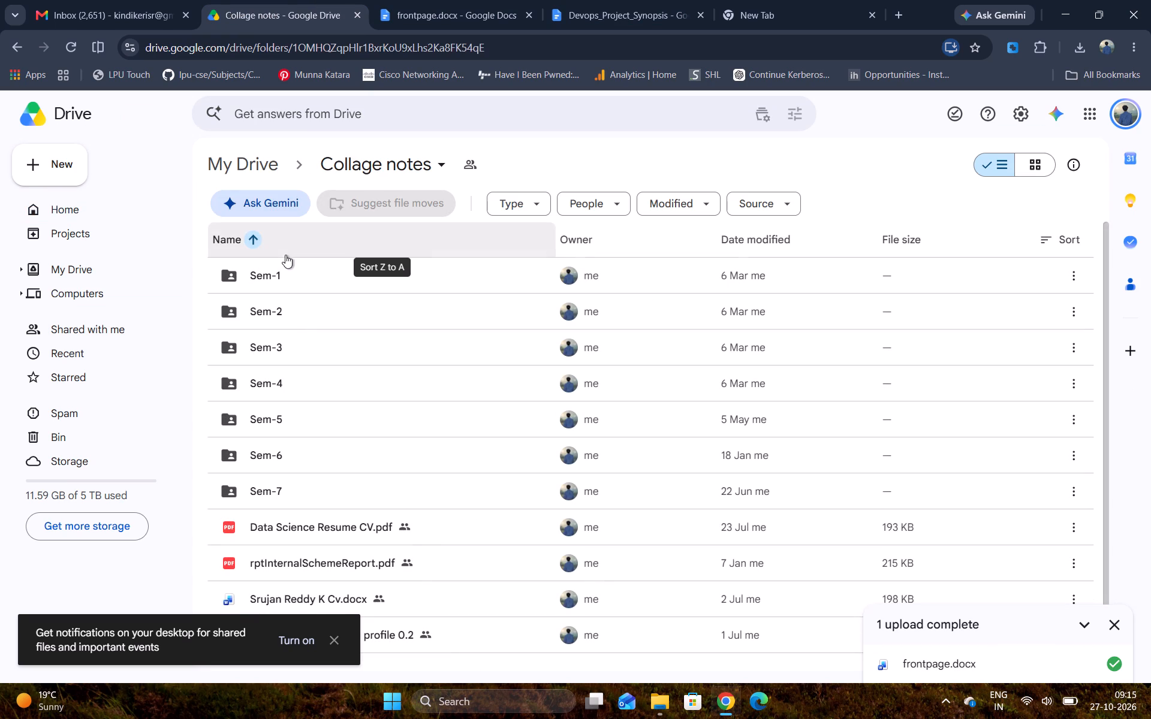
pyautogui.doubleClick(294, 497)
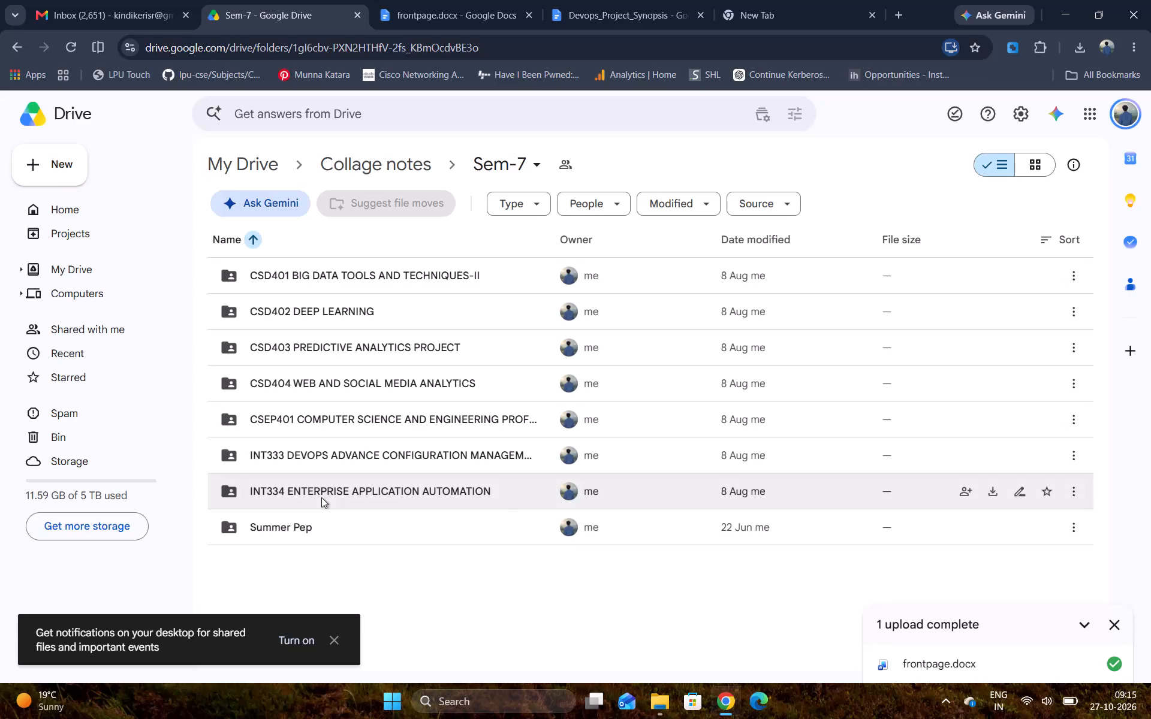
pyautogui.doubleClick(330, 452)
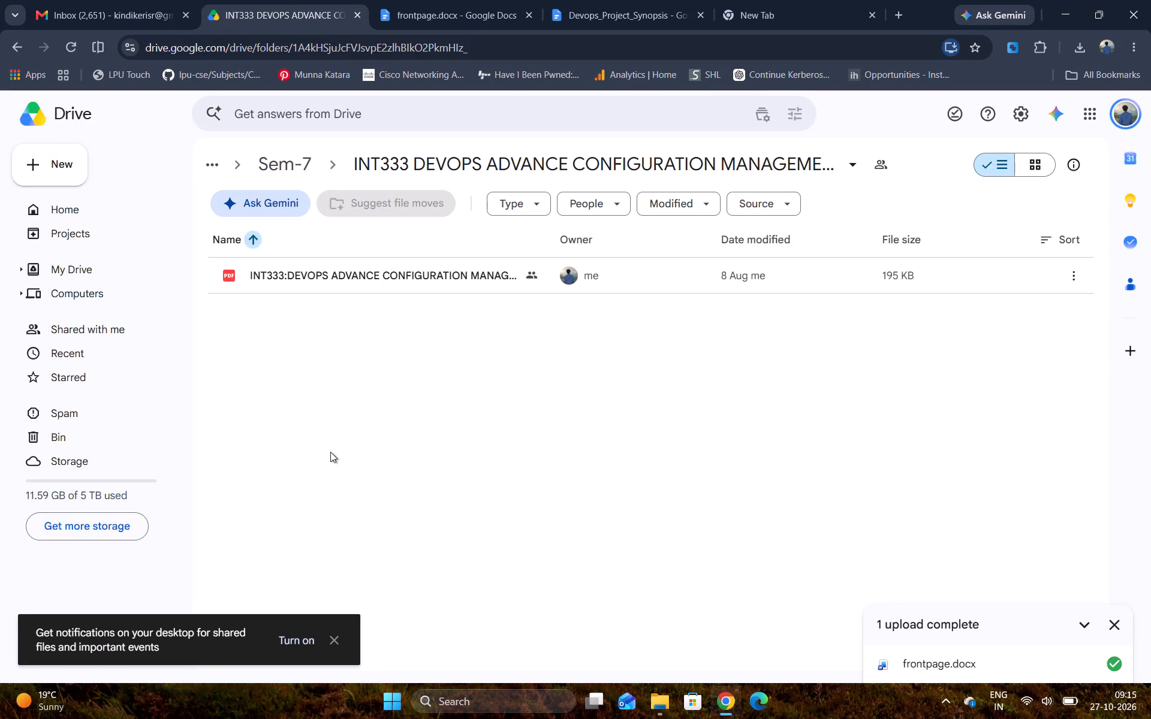
pyautogui.doubleClick(352, 278)
pyautogui.click(352, 278)
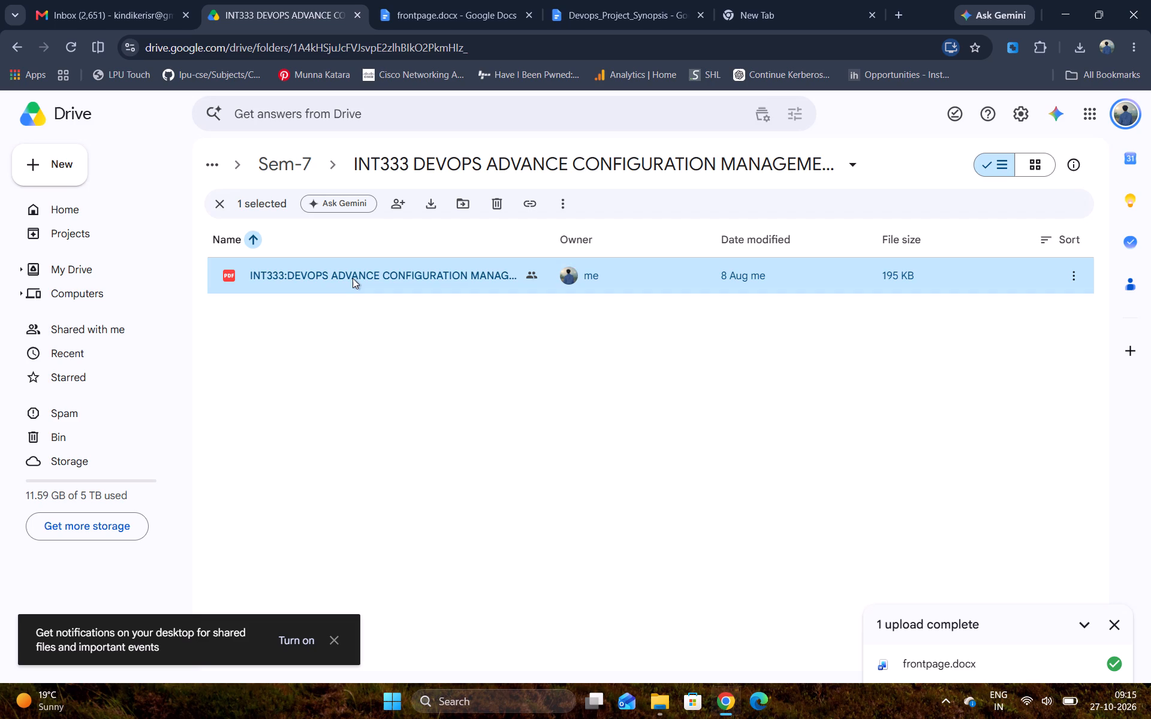
pyautogui.doubleClick(387, 269)
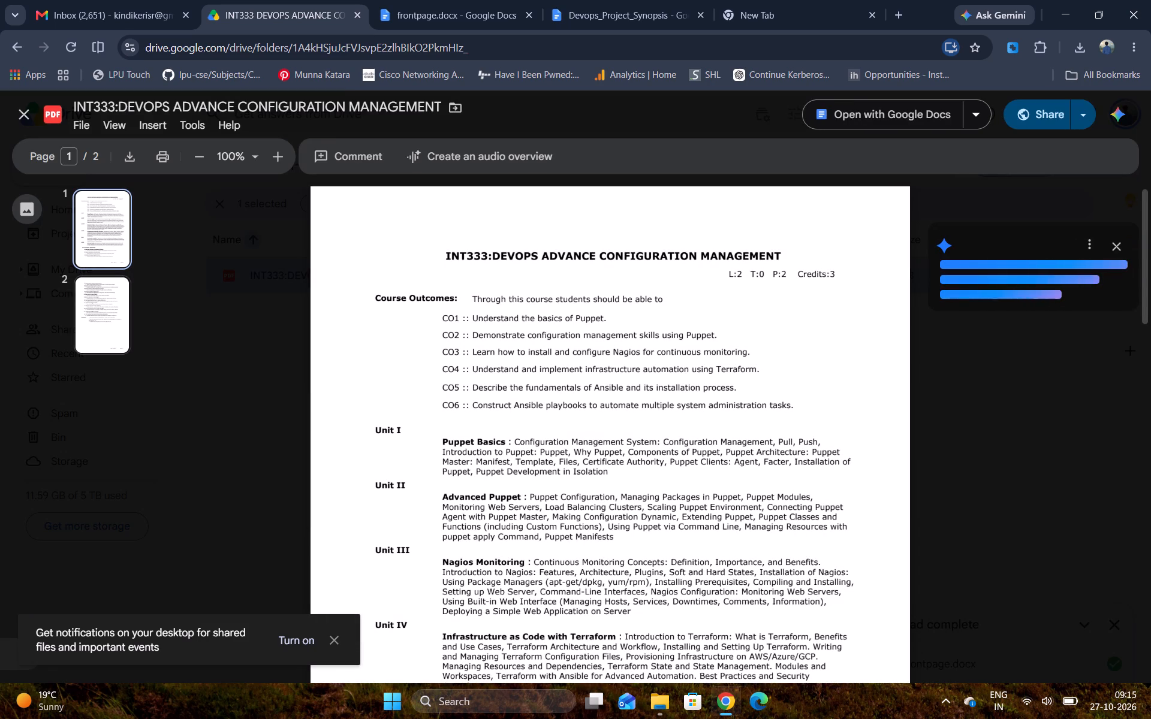
pyautogui.moveTo(444, 256); pyautogui.dragTo(602, 264)
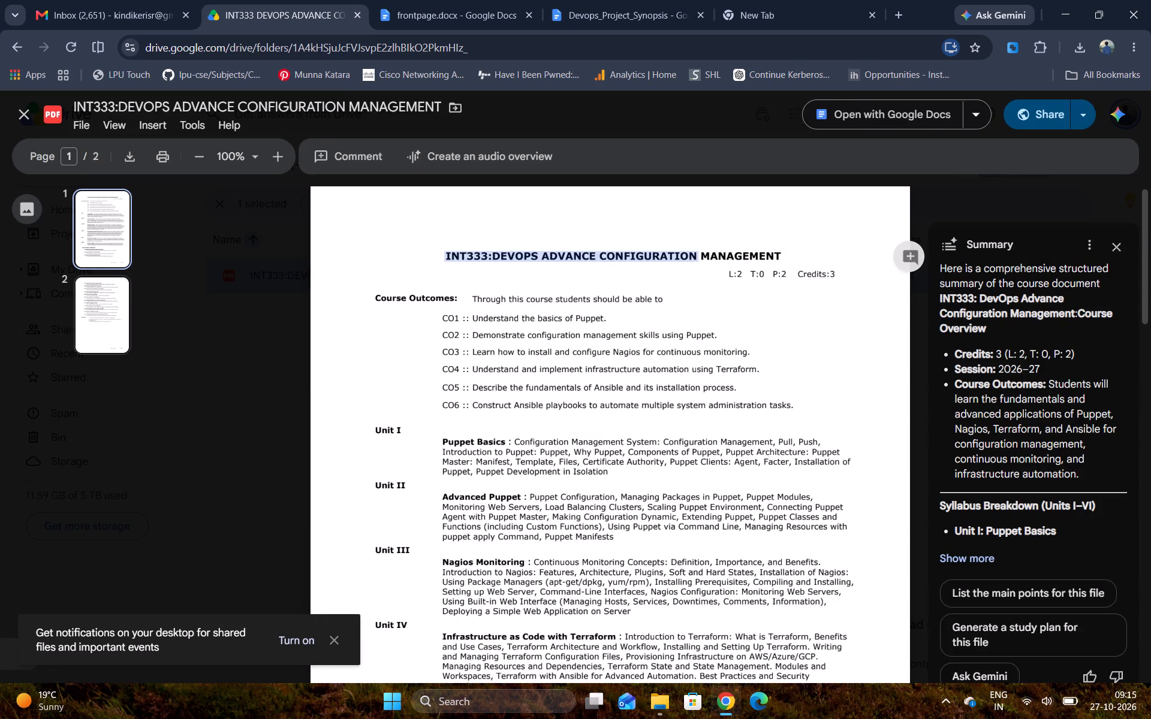
pyautogui.moveTo(602, 264); pyautogui.dragTo(741, 261)
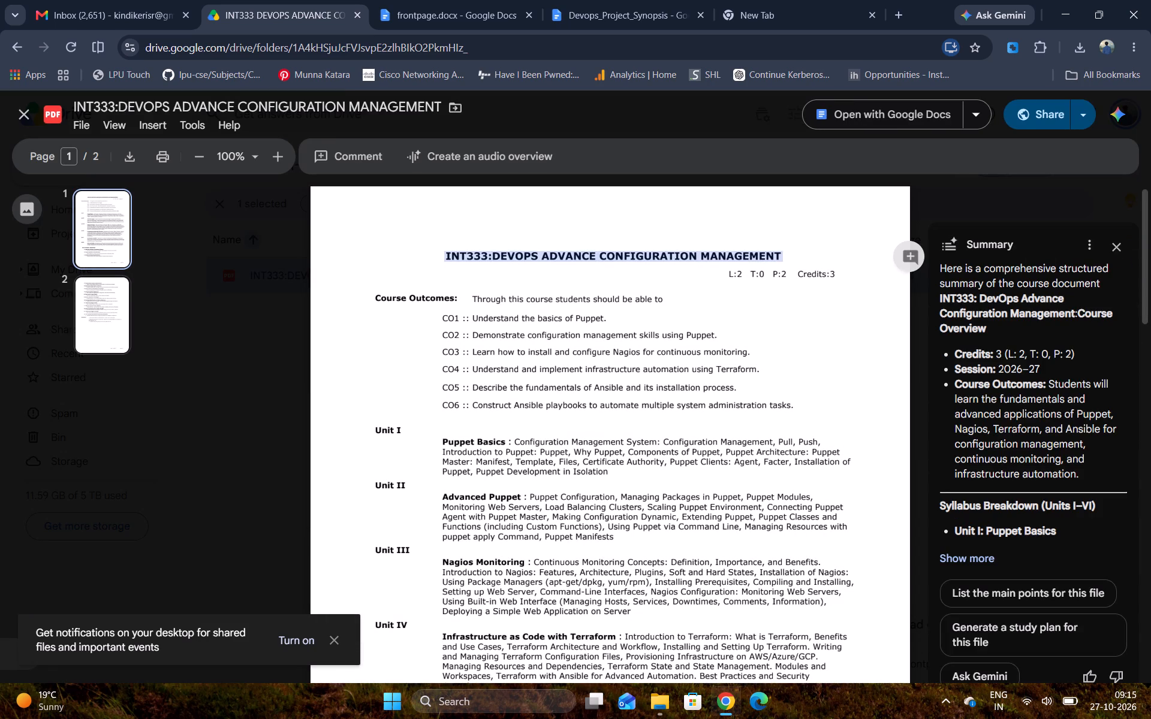
pyautogui.hotkey('ctrl', 'c')
# Look over the cover page of the Devops_Project_Synopsis document and close that document.
pyautogui.click(688, 0)
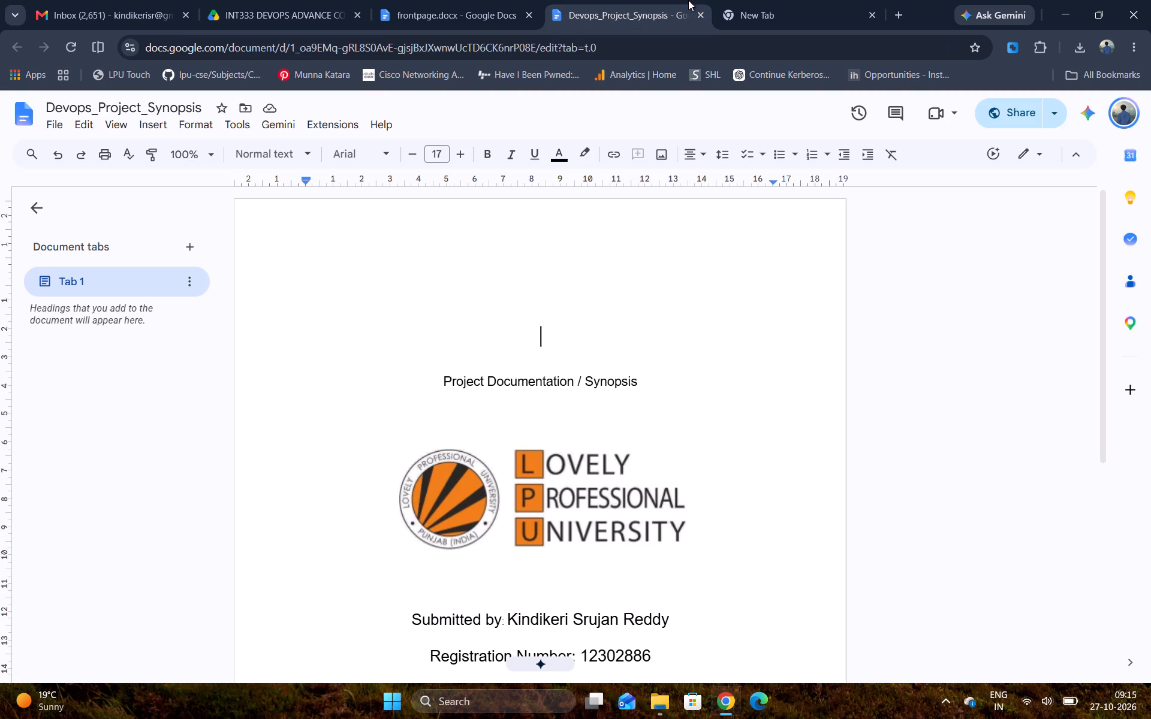
pyautogui.scroll(3, 641, 382)
pyautogui.scroll(-2, 677, 354)
pyautogui.scroll(-3, 592, 330)
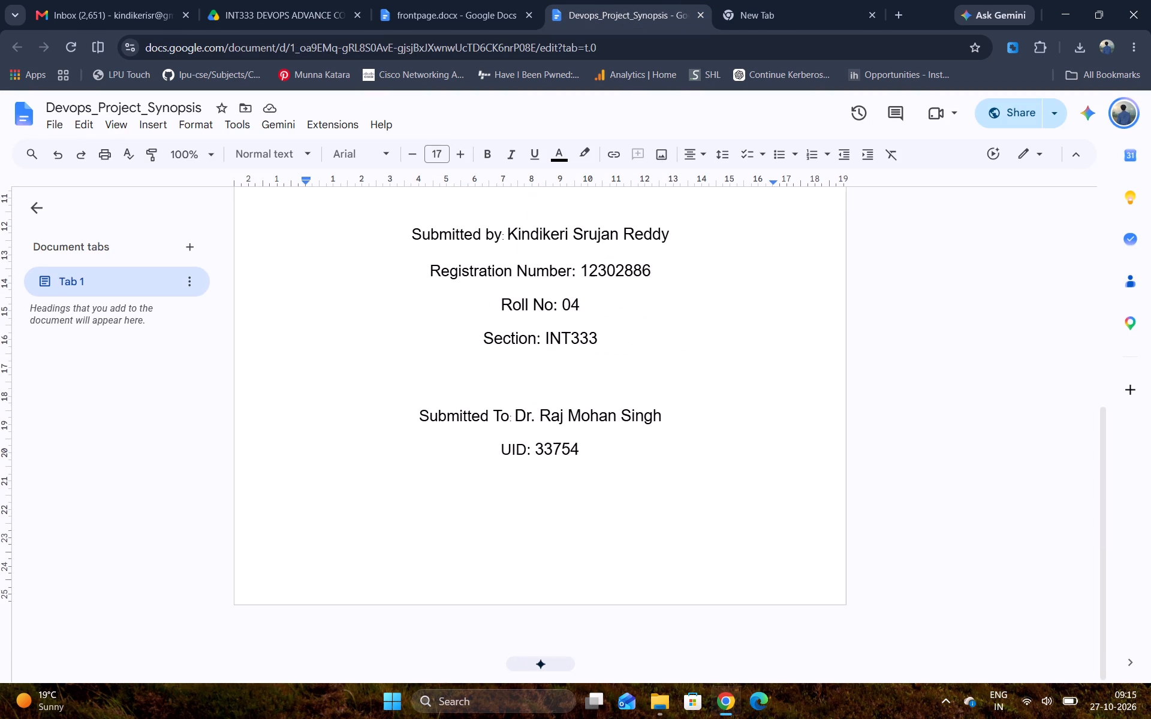
pyautogui.click(702, 16)
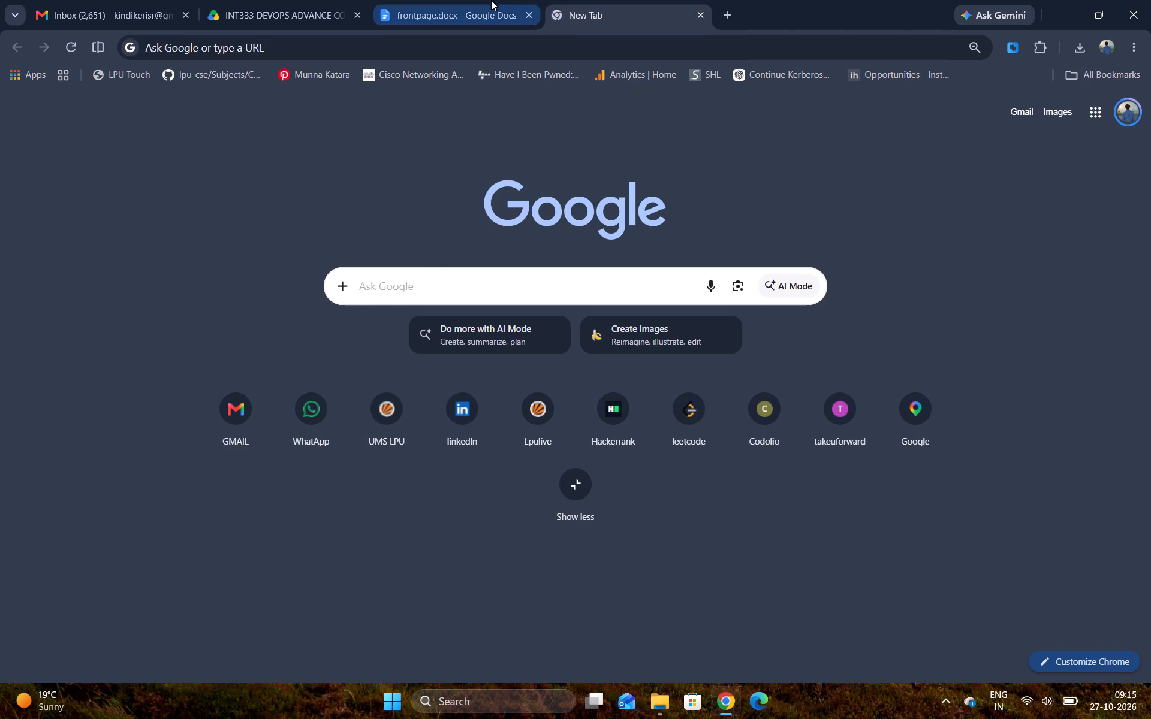
# Replace the course heading in the frontpage document with the copied title INT333:DEVOPS ADVANCE CONFIGURATION MANAGEMENT.
pyautogui.click(491, 0)
pyautogui.moveTo(594, 409); pyautogui.dragTo(358, 346)
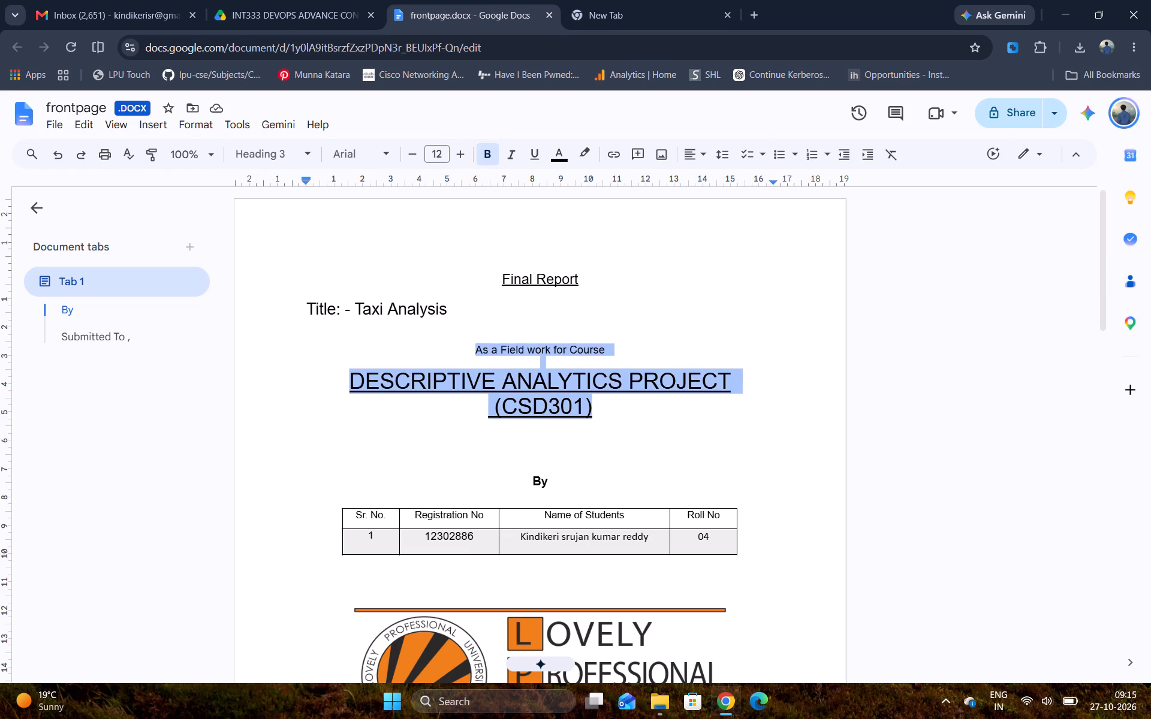
pyautogui.moveTo(358, 346); pyautogui.dragTo(349, 373)
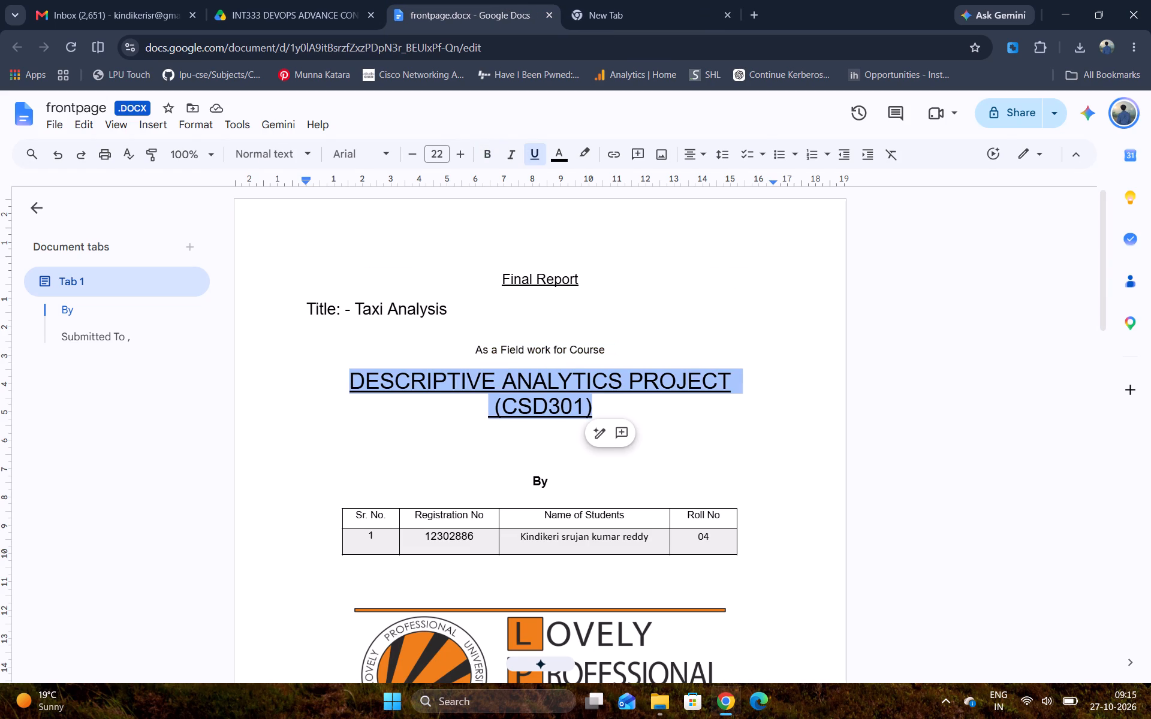
pyautogui.hotkey('ctrl', 'v')
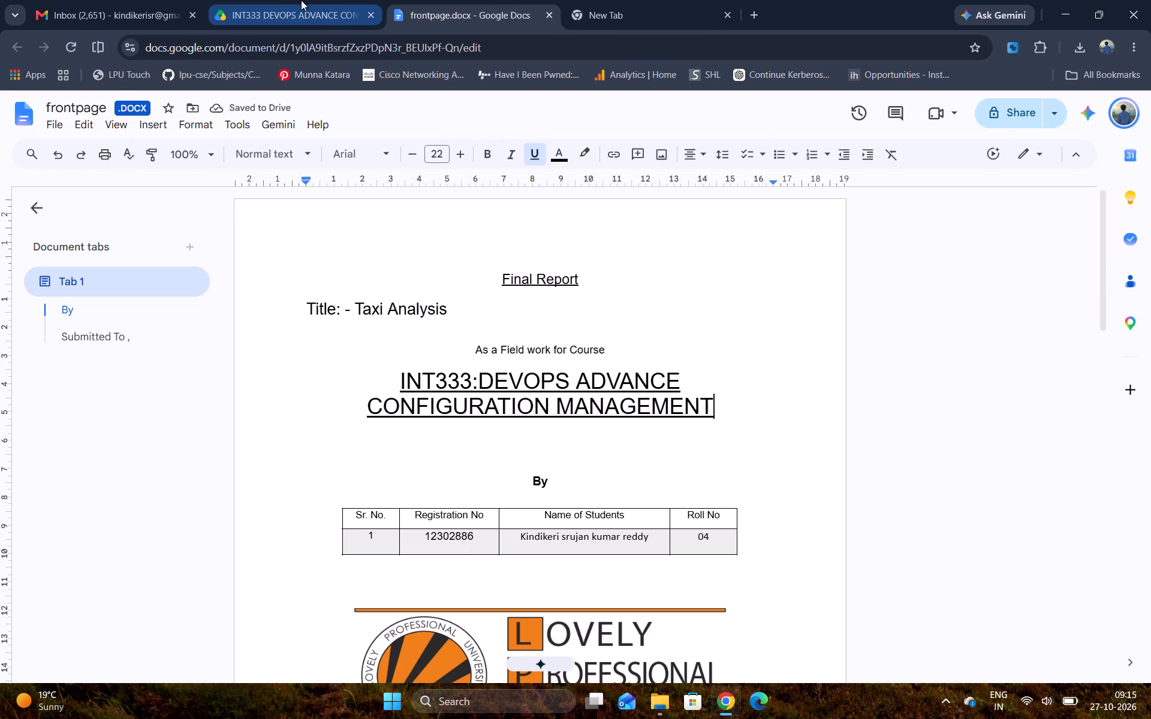
# Rename the document as frontpage of Int333.
pyautogui.doubleClick(85, 108)
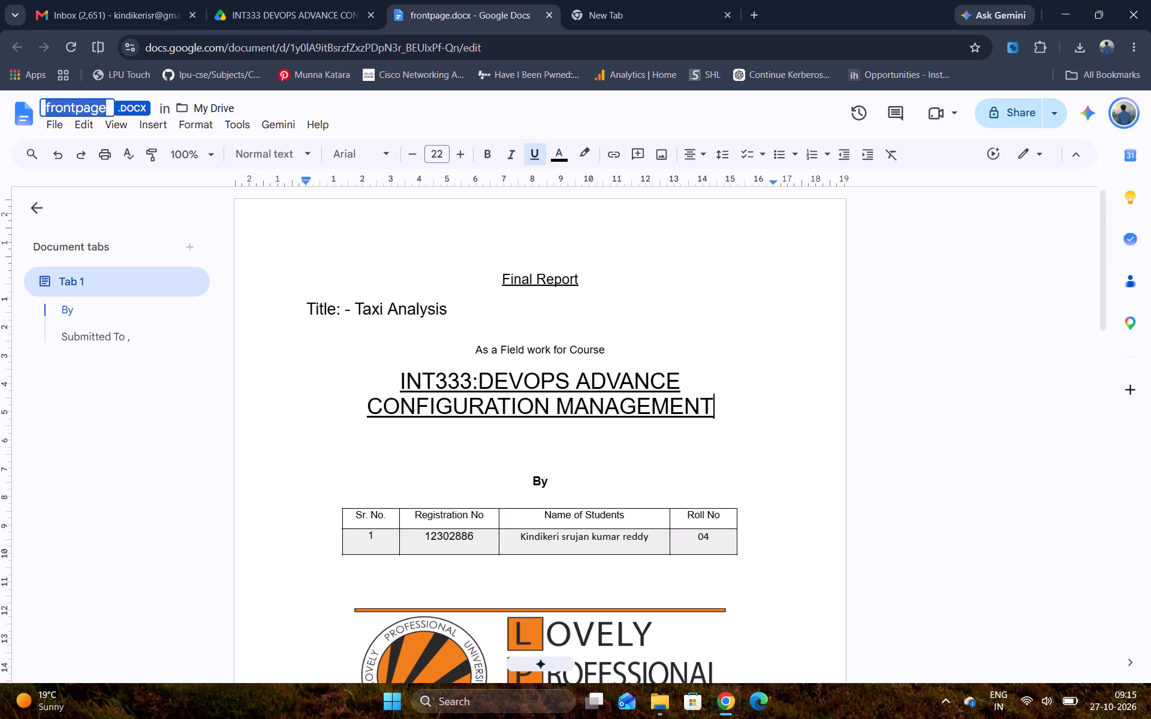
pyautogui.press('Right')
pyautogui.press('space')
pyautogui.write('of Int')
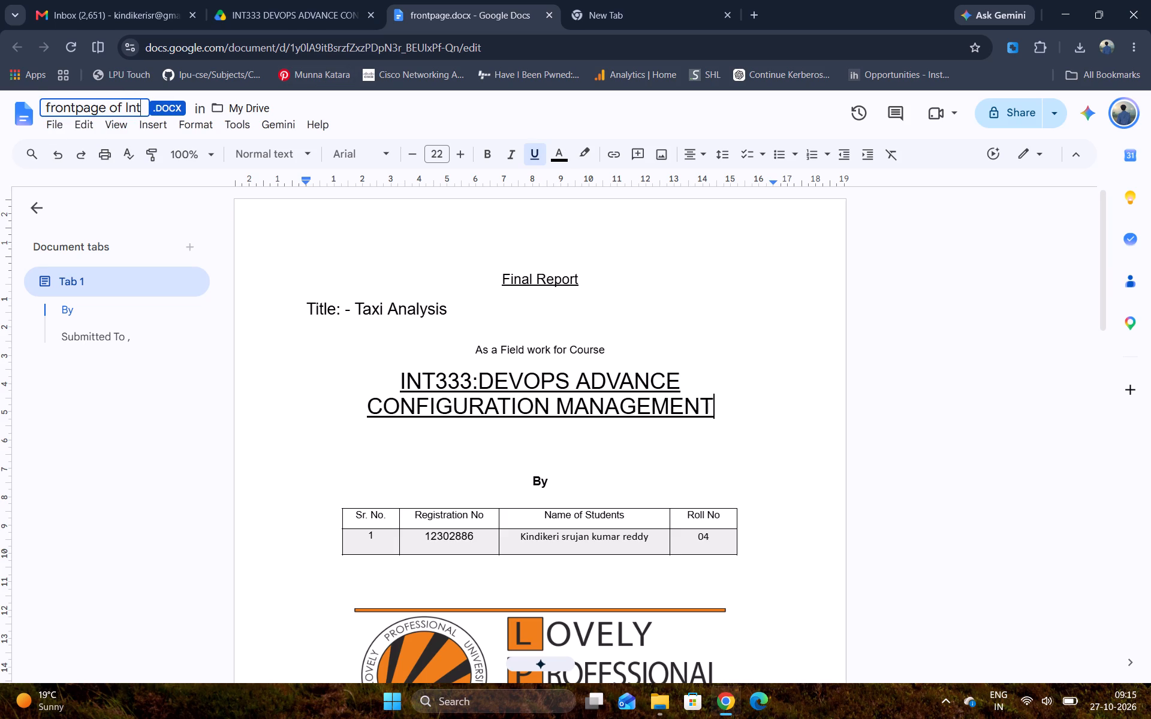
pyautogui.write('333')
pyautogui.press('Return')
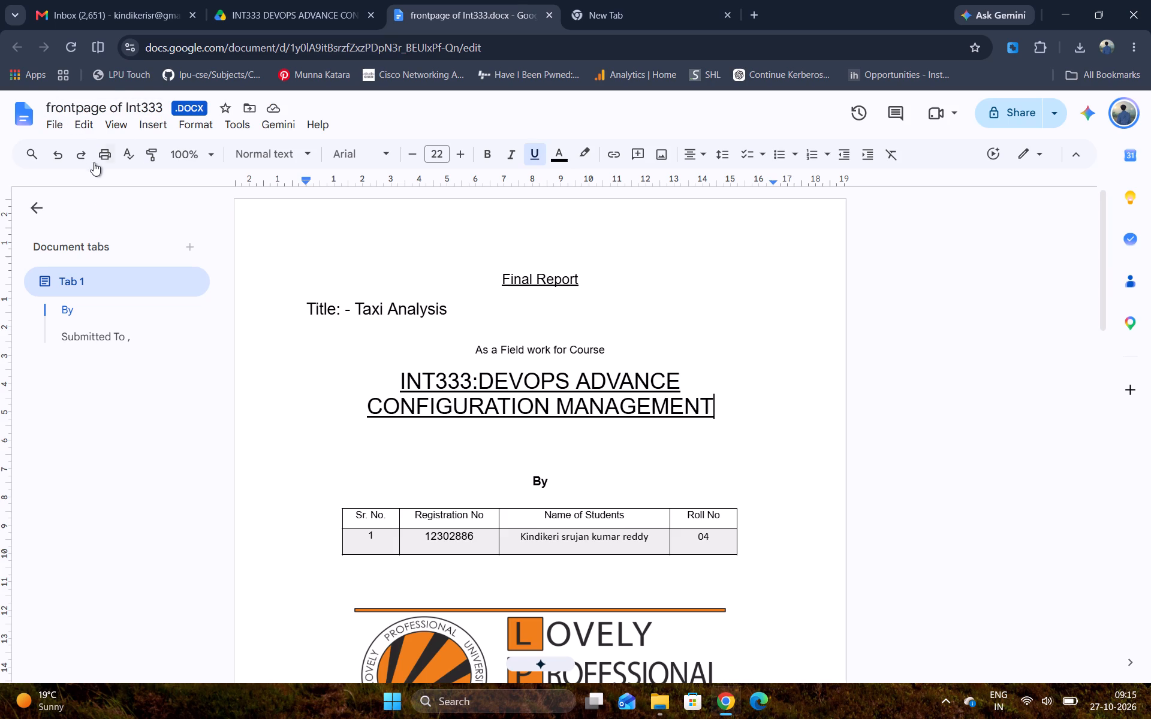
# Open the Google Docs home page in a new tab.
pyautogui.rightClick(34, 124)
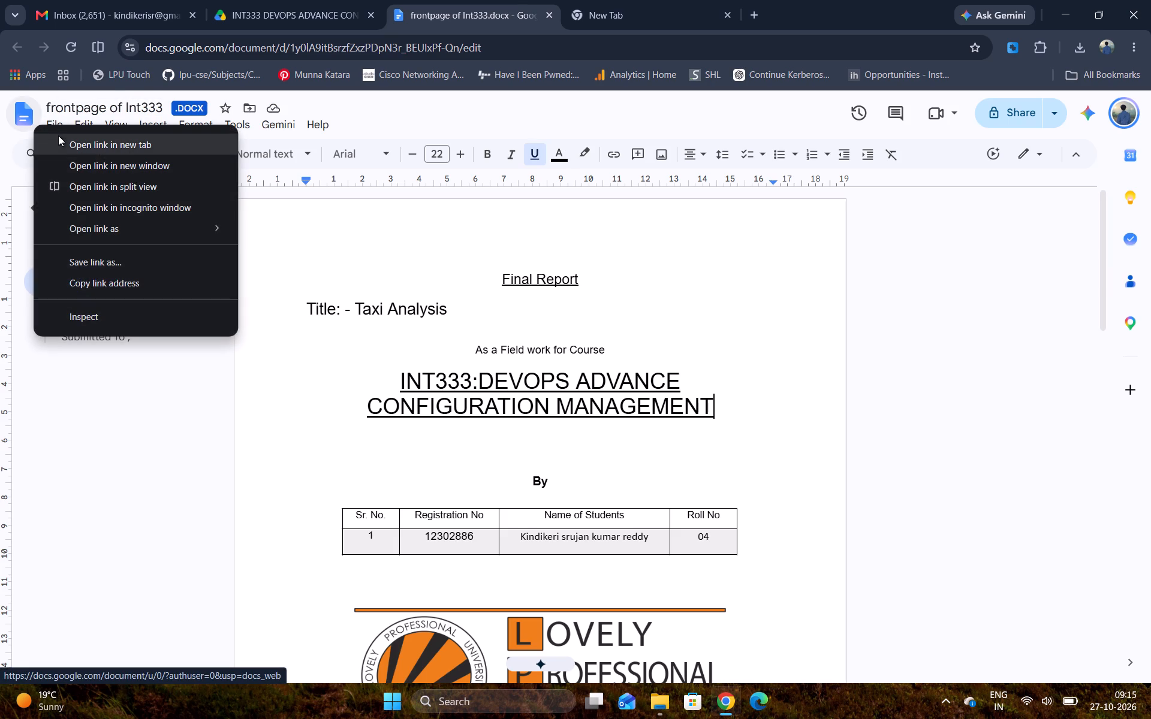
pyautogui.click(62, 140)
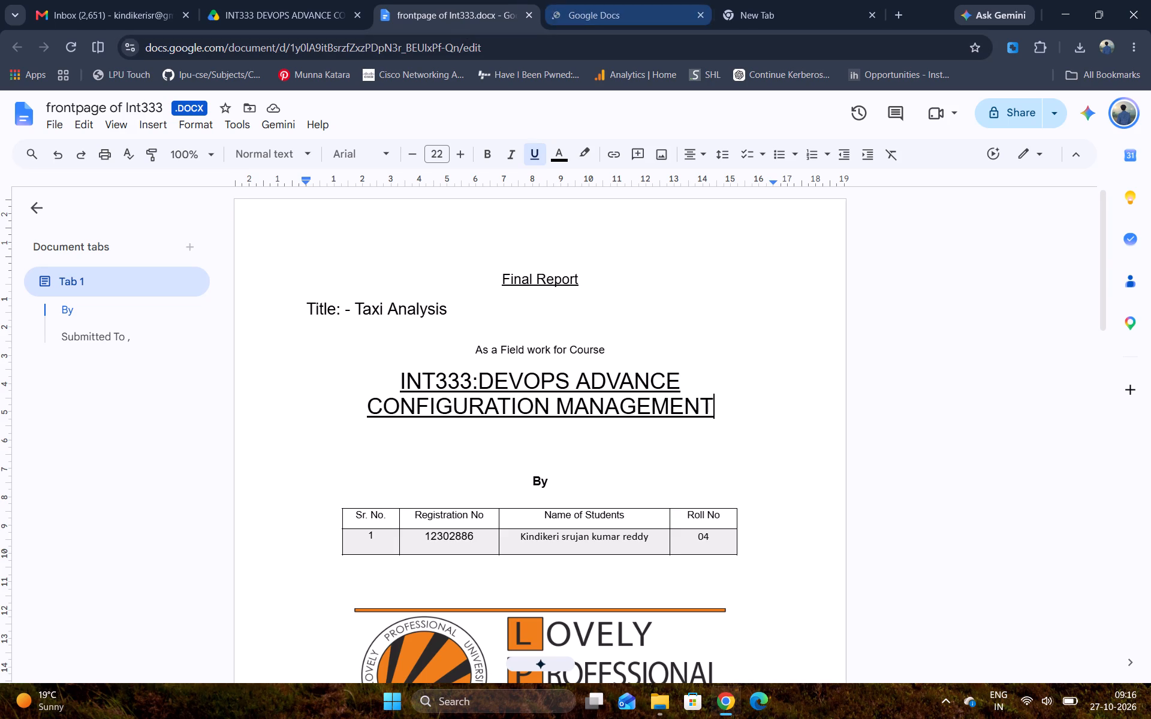
# Insert an extra space before the comma in the Submitted To heading below the university logo.
pyautogui.scroll(-7, 395, 285)
pyautogui.scroll(2, 394, 286)
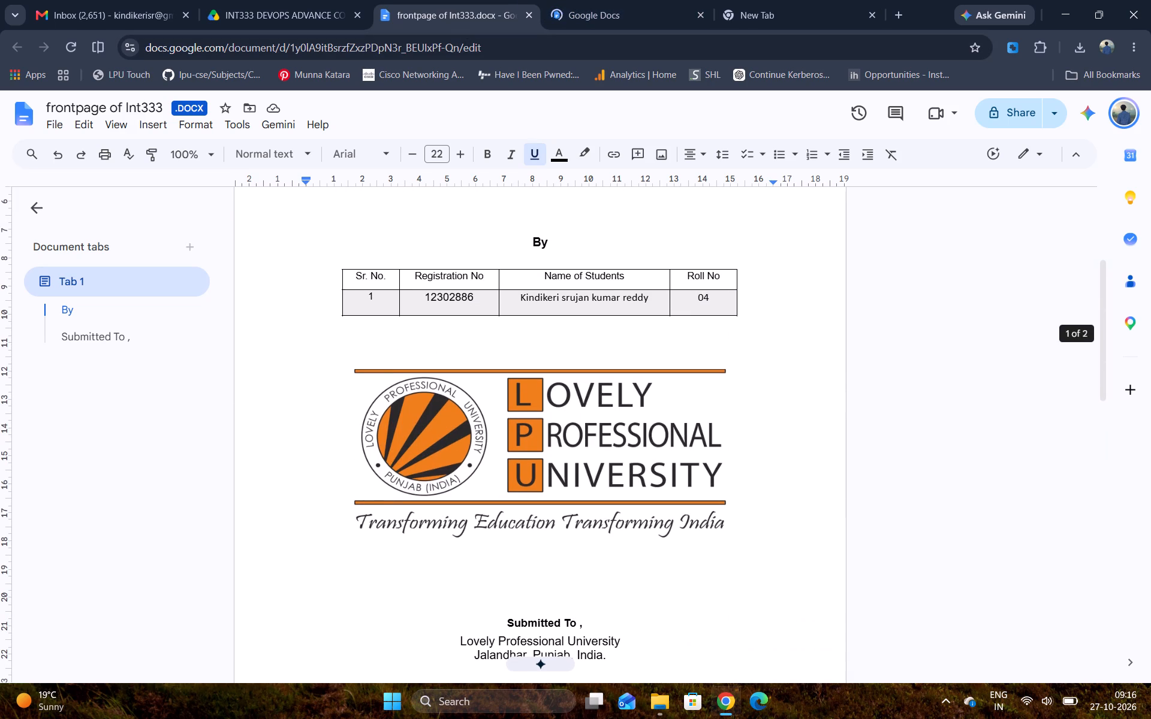
pyautogui.scroll(-1, 537, 568)
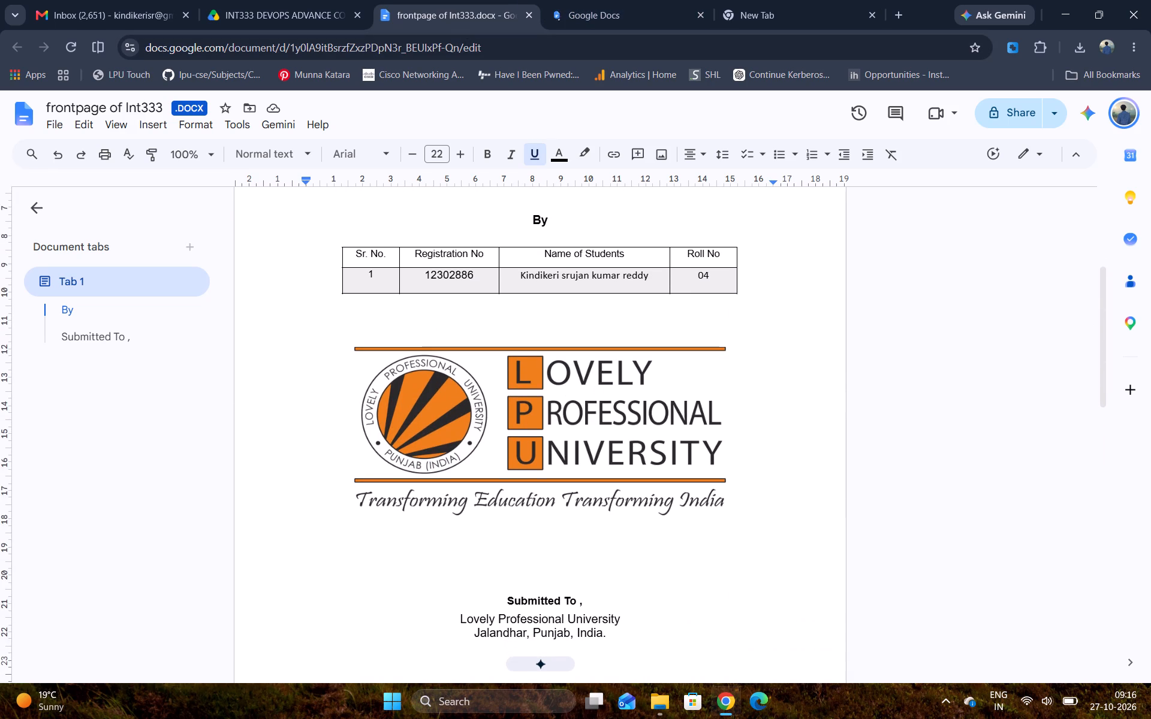
pyautogui.click(575, 604)
pyautogui.press('space')
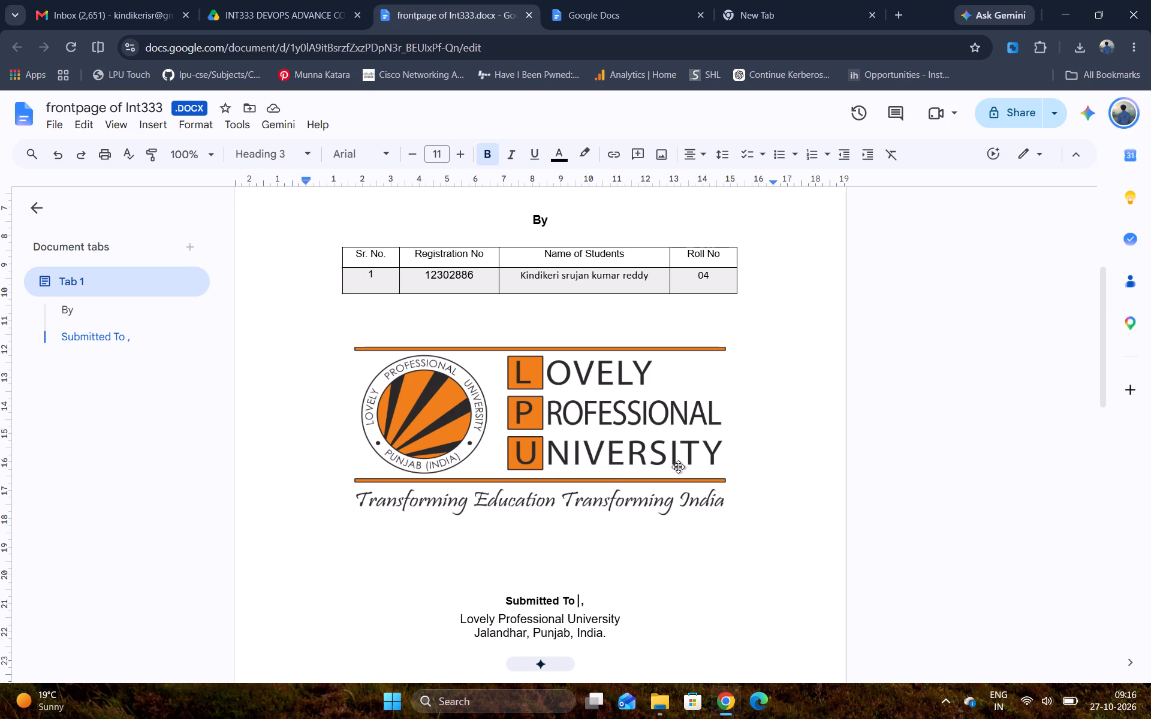
# Remove the space between Title: and the hyphen in the title line.
pyautogui.scroll(5, 690, 446)
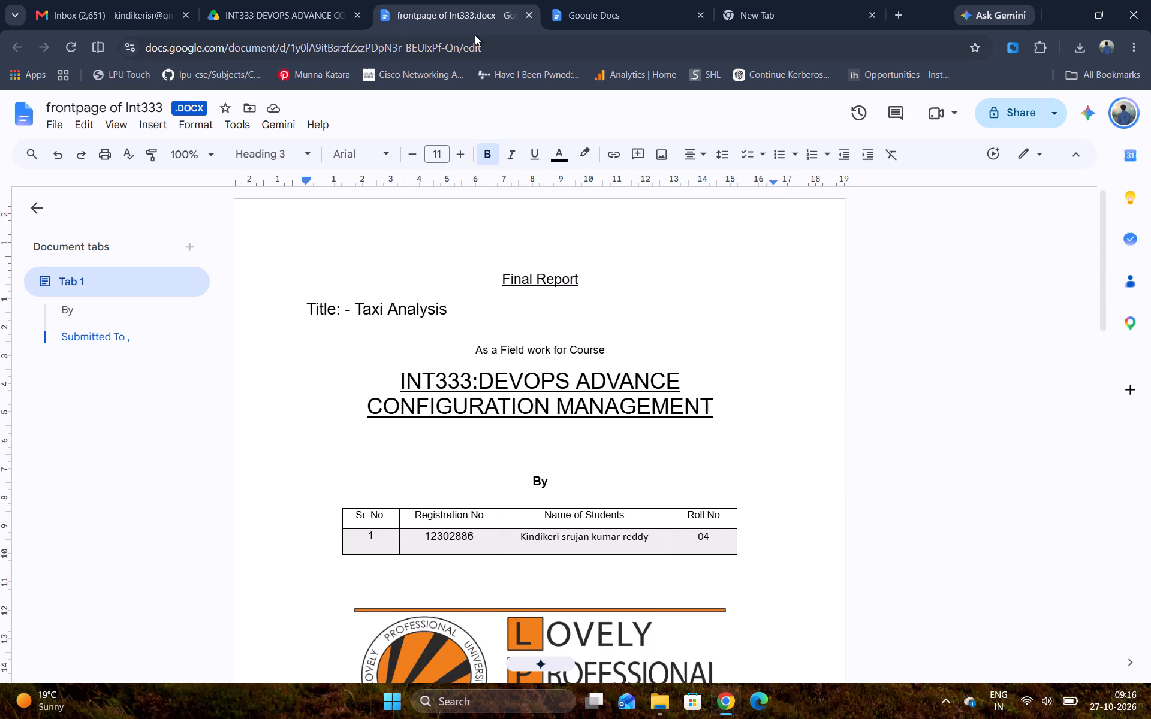
pyautogui.tripleClick(324, 312)
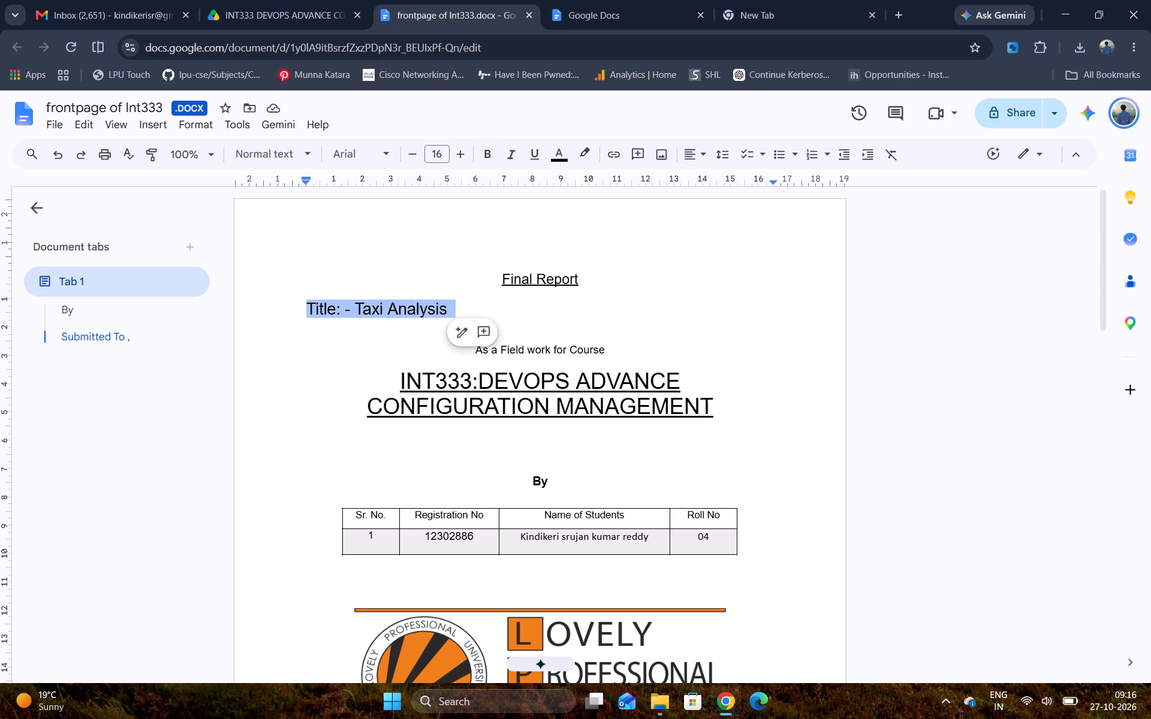
pyautogui.click(354, 308)
pyautogui.click(345, 310)
pyautogui.press('BackSpace')
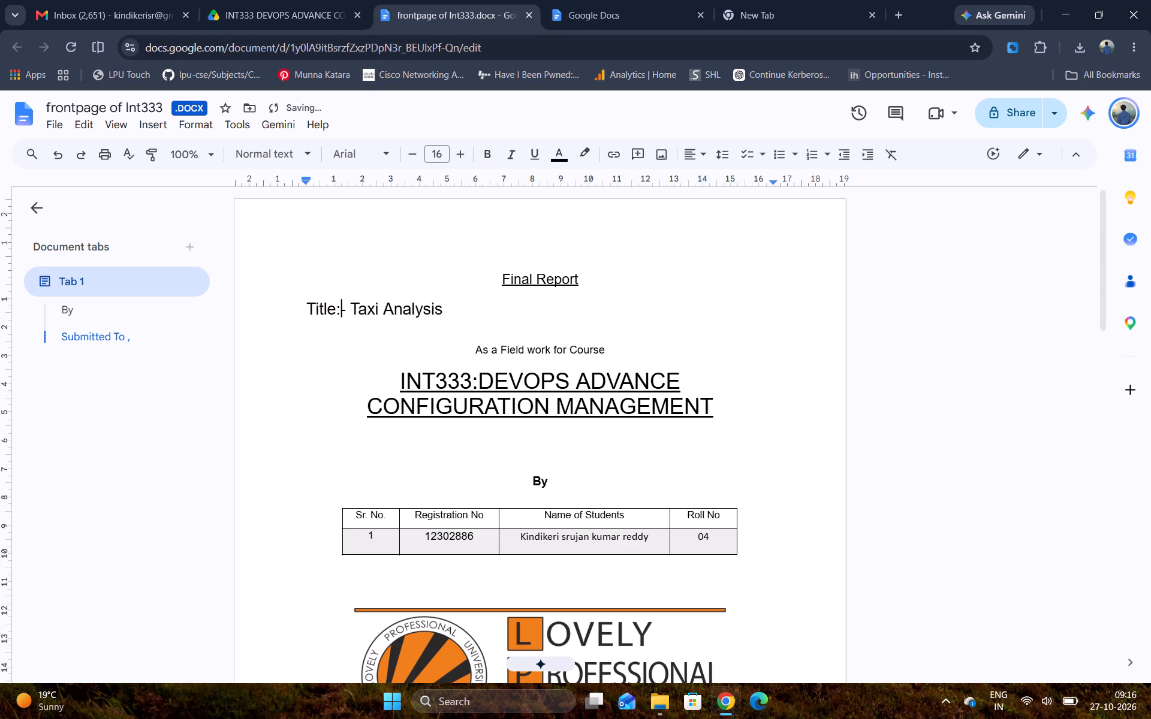
# Make only the label Title:- bold in the title line.
pyautogui.moveTo(347, 310); pyautogui.dragTo(314, 311)
pyautogui.moveTo(314, 311); pyautogui.dragTo(309, 311)
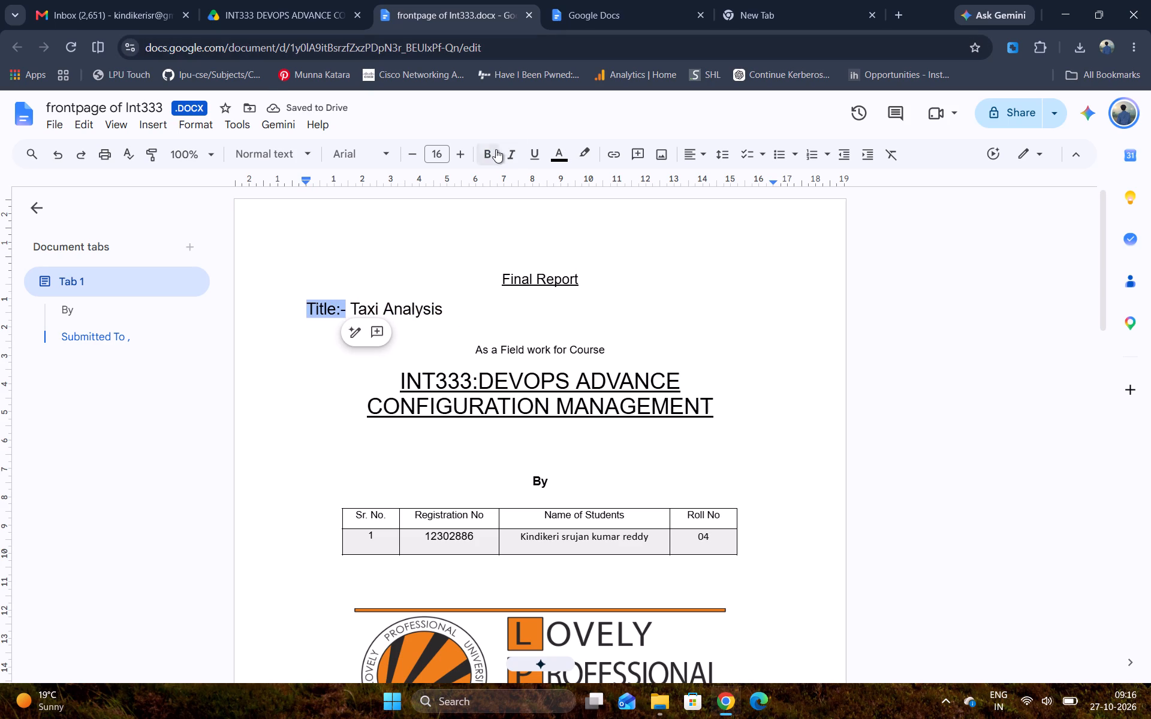
pyautogui.click(487, 155)
pyautogui.click(475, 310)
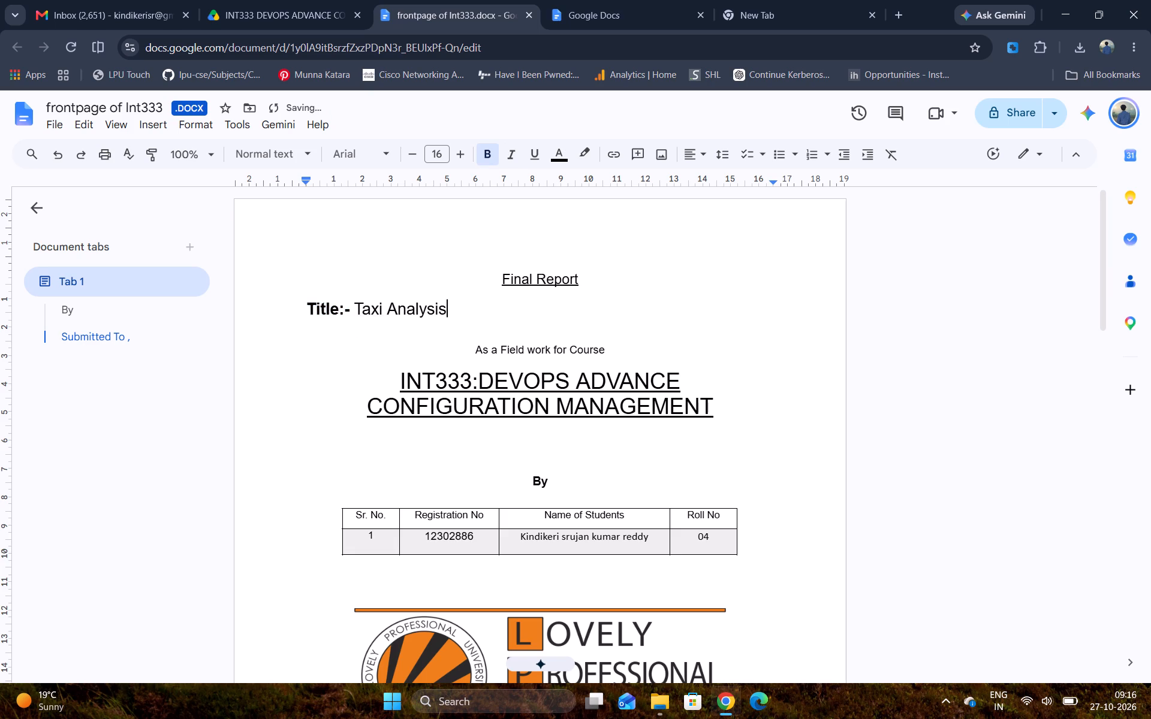
# Search Google for synopsis report in a new tab and cut the query text for reuse in the cover page heading.
pyautogui.doubleClick(520, 274)
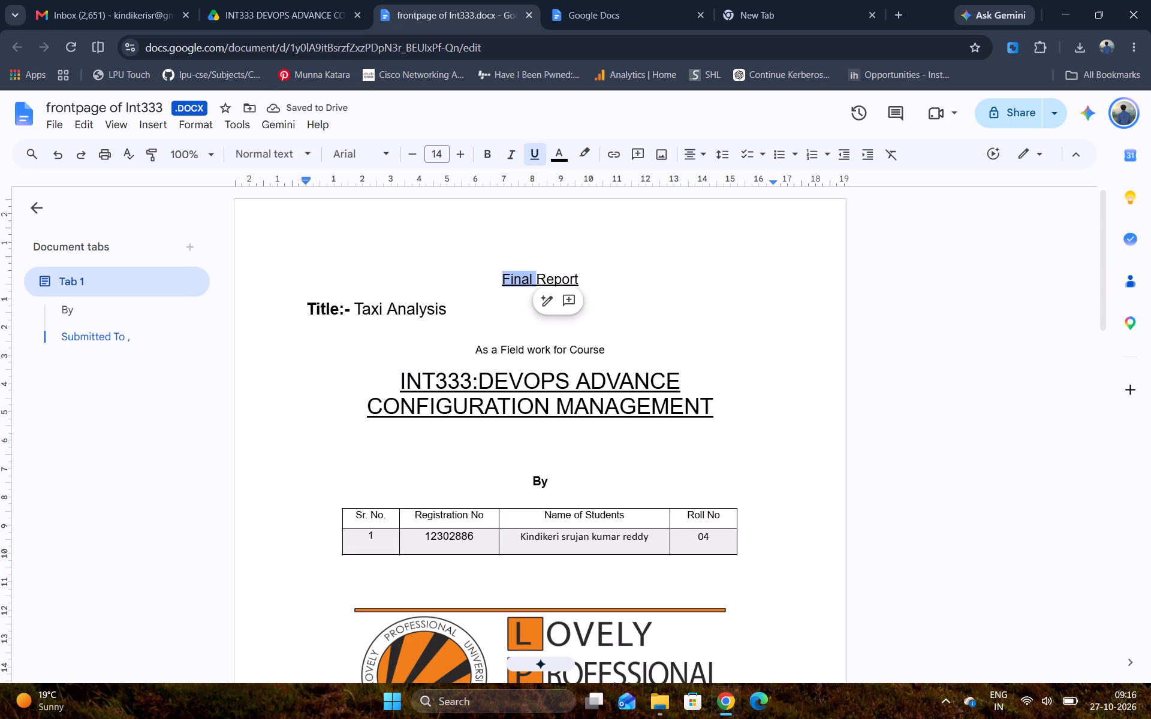
pyautogui.hotkey('ctrl', 't')
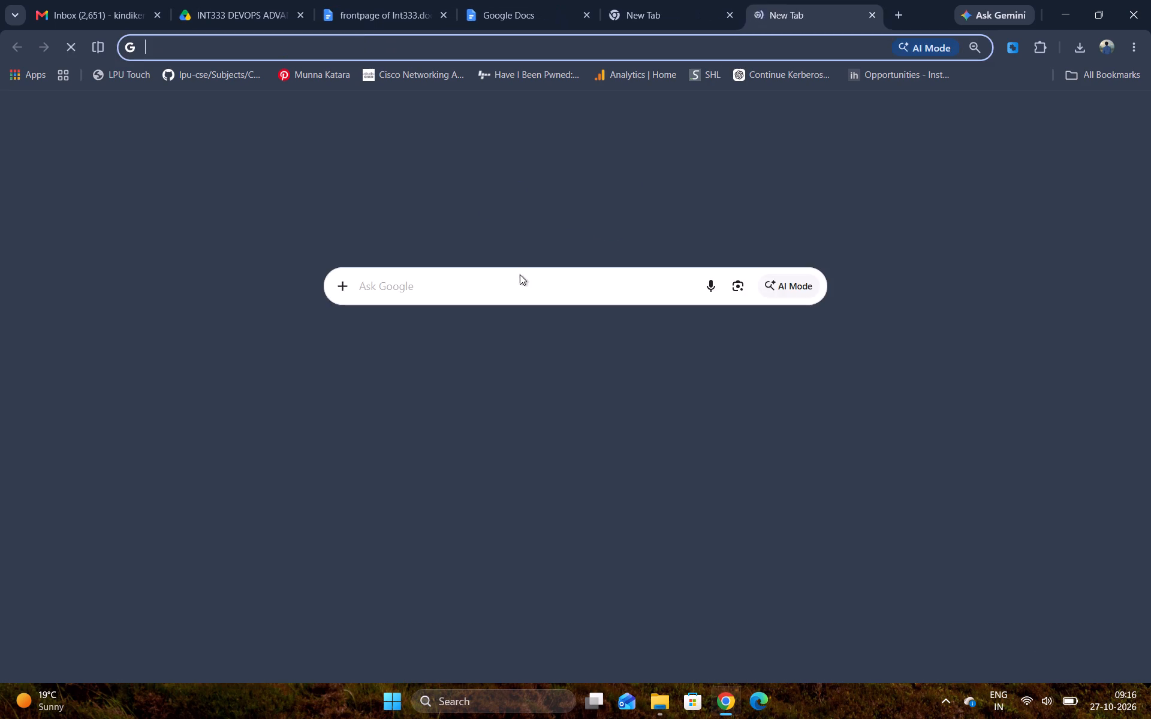
pyautogui.write('sy')
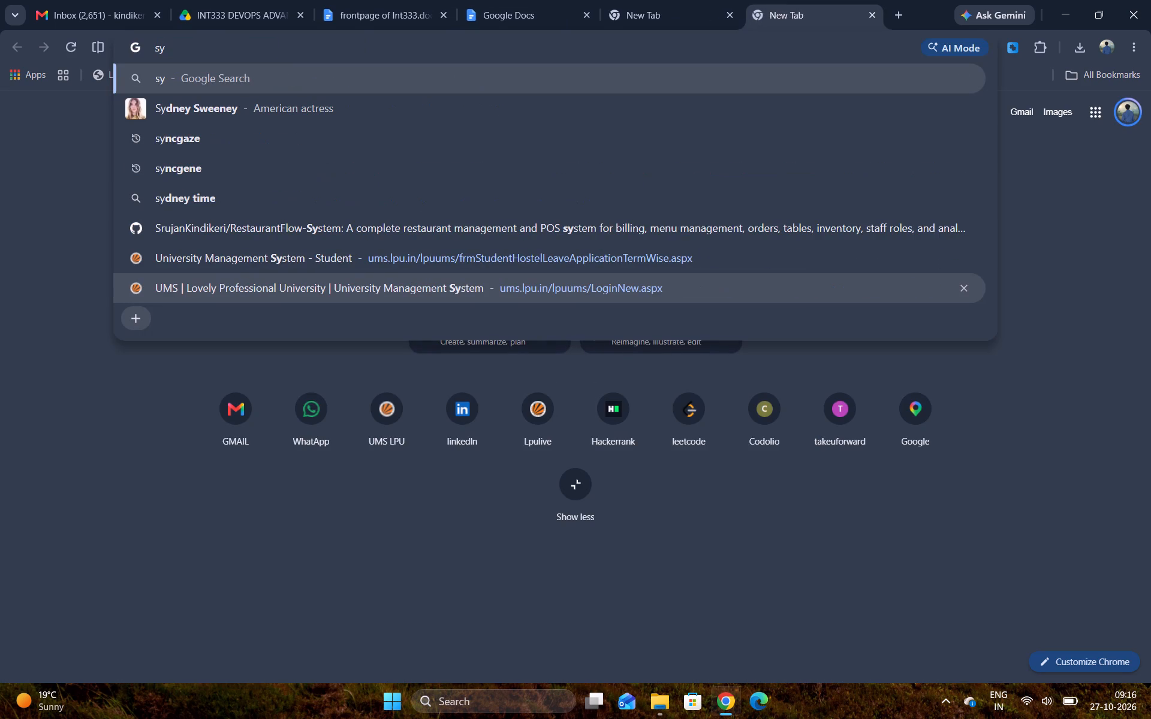
pyautogui.press('s')
pyautogui.write('nopes')
pyautogui.press('Down')
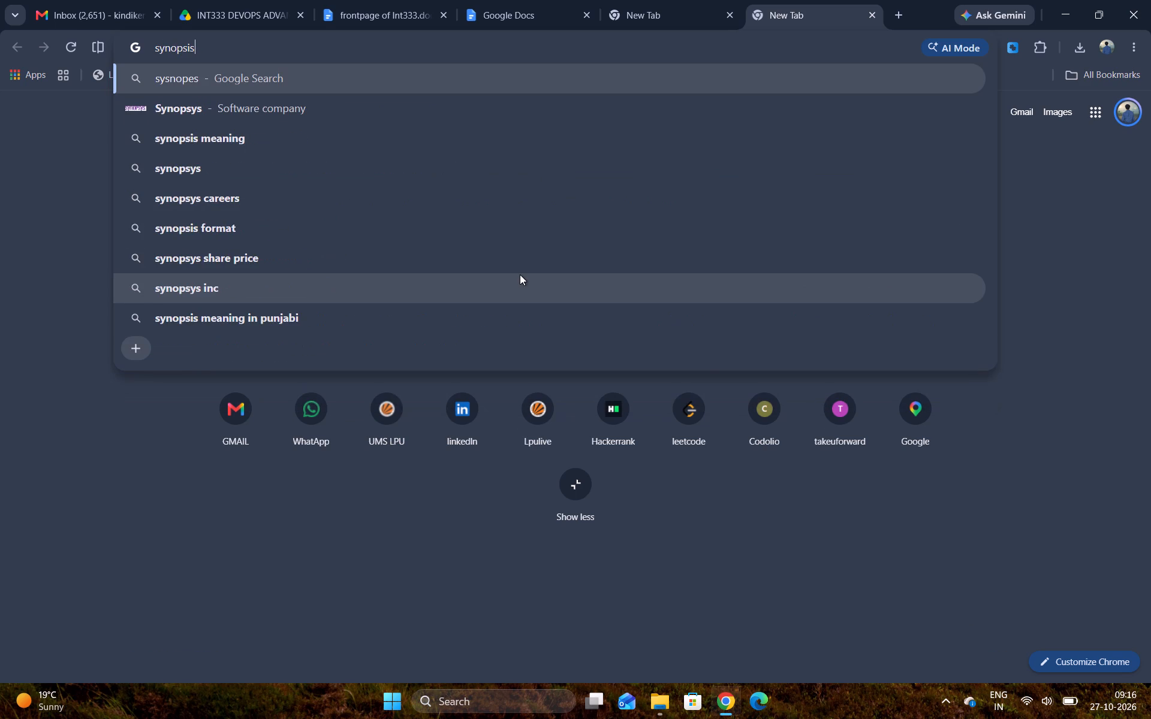
pyautogui.press('space')
pyautogui.write('re')
pyautogui.press('Return')
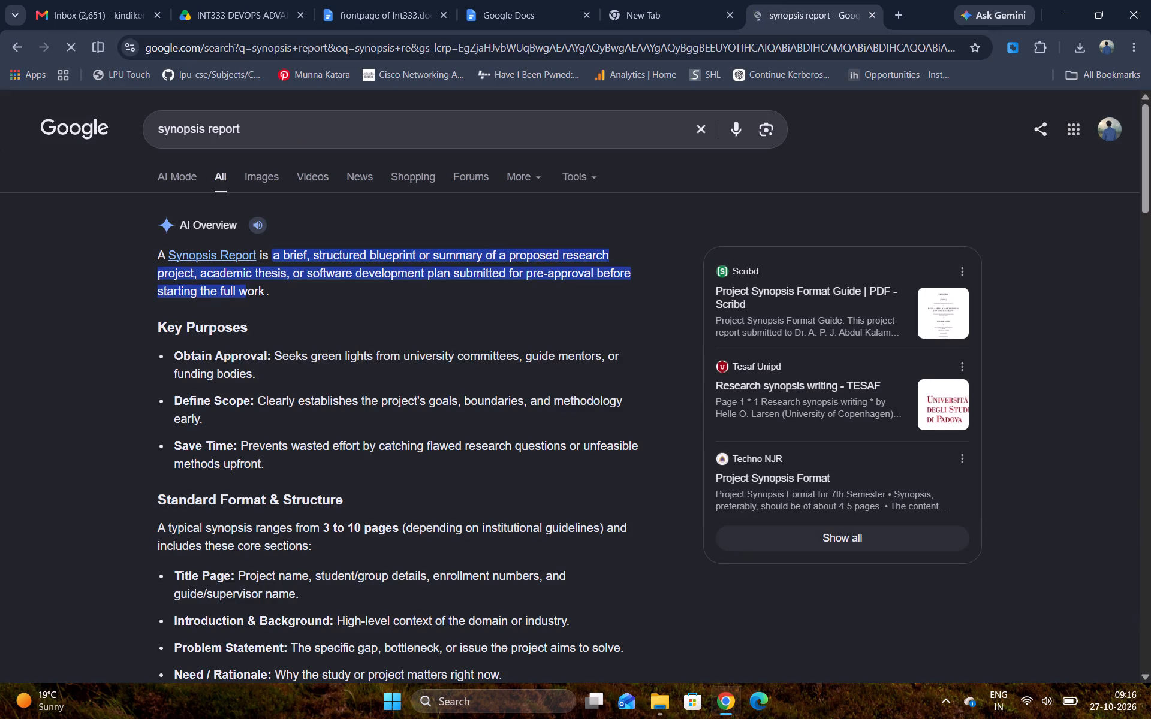
pyautogui.click(286, 130)
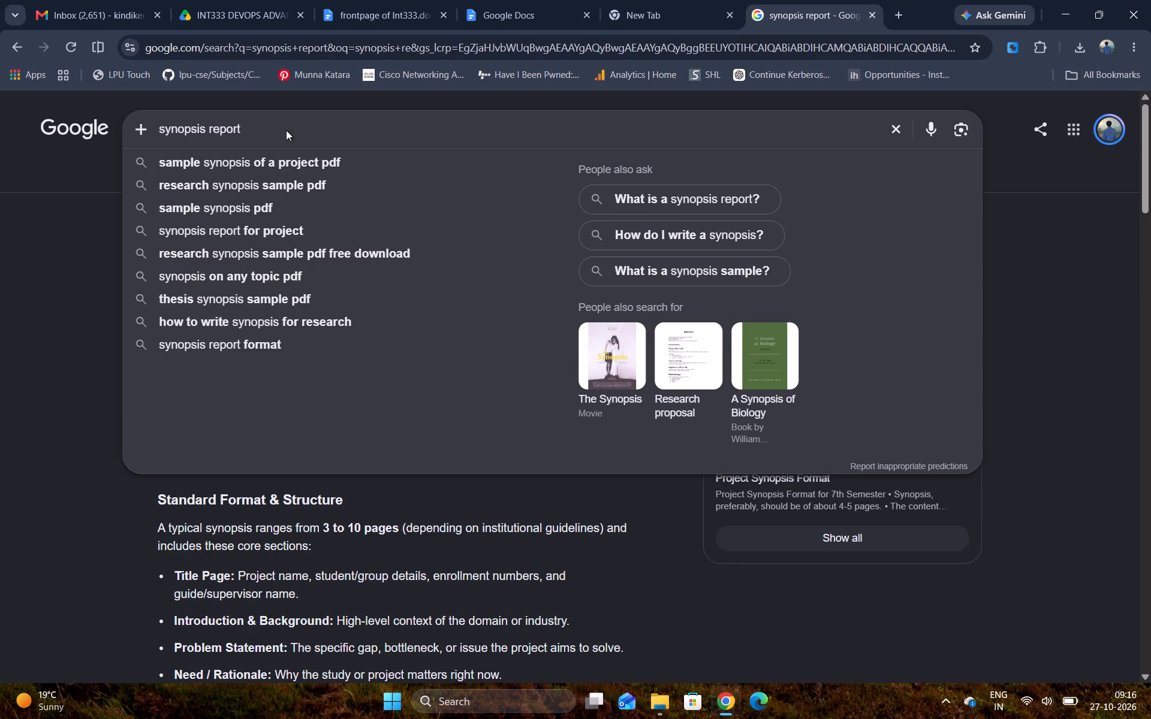
pyautogui.hotkey('ctrl', 'a')
pyautogui.hotkey('ctrl', 'x')
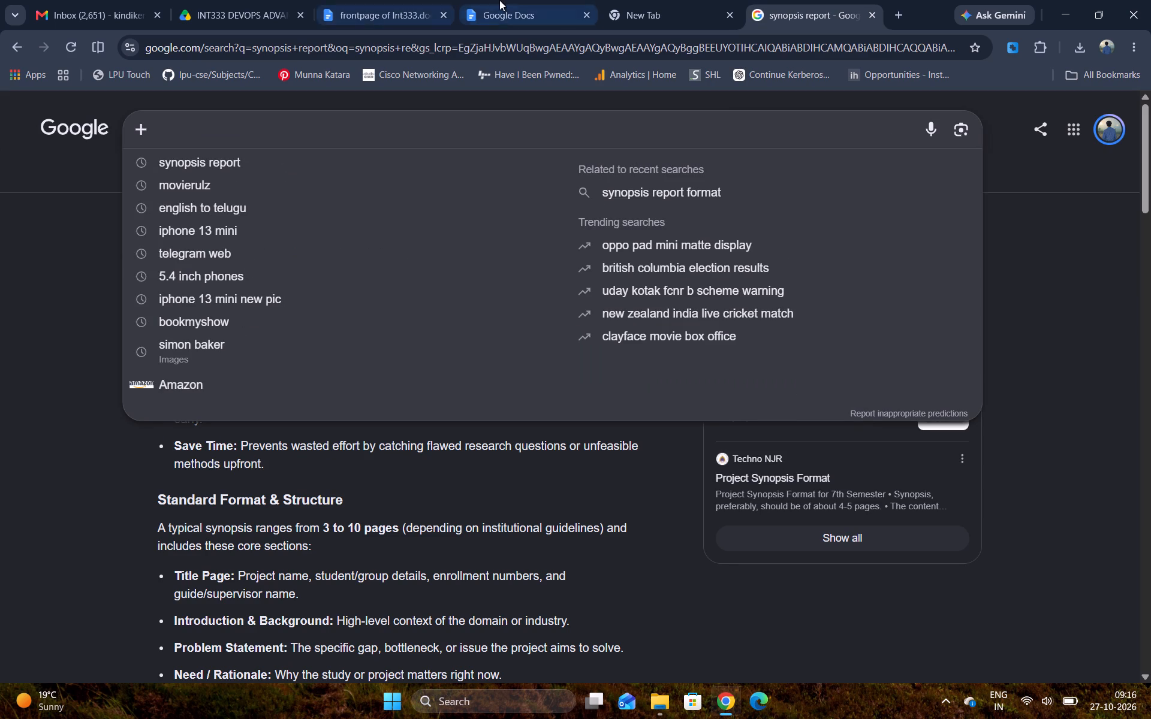
# Create a new blank document from the Google Docs home page.
pyautogui.click(505, 0)
pyautogui.click(383, 0)
pyautogui.click(516, 0)
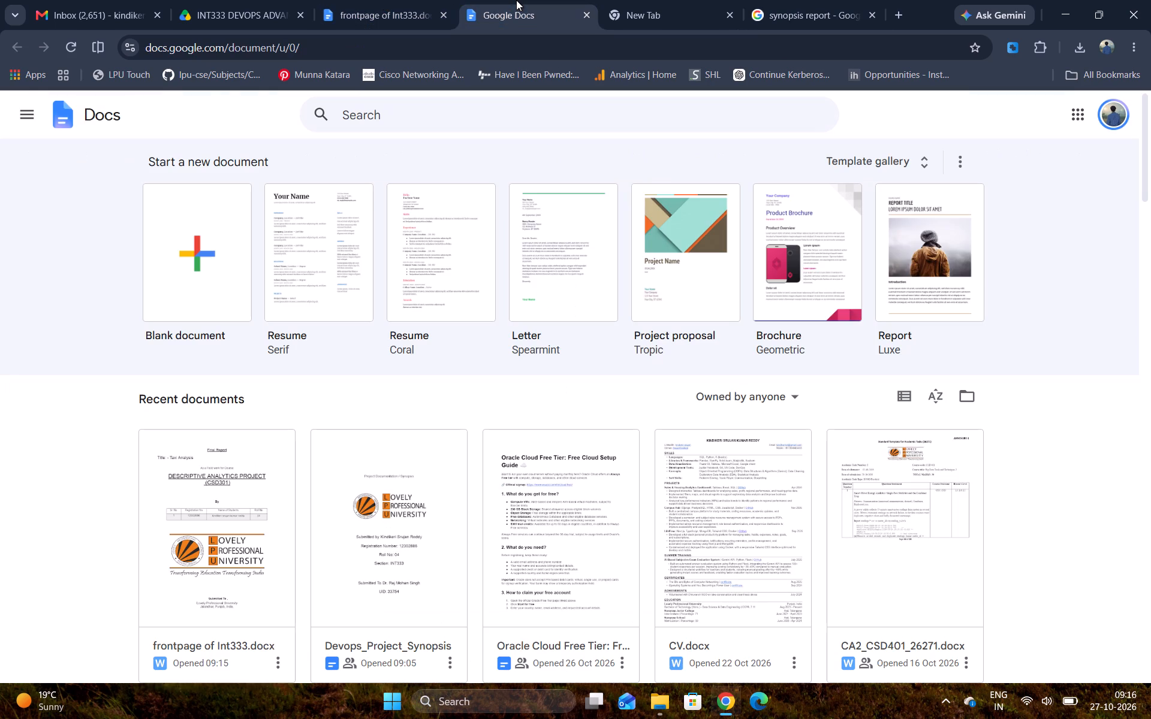
pyautogui.click(207, 283)
# In the frontpage of Int333 document, replace Final in the top heading so it reads Synopsis Report.
pyautogui.click(326, 0)
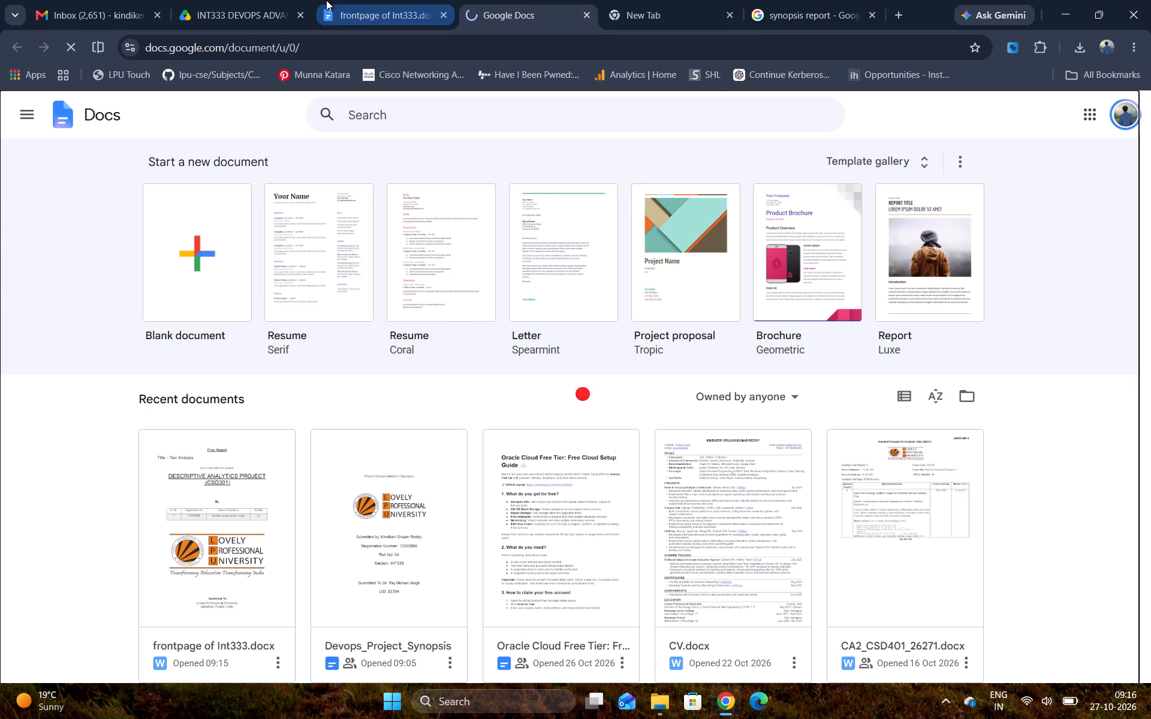
pyautogui.hotkey('ctrl', 'v')
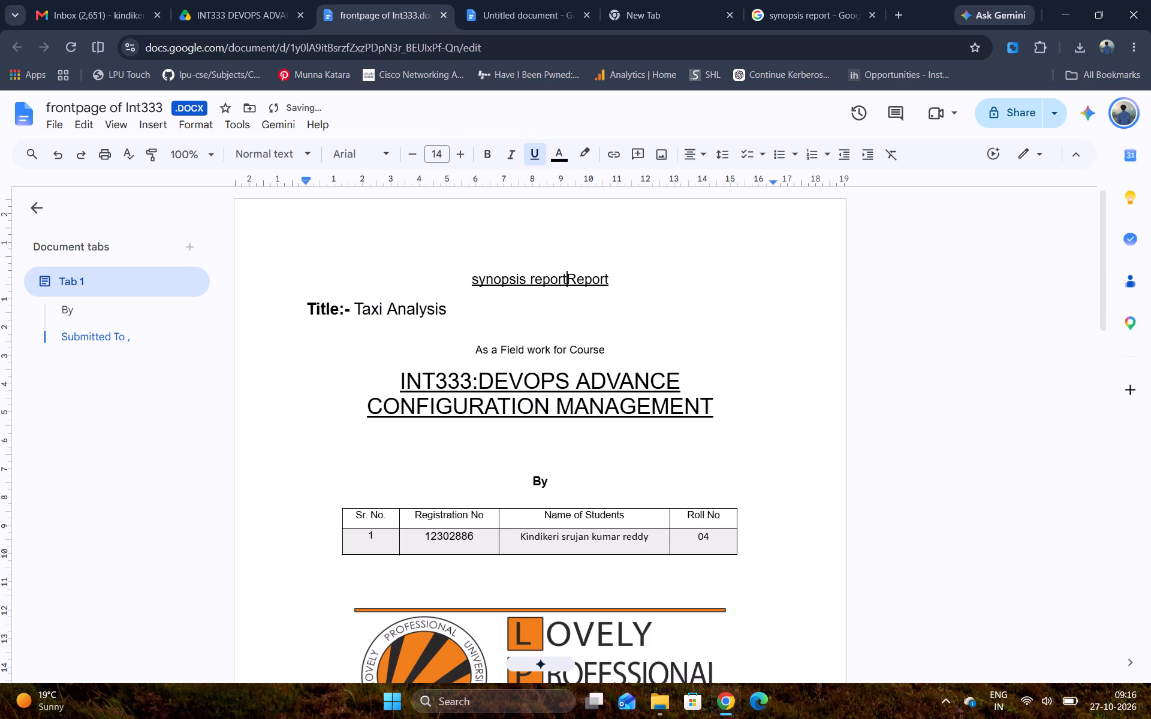
pyautogui.press('BackSpace')
pyautogui.press('BackSpace')
pyautogui.press('BackSpace')
pyautogui.press('BackSpace')
pyautogui.press('BackSpace')
pyautogui.press('BackSpace')
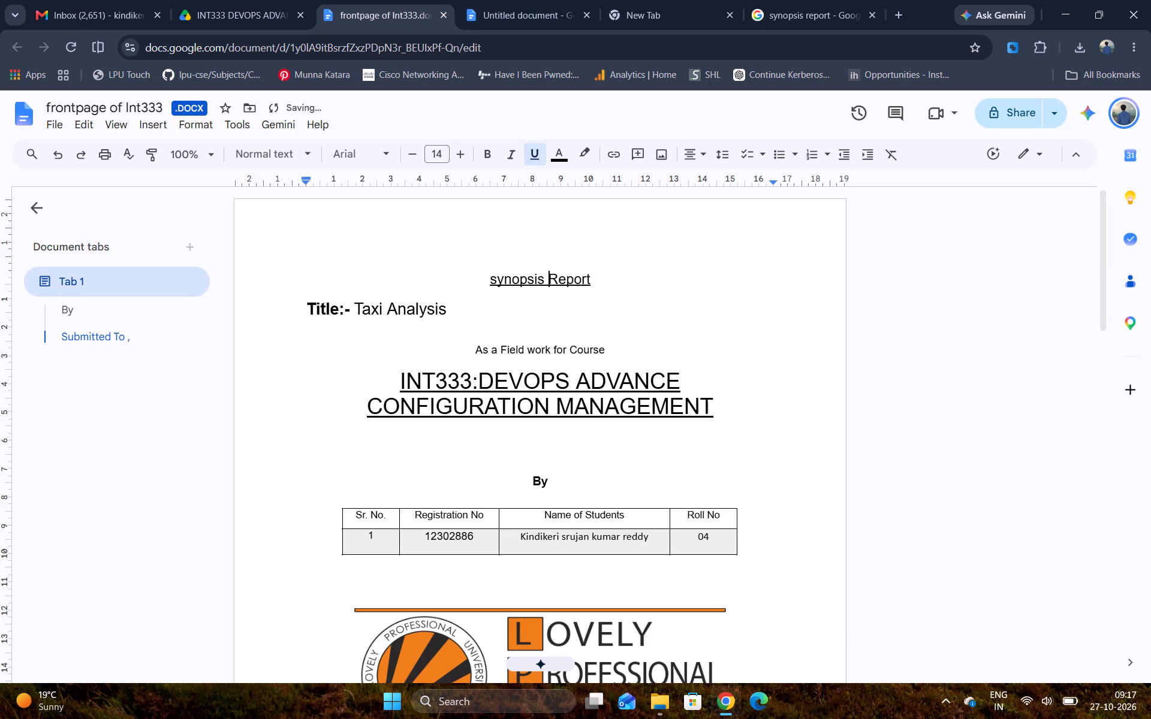
pyautogui.click(496, 279)
pyautogui.press('BackSpace')
pyautogui.hotkey('shift', 's')
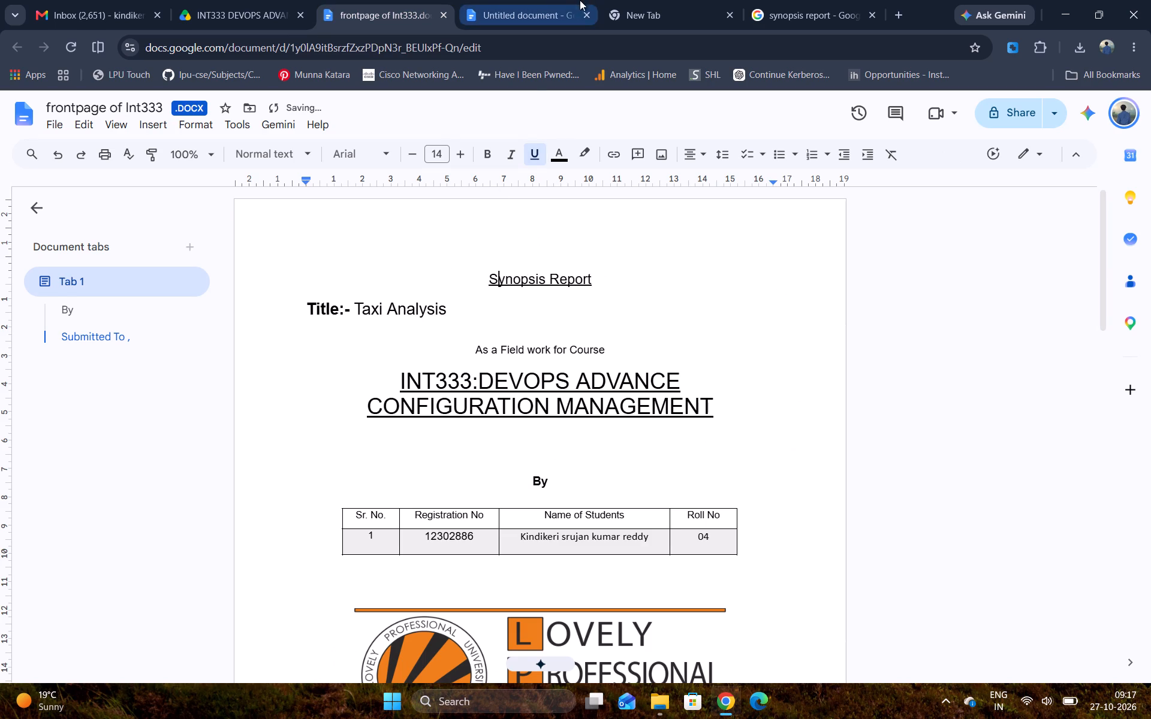
# Copy the entire cover page content, from Synopsis Report to the university address, into the new untitled document.
pyautogui.moveTo(423, 260); pyautogui.dragTo(700, 714)
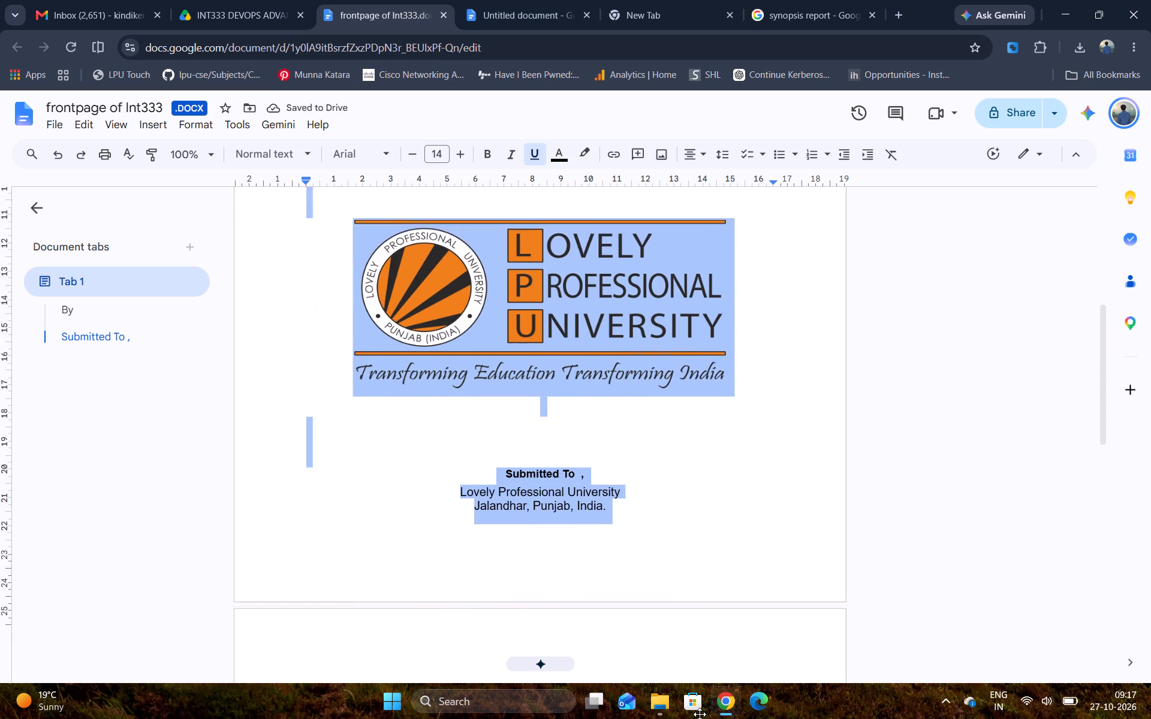
pyautogui.moveTo(700, 714); pyautogui.dragTo(696, 702)
pyautogui.hotkey('ctrl', 'c')
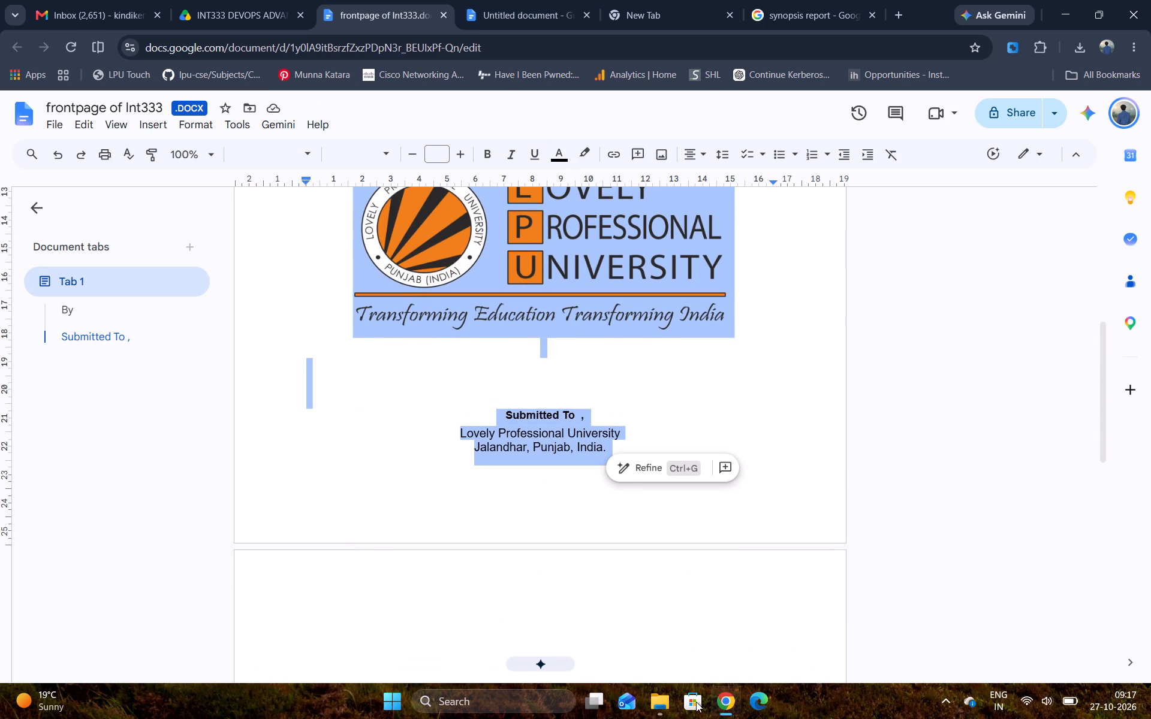
pyautogui.click(495, 0)
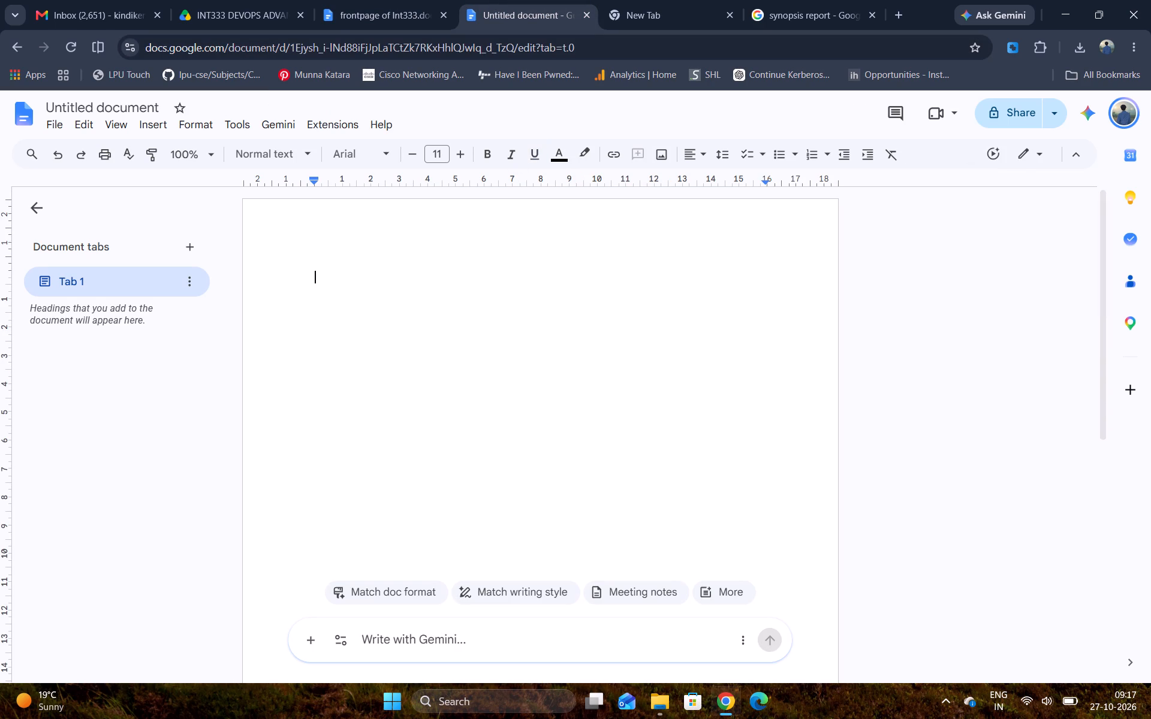
pyautogui.hotkey('ctrl', 'v')
pyautogui.scroll(-6, 724, 531)
pyautogui.scroll(5, 724, 531)
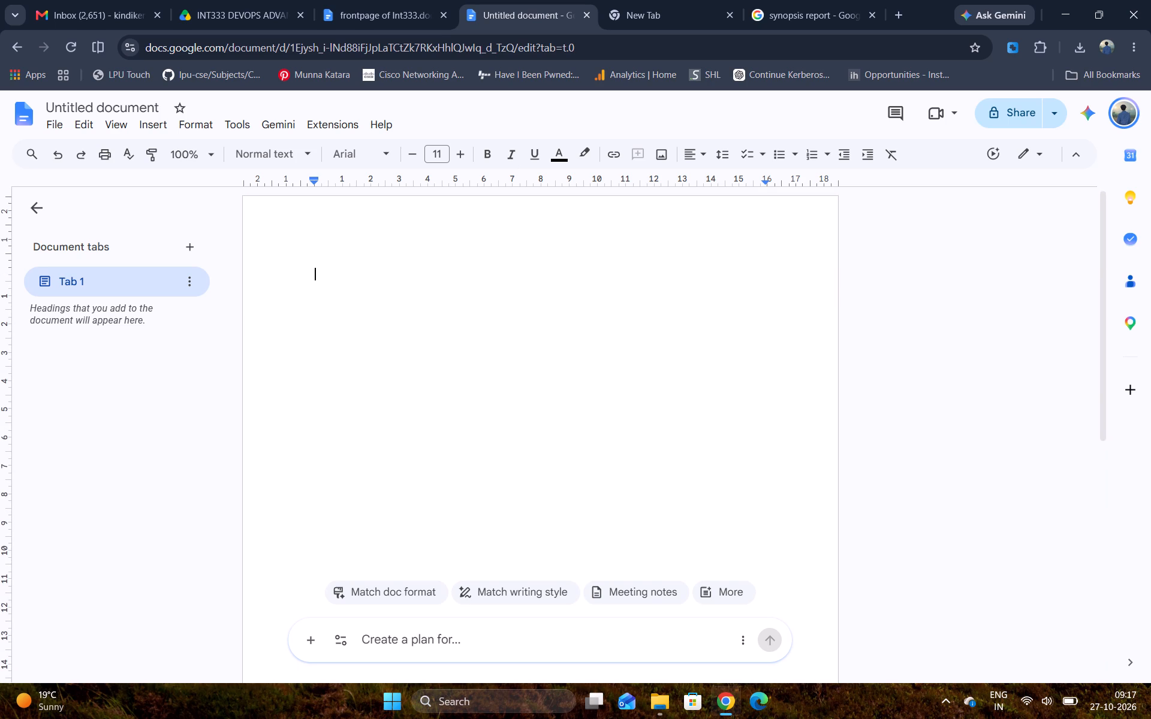
pyautogui.rightClick(348, 291)
pyautogui.click(392, 352)
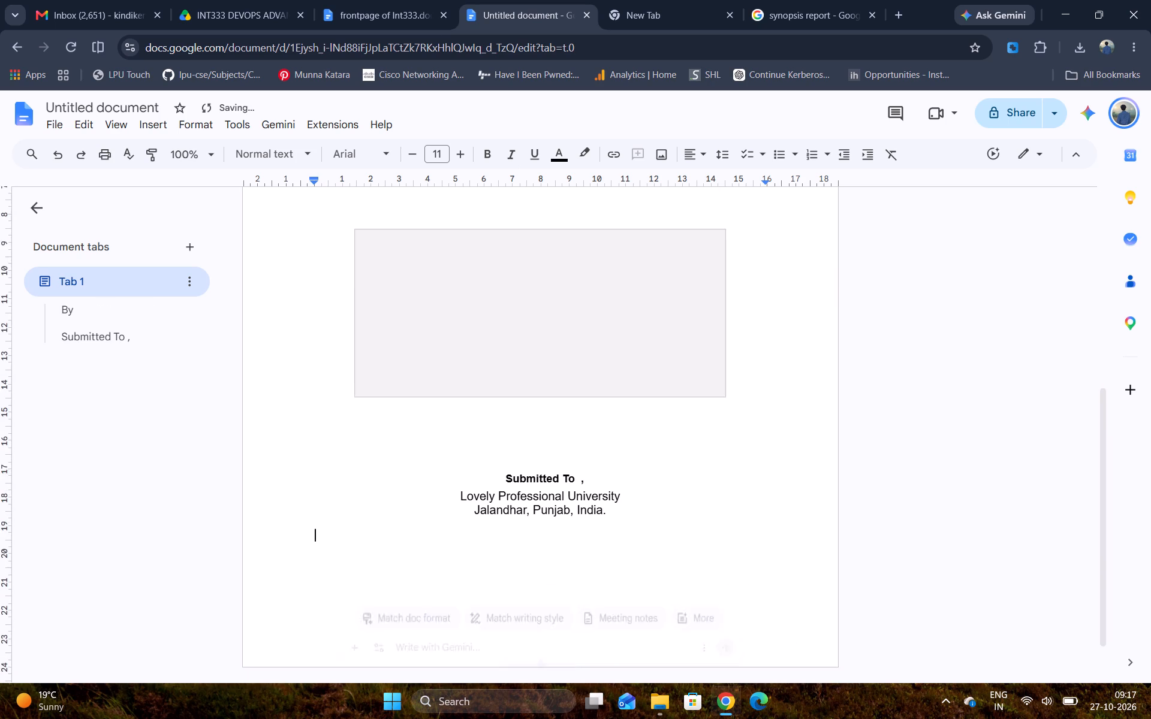
pyautogui.scroll(4, 518, 391)
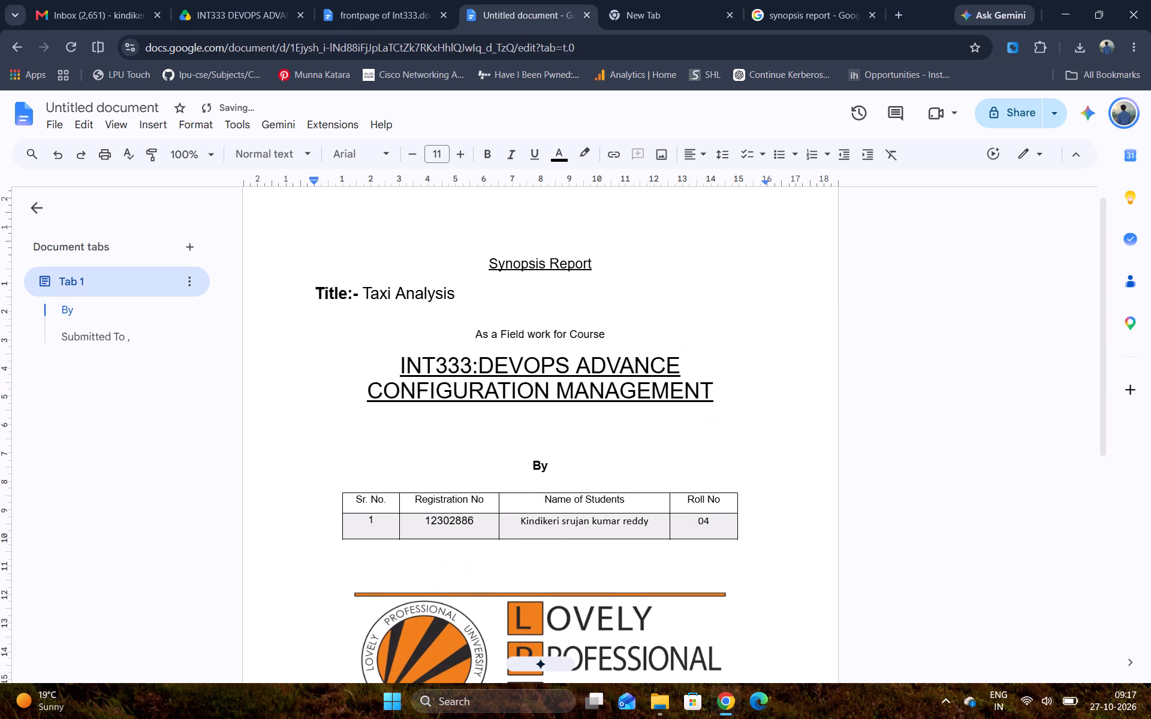
pyautogui.scroll(1, 518, 391)
# Open the syllabus PDF in Drive's Sem-7 INT334 ENTERPRISE APPLICATION AUTOMATION folder and copy its course heading.
pyautogui.click(235, 0)
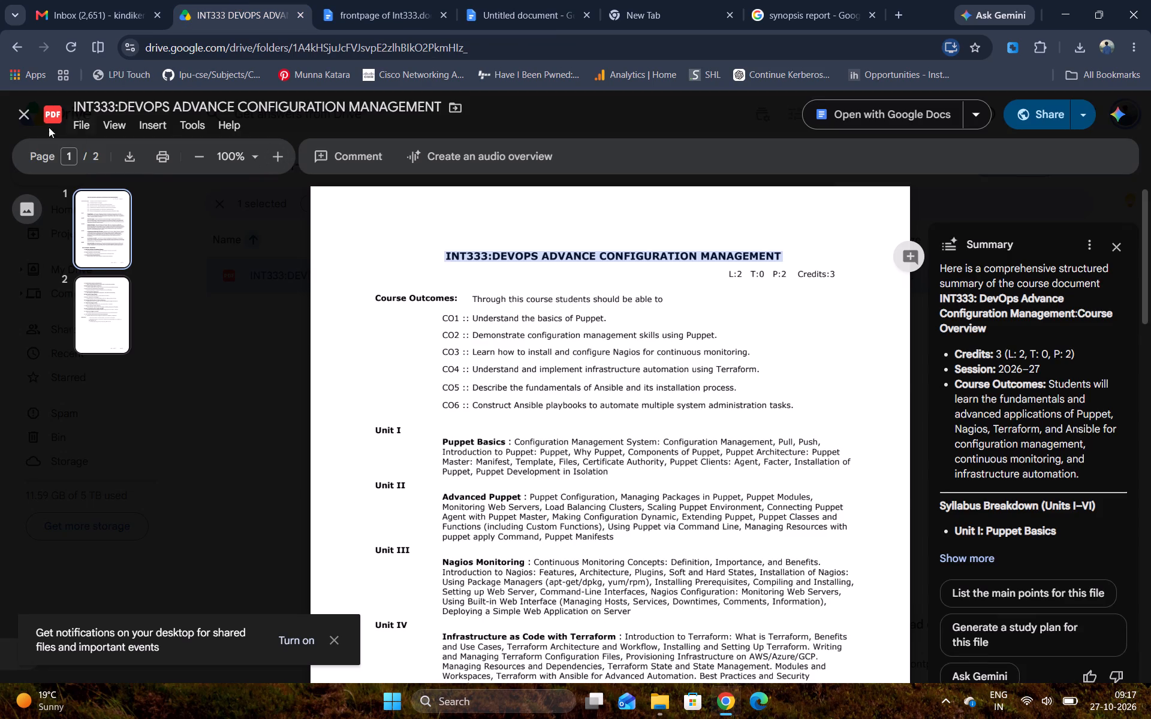
pyautogui.click(33, 117)
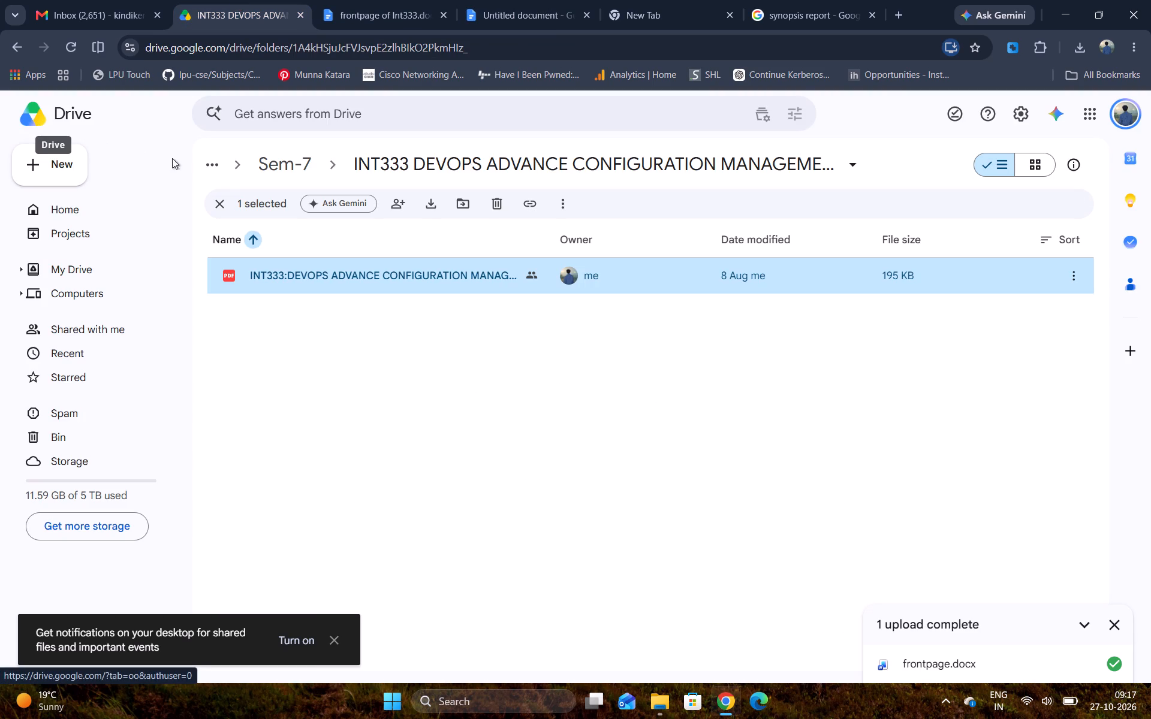
pyautogui.click(286, 162)
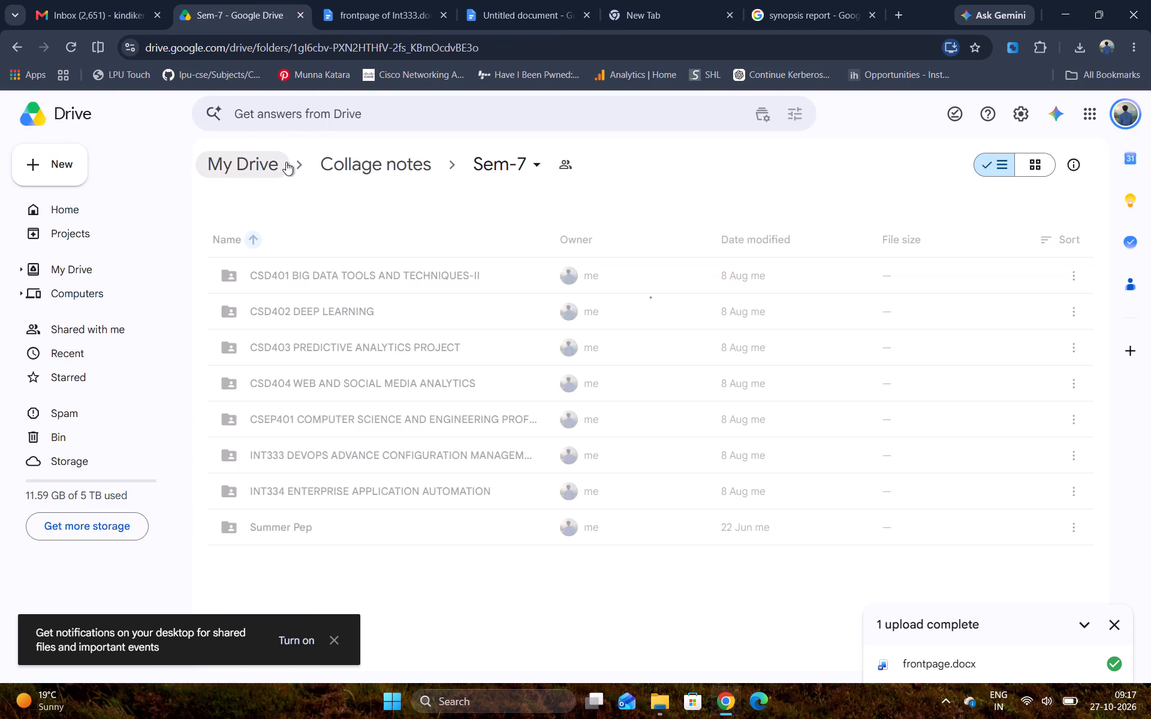
pyautogui.doubleClick(321, 486)
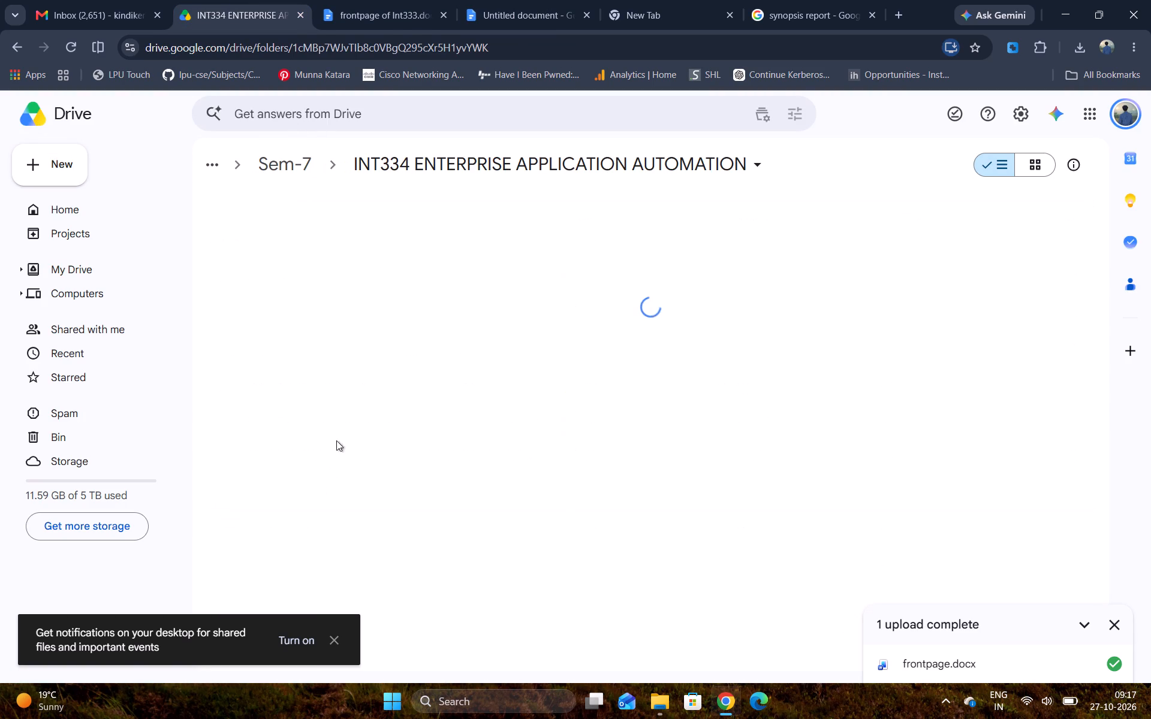
pyautogui.doubleClick(354, 279)
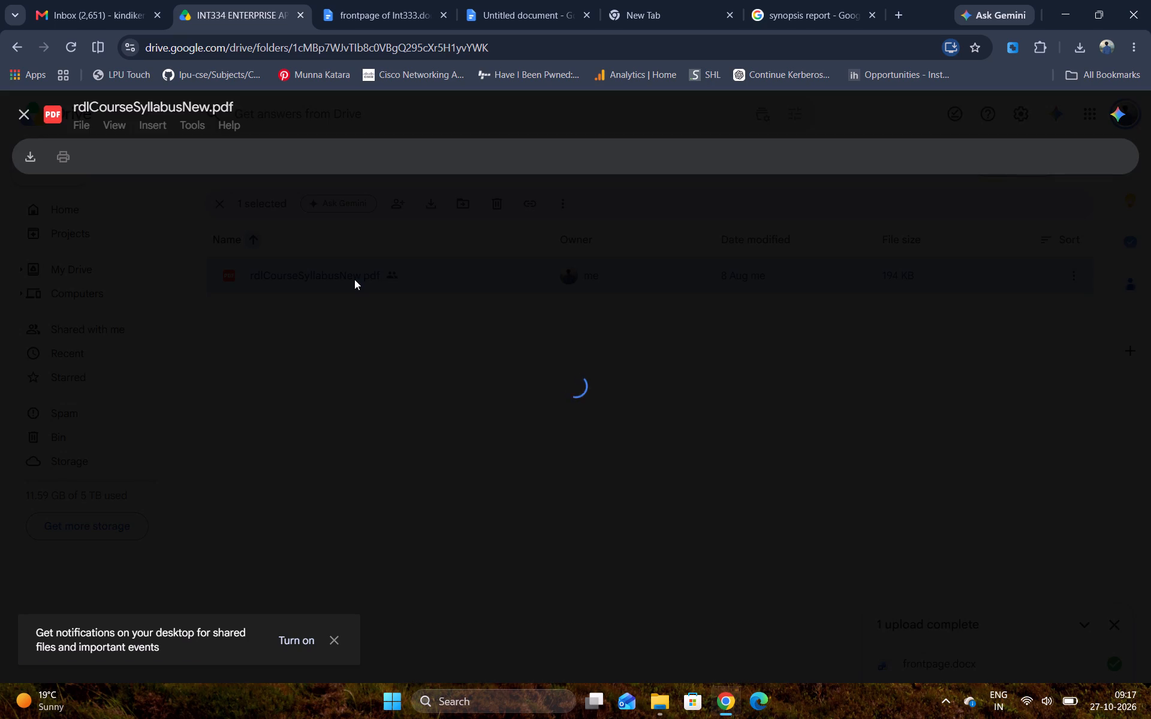
pyautogui.click(440, 292)
pyautogui.moveTo(471, 252); pyautogui.dragTo(738, 259)
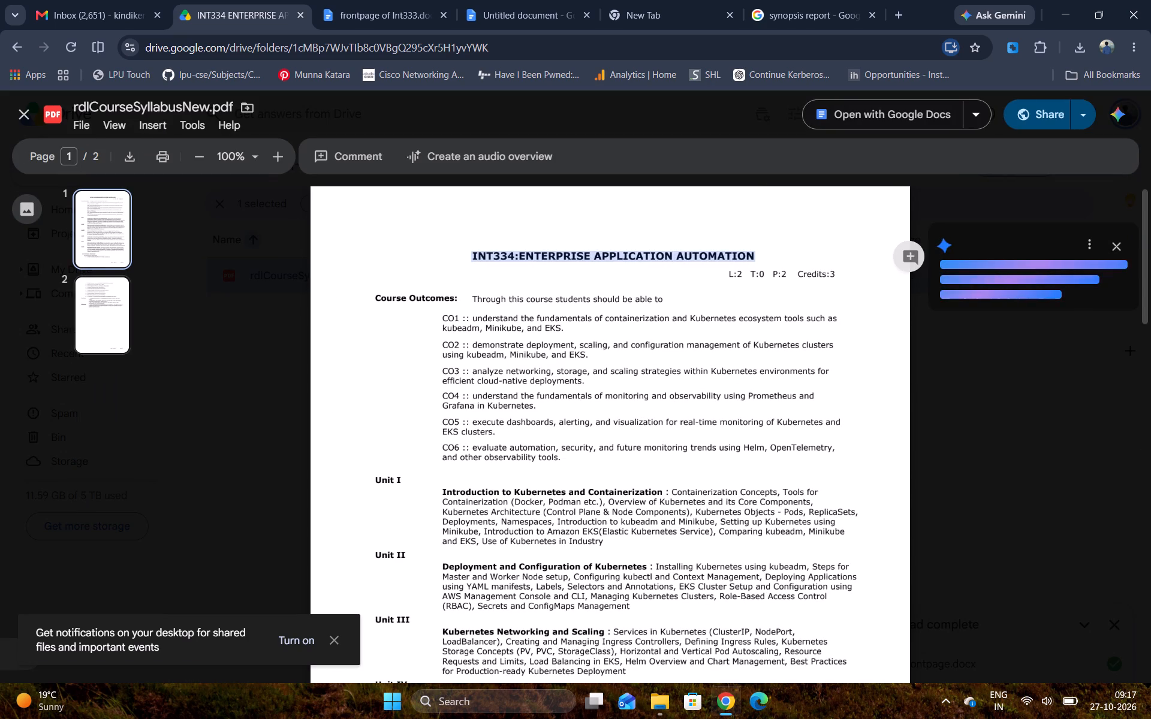
pyautogui.hotkey('ctrl', 'c')
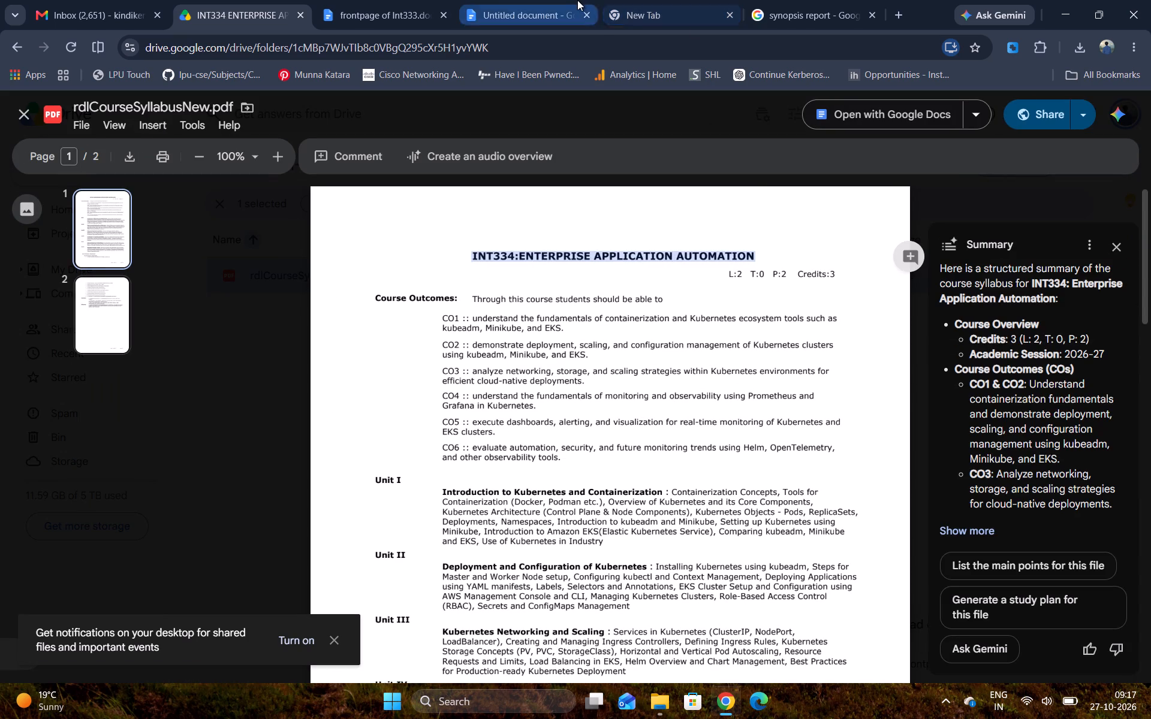
# Replace the course heading in the untitled document with INT334:ENTERPRISE APPLICATION AUTOMATION.
pyautogui.click(577, 0)
pyautogui.moveTo(395, 359); pyautogui.dragTo(639, 411)
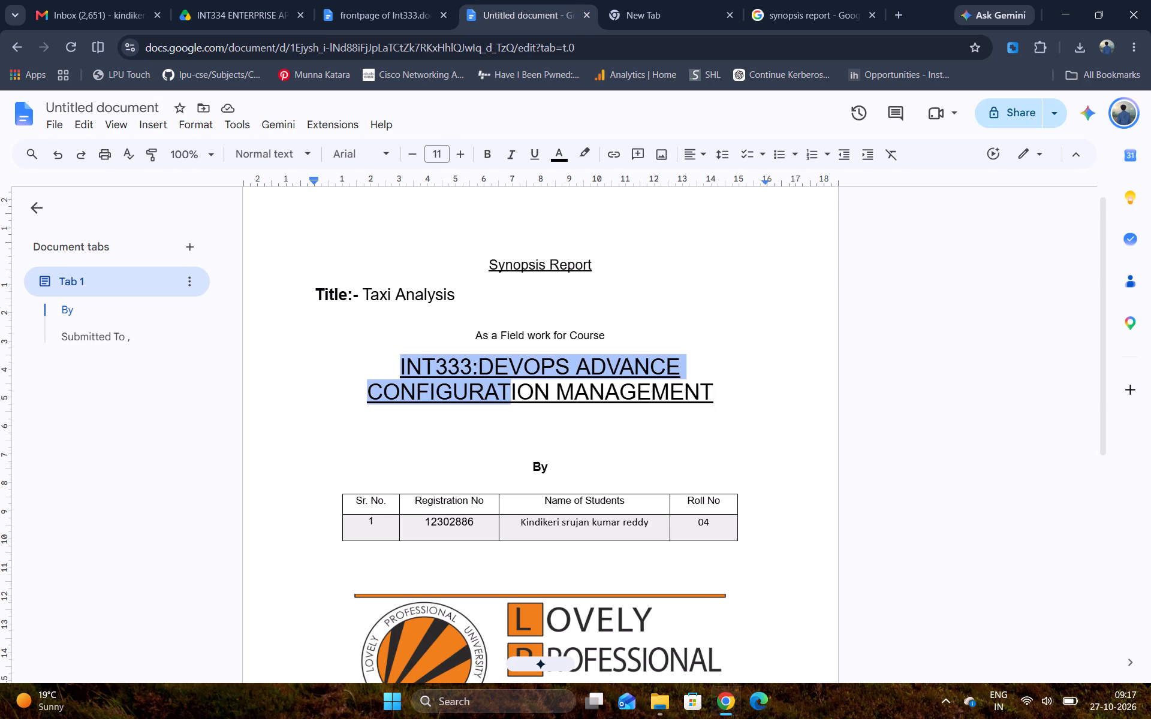
pyautogui.moveTo(639, 411); pyautogui.dragTo(713, 385)
pyautogui.hotkey('ctrl', 'v')
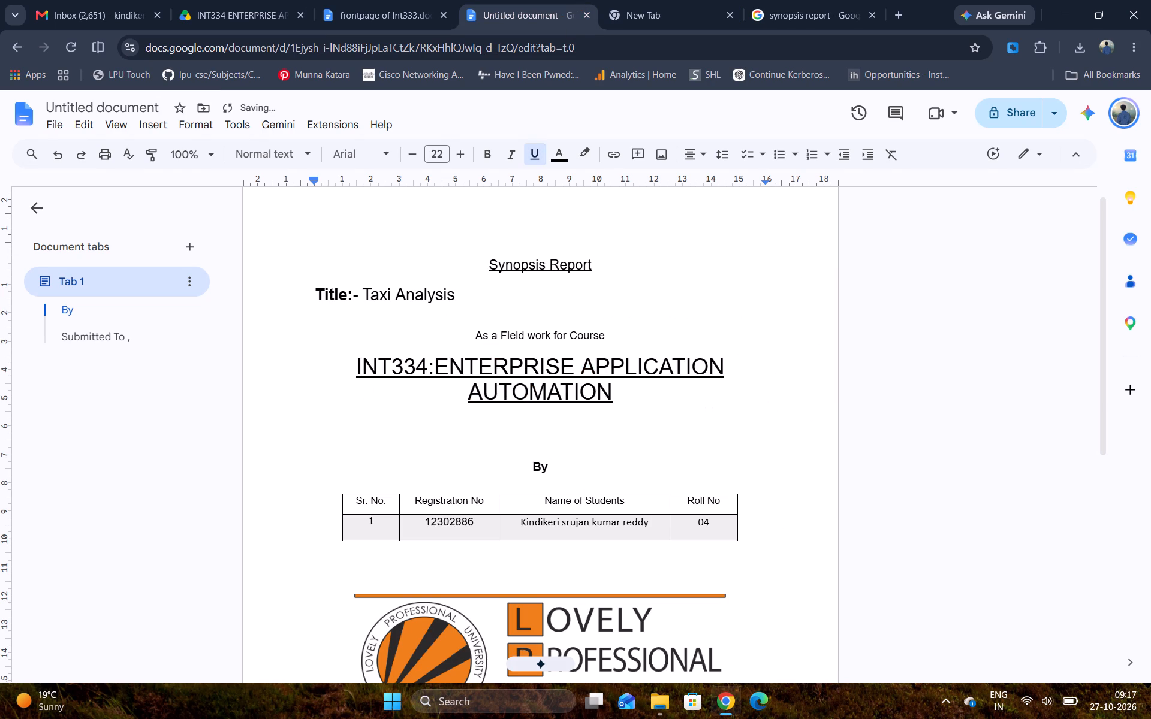
# Delete Taxi Analysis from the title line of the untitled INT334 document, keeping the Title:- label.
pyautogui.moveTo(460, 293); pyautogui.dragTo(366, 294)
pyautogui.press('BackSpace')
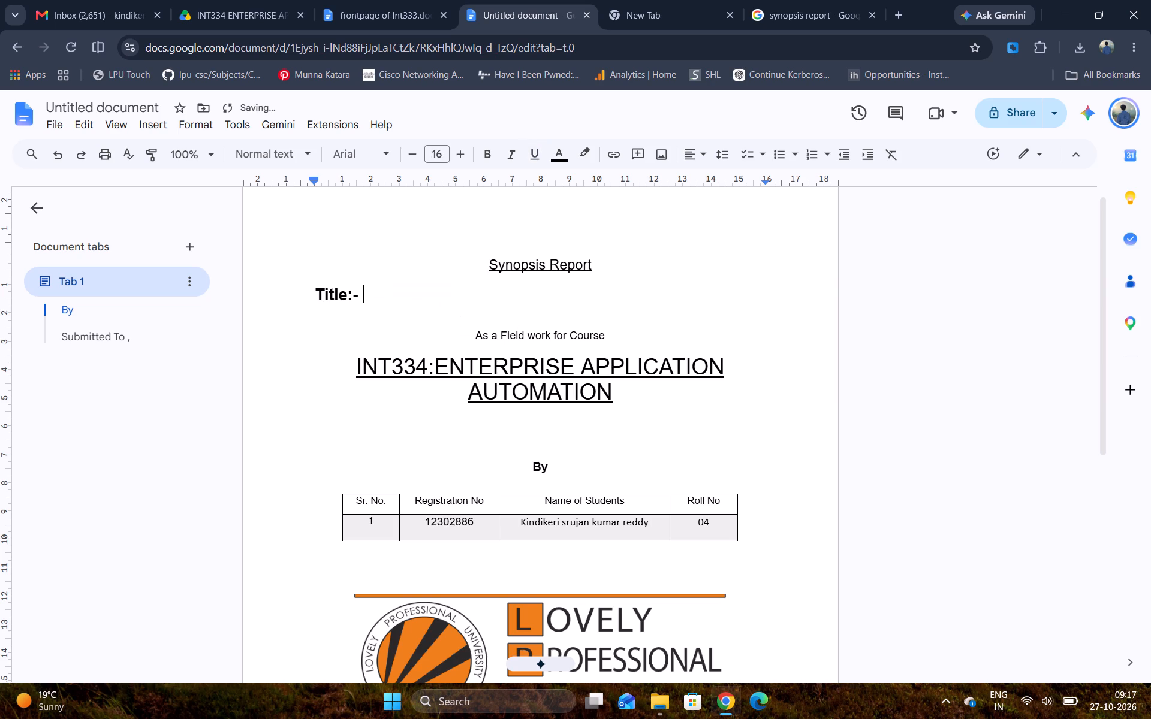
# Delete Taxi Analysis from the title line of the frontpage of Int333 document, keeping the Title:- label.
pyautogui.click(377, 0)
pyautogui.scroll(4, 589, 397)
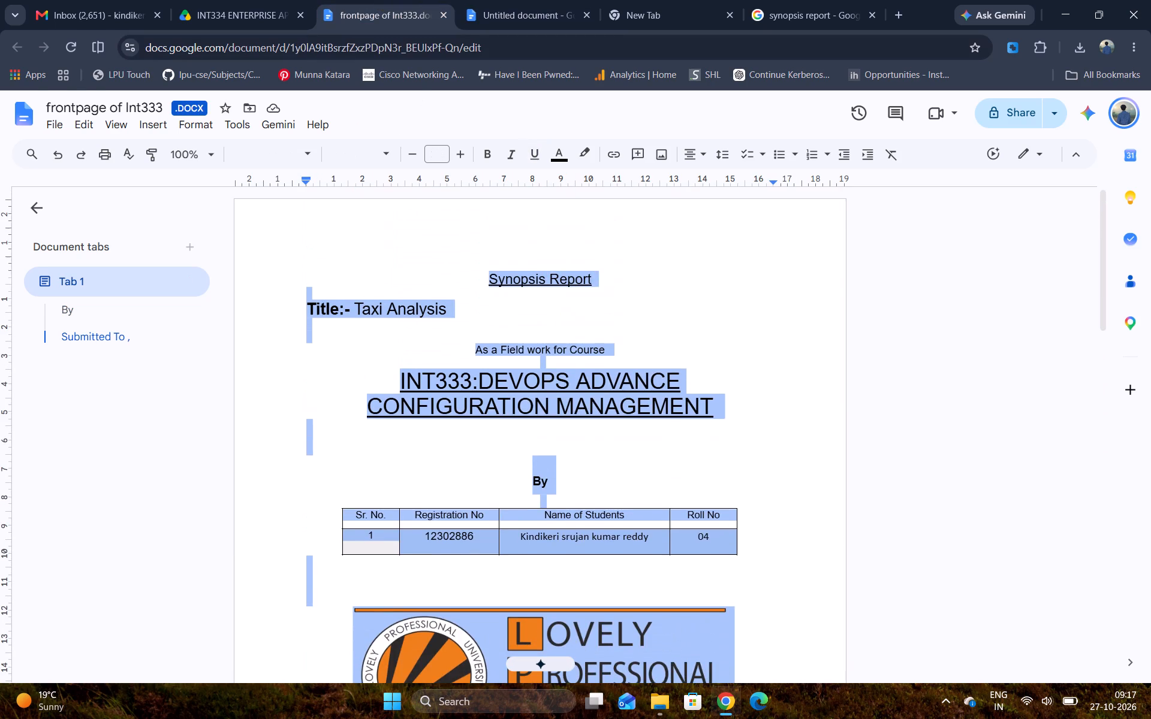
pyautogui.click(461, 309)
pyautogui.press('BackSpace')
pyautogui.press('BackSpace')
pyautogui.press('BackSpace')
pyautogui.press('BackSpace')
pyautogui.press('BackSpace')
pyautogui.press('BackSpace')
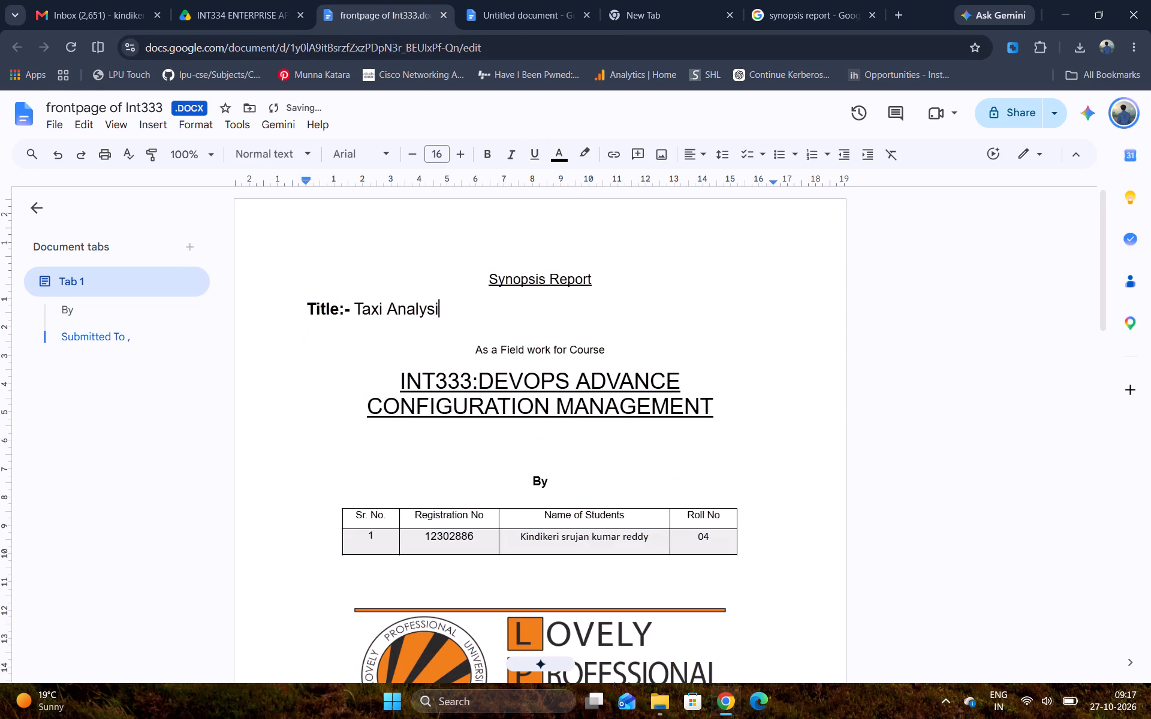
pyautogui.press('BackSpace')
pyautogui.press('BackSpace')
pyautogui.press('BackSpace')
pyautogui.press('BackSpace')
pyautogui.press('BackSpace')
pyautogui.press('BackSpace')
pyautogui.press('BackSpace')
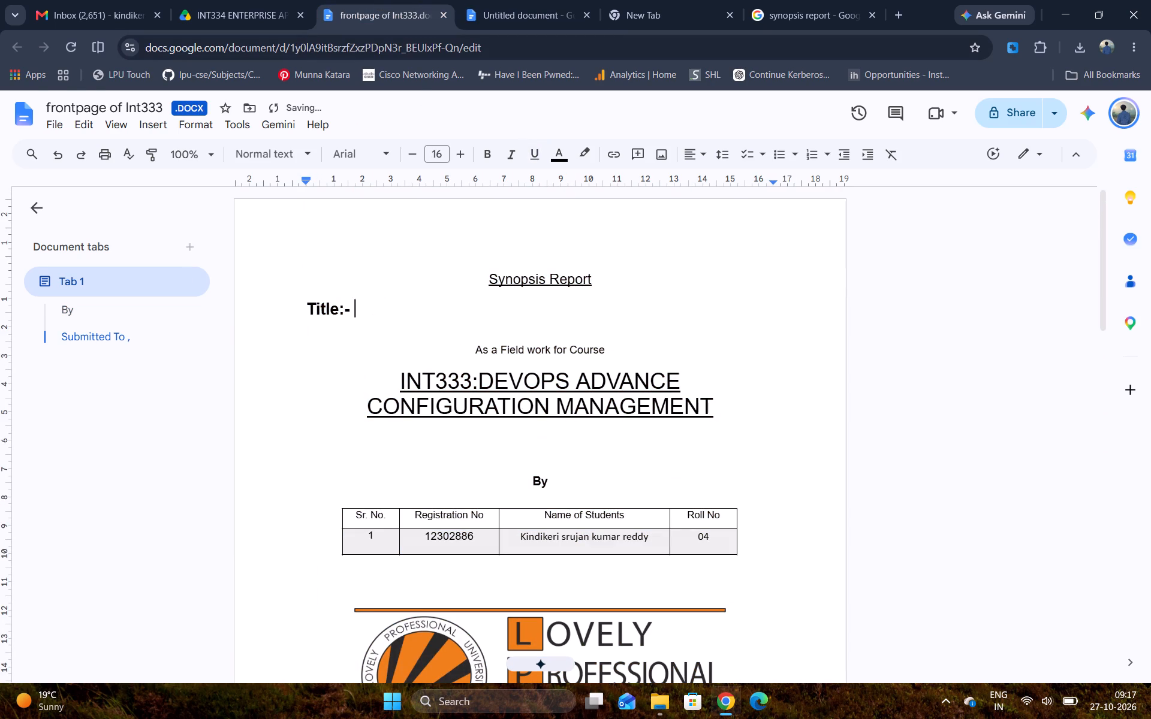
# Remove the blank line between the INT333 course heading and the By line.
pyautogui.scroll(-1, 458, 309)
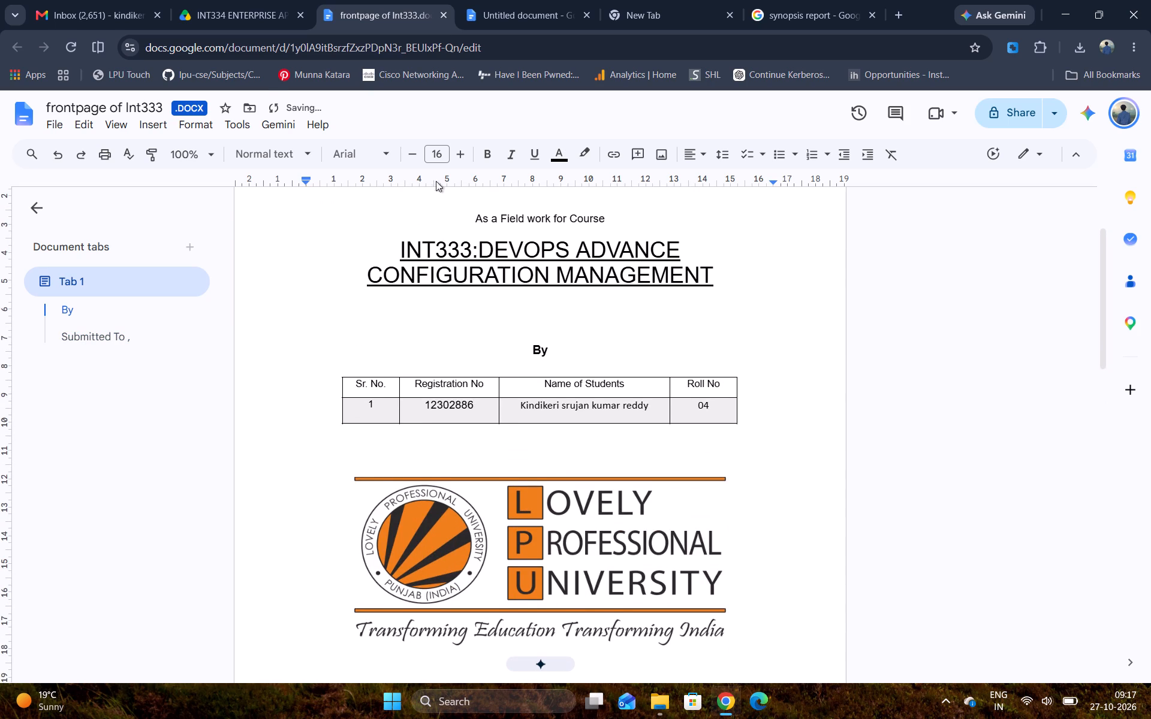
pyautogui.click(517, 320)
pyautogui.press('BackSpace')
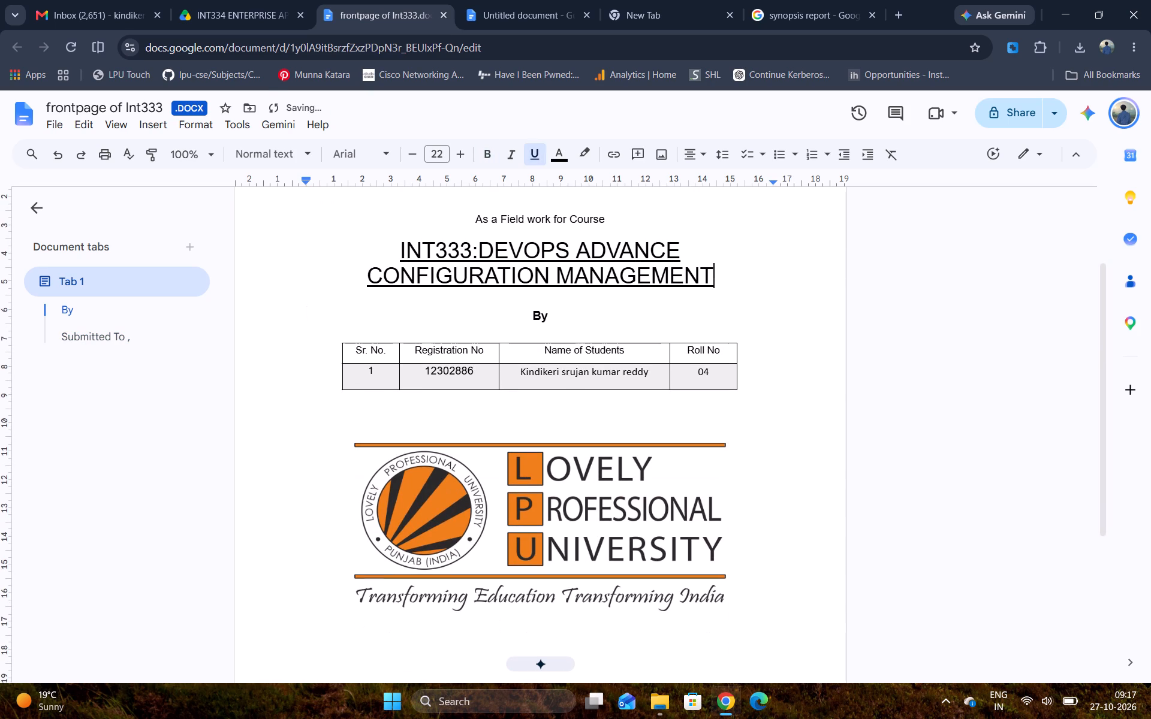
# Insert a blank line between the INT333 course heading and the By line.
pyautogui.press('Return')
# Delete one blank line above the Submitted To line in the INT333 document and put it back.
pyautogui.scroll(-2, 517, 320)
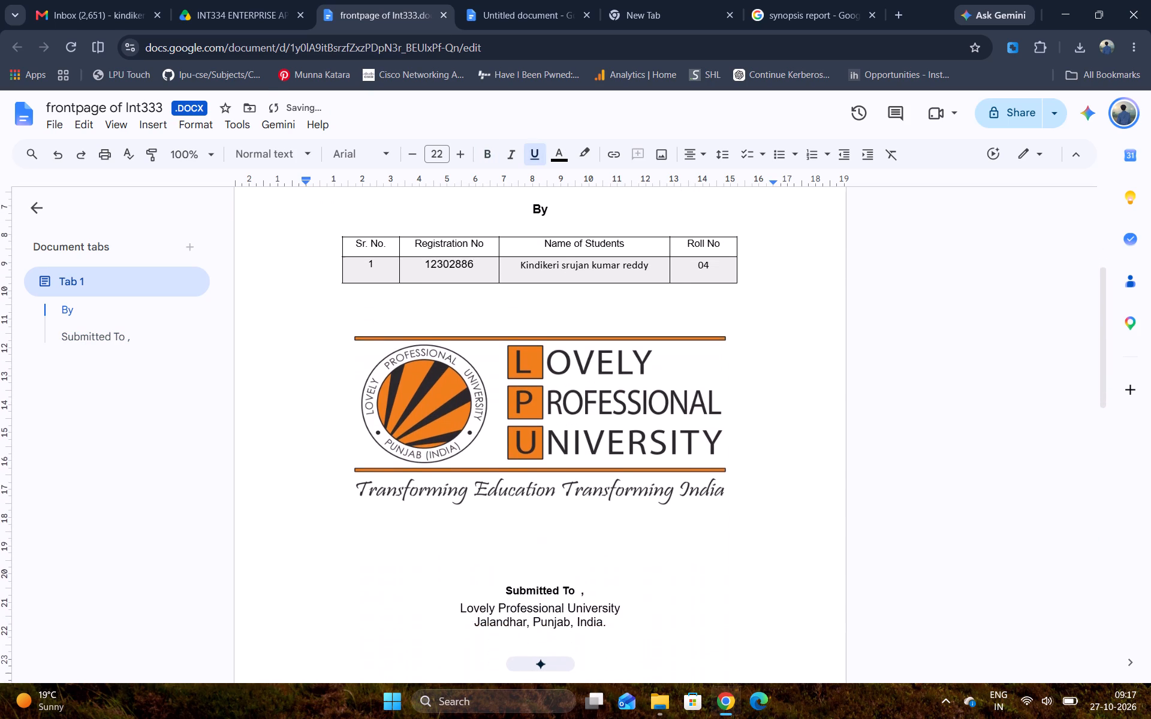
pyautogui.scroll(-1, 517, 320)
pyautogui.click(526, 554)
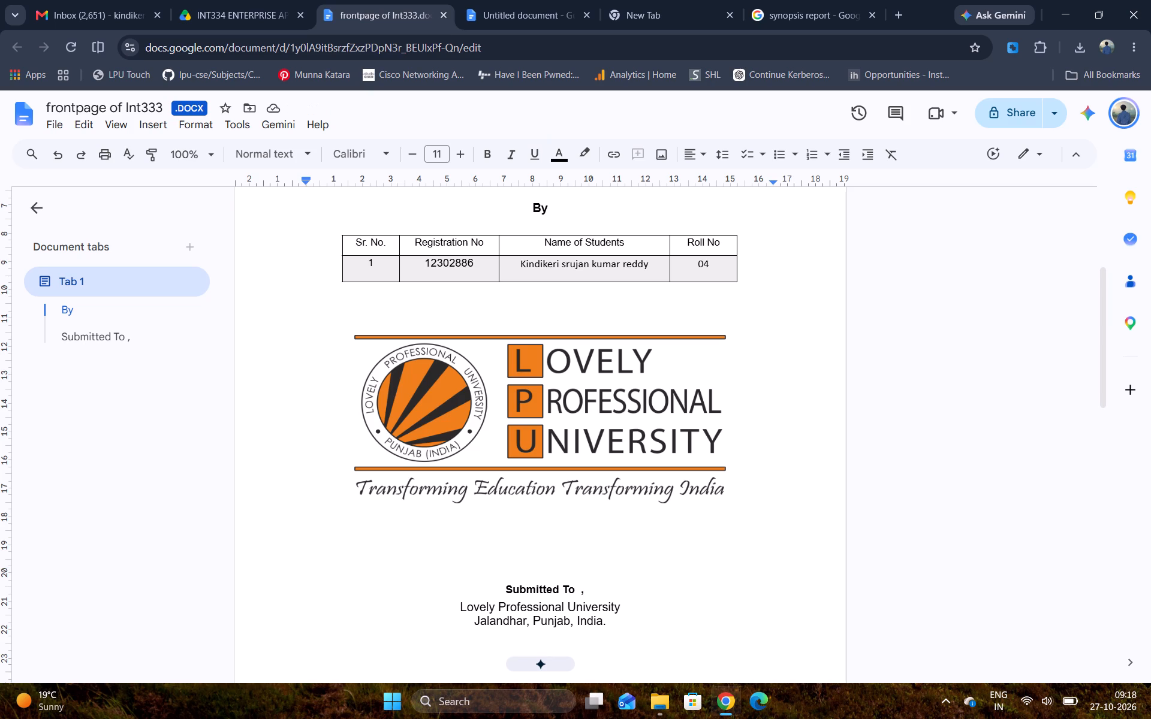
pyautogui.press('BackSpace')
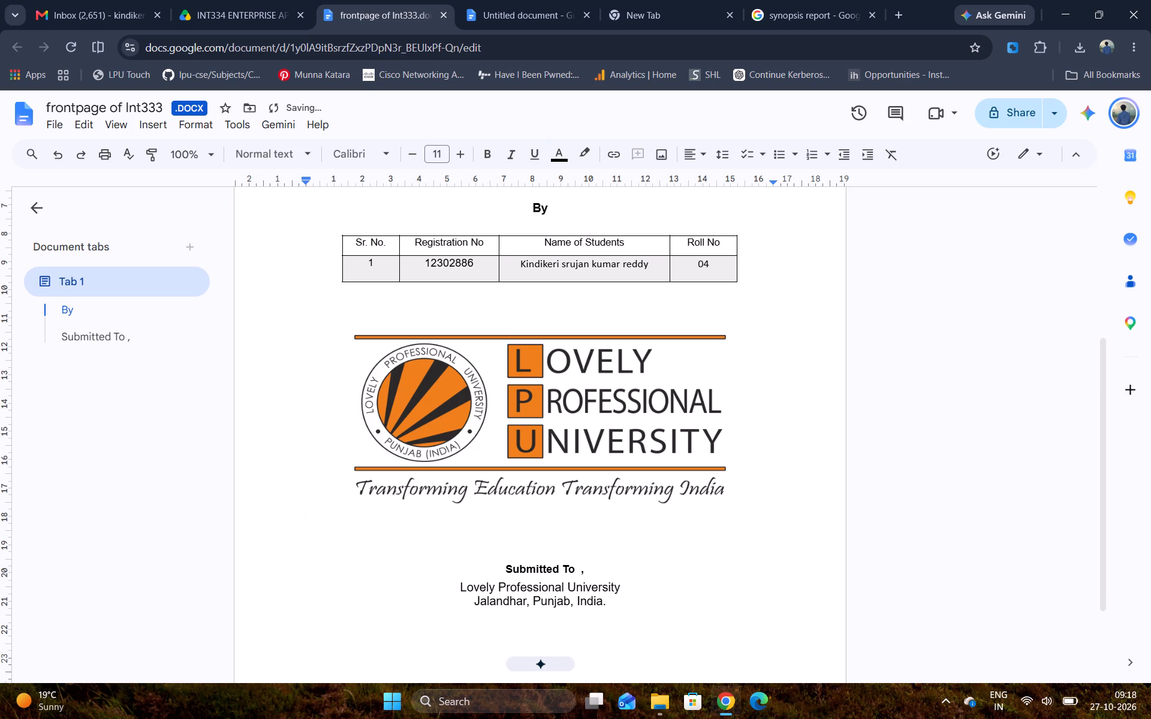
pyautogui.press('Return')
# Enlarge the Submitted To, Lovely Professional University and Jalandhar lines in the INT333 document by one font size increment overall.
pyautogui.scroll(-1, 708, 552)
pyautogui.moveTo(460, 521); pyautogui.dragTo(632, 569)
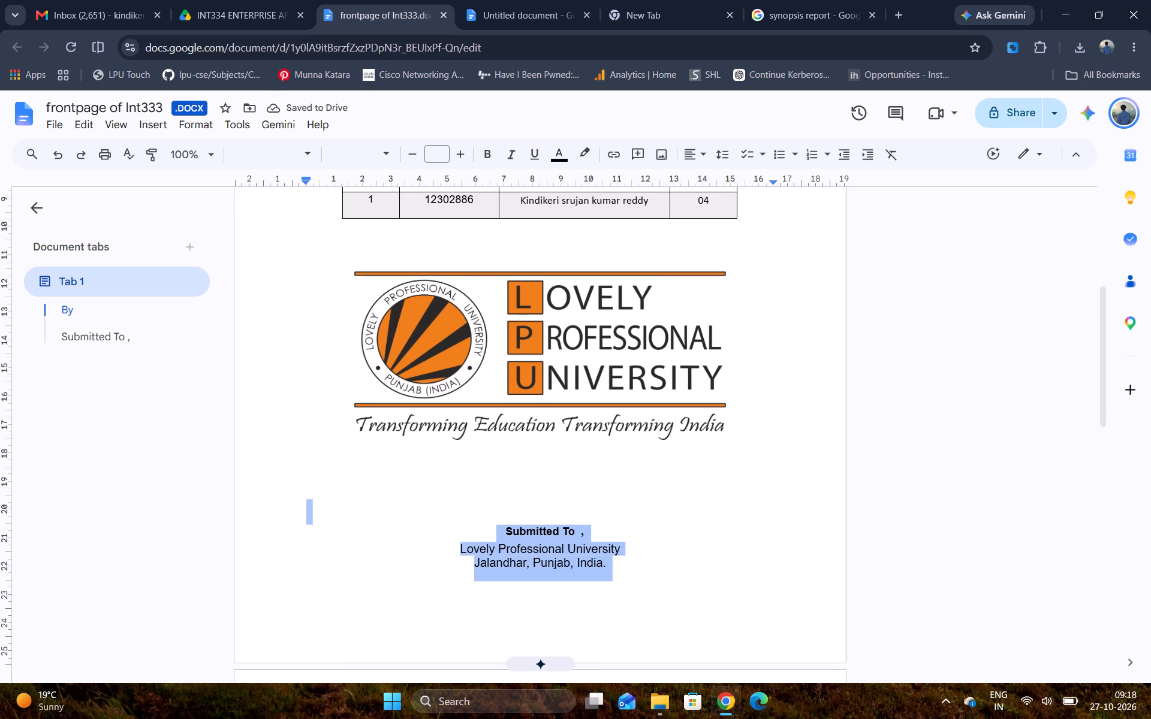
pyautogui.click(462, 157)
pyautogui.click(462, 157)
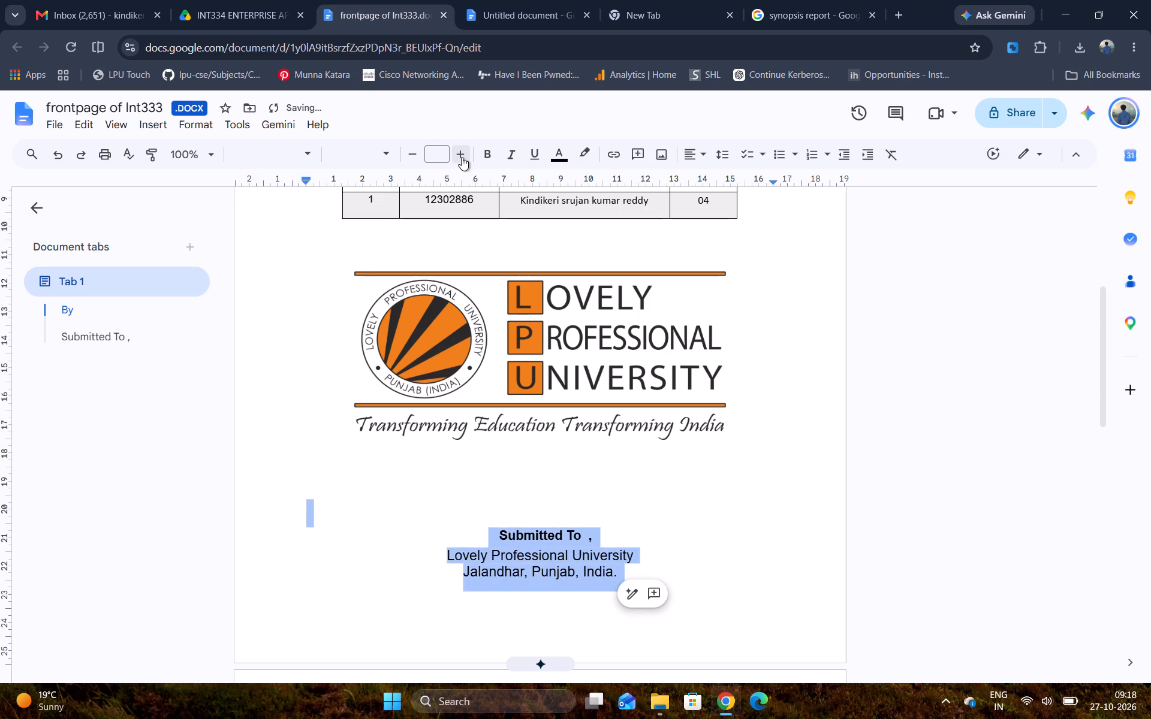
pyautogui.click(417, 153)
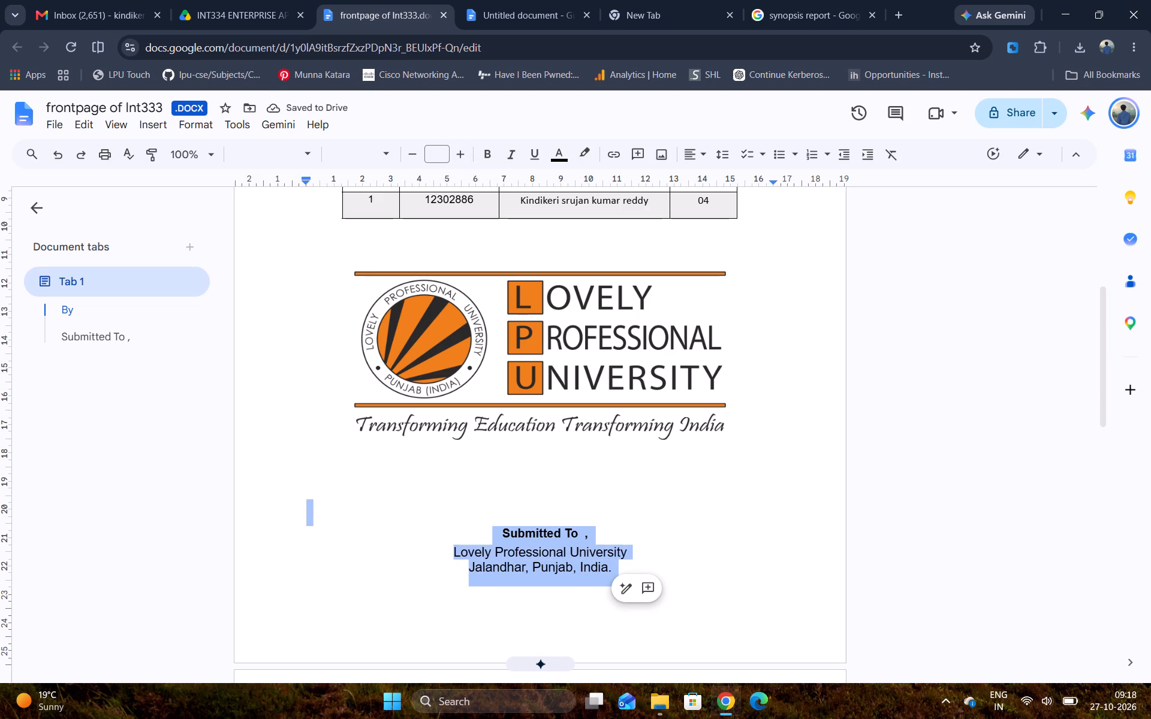
# Enlarge the Submitted To, Lovely Professional University and Jalandhar lines in the untitled INT334 document by two font size increments.
pyautogui.click(526, 0)
pyautogui.scroll(-5, 540, 287)
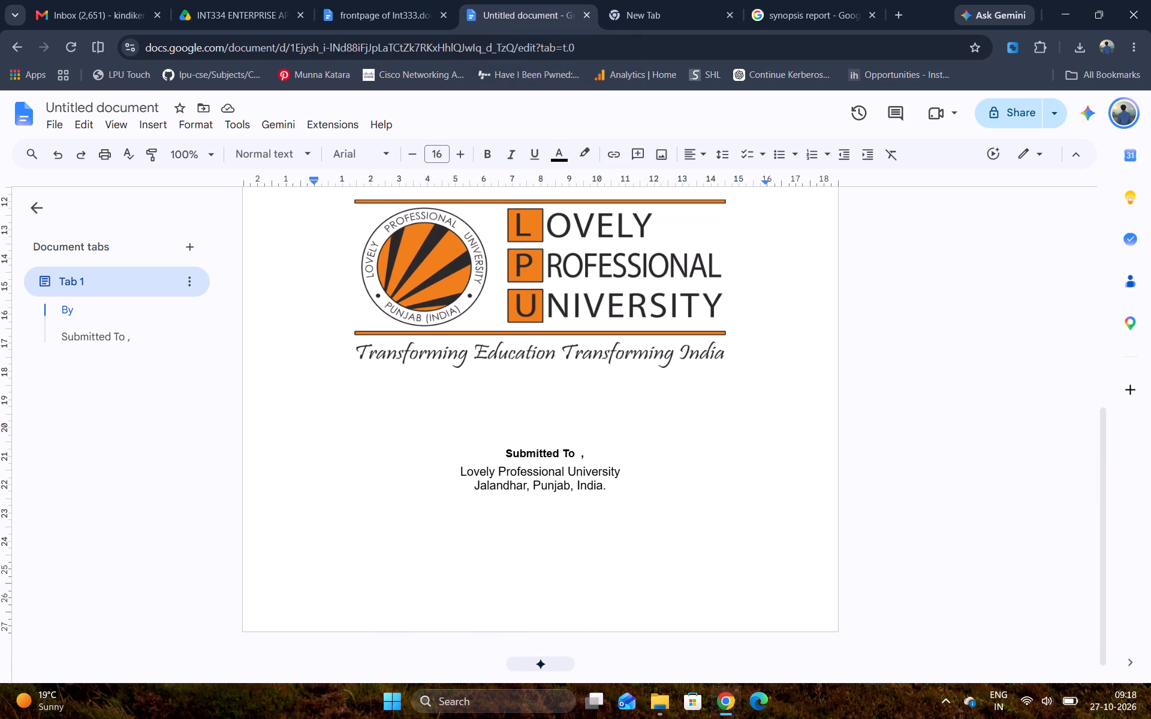
pyautogui.moveTo(611, 493); pyautogui.dragTo(503, 457)
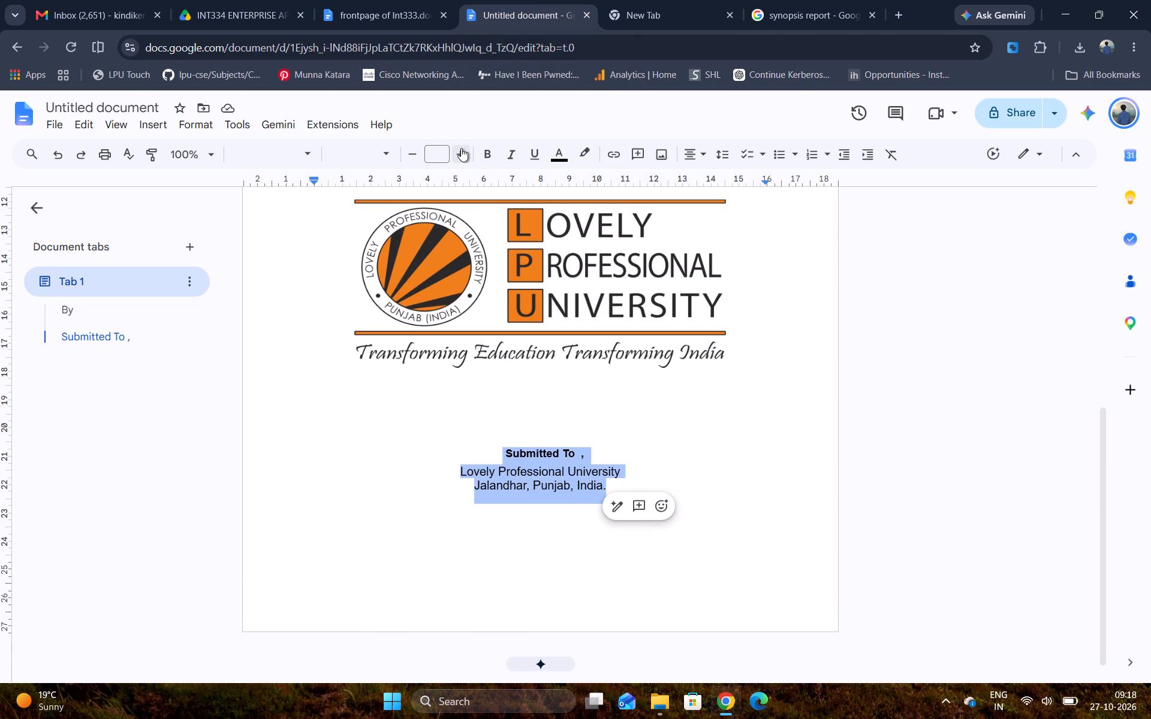
pyautogui.click(460, 149)
pyautogui.click(460, 149)
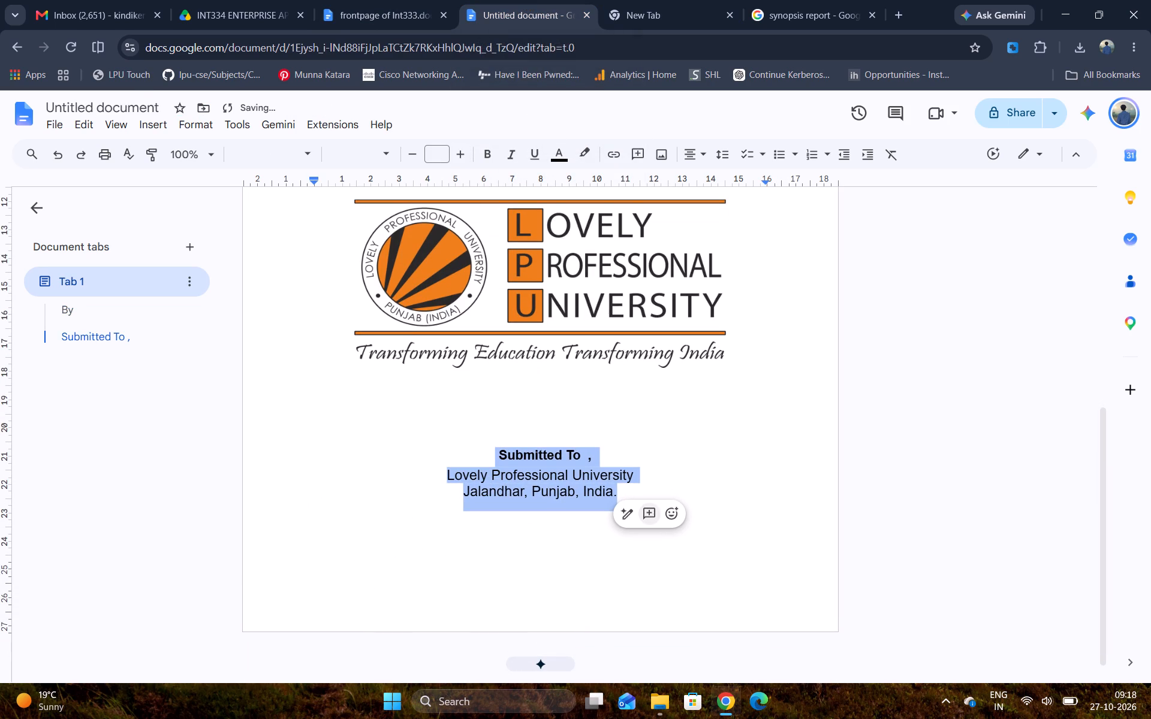
pyautogui.click(566, 404)
# Return to the frontpage of Int333 document and place the text cursor after the Title:- label.
pyautogui.scroll(2, 566, 404)
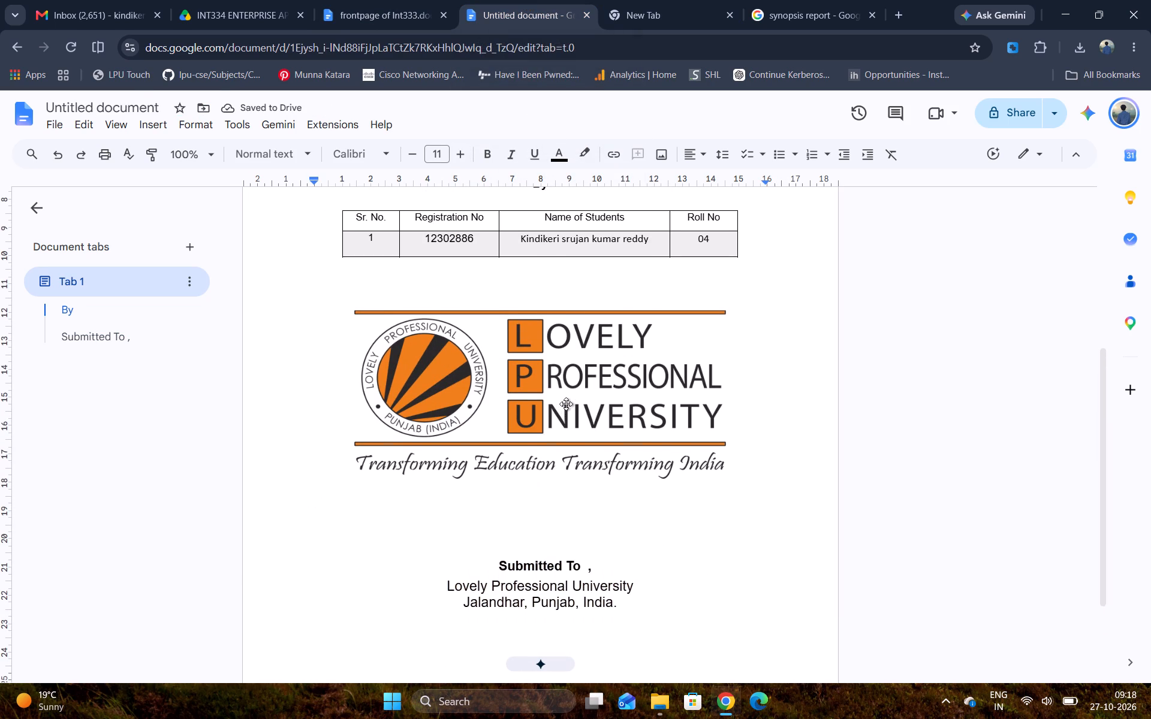
pyautogui.scroll(6, 565, 434)
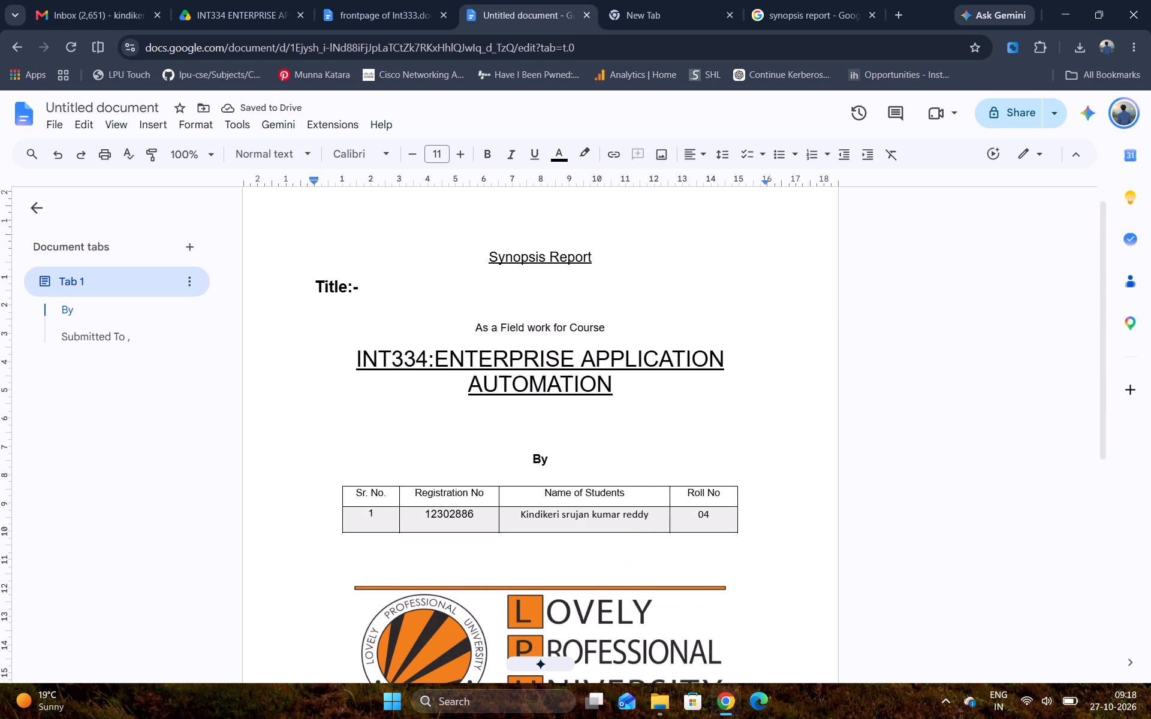
pyautogui.click(387, 311)
pyautogui.click(376, 0)
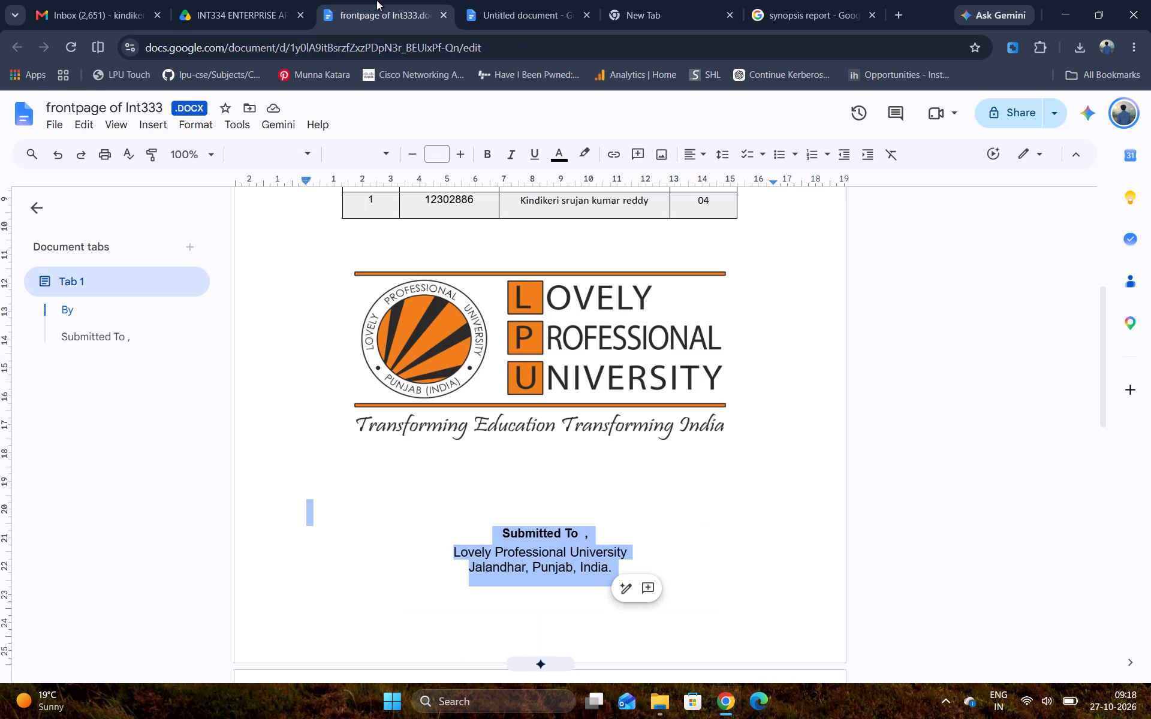
pyautogui.click(451, 471)
pyautogui.scroll(5, 451, 471)
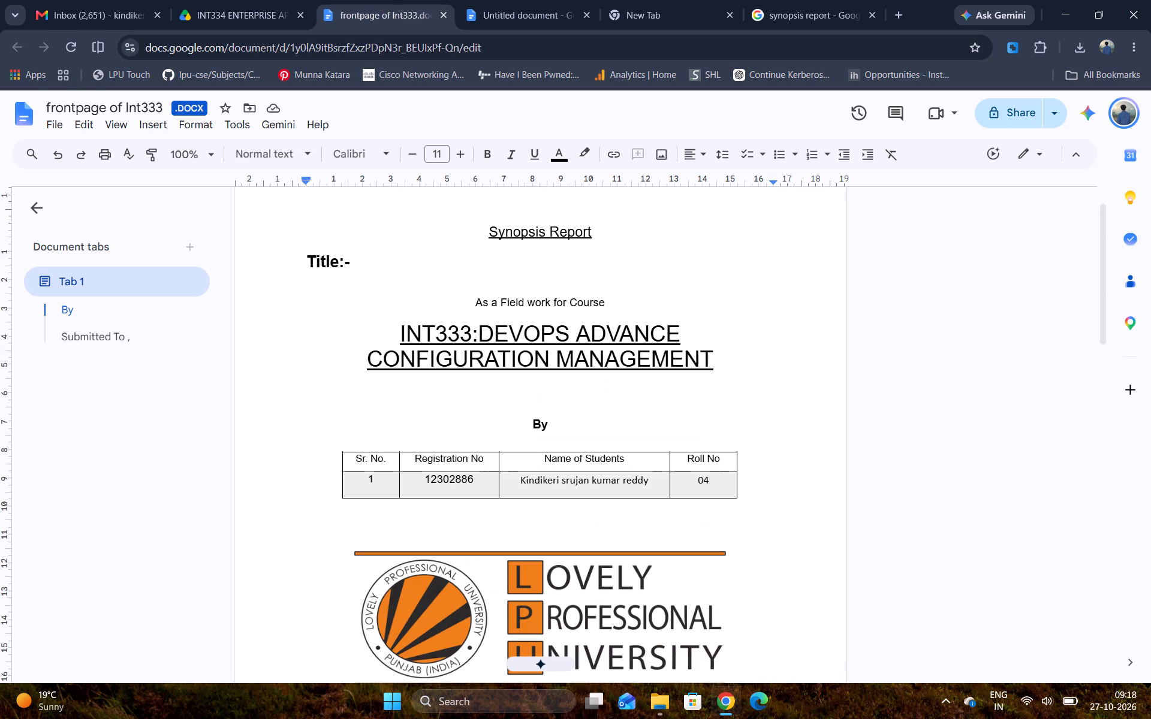
pyautogui.click(374, 319)
pyautogui.click(358, 291)
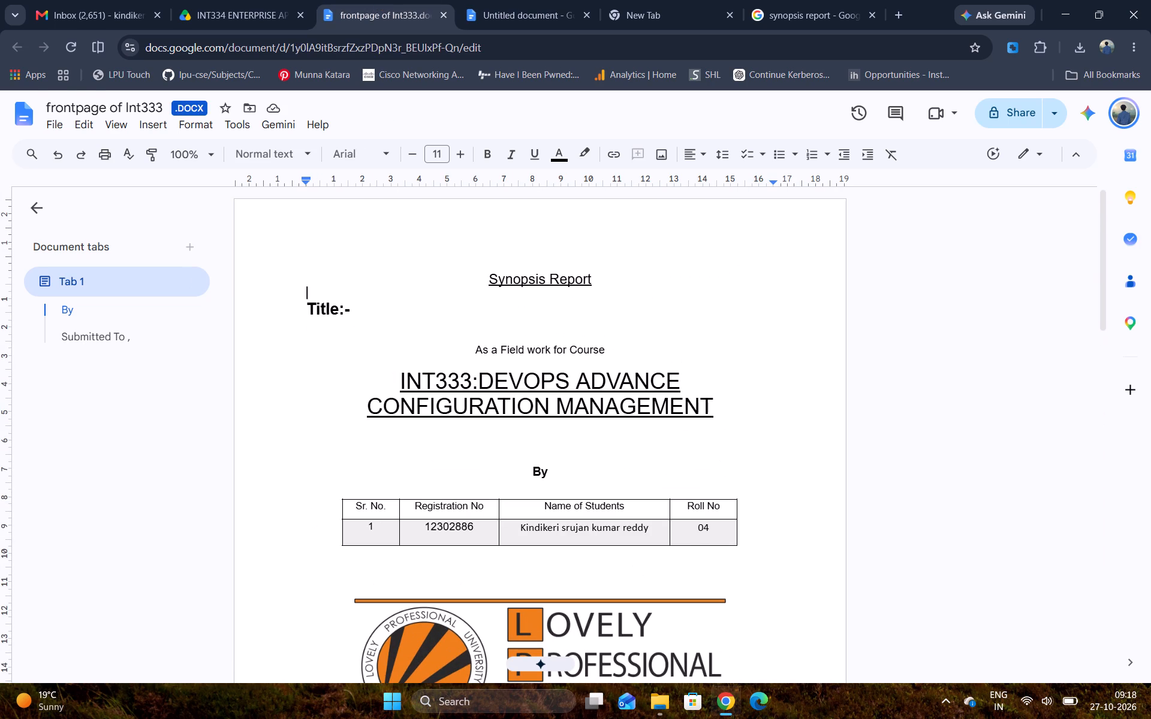
pyautogui.click(355, 304)
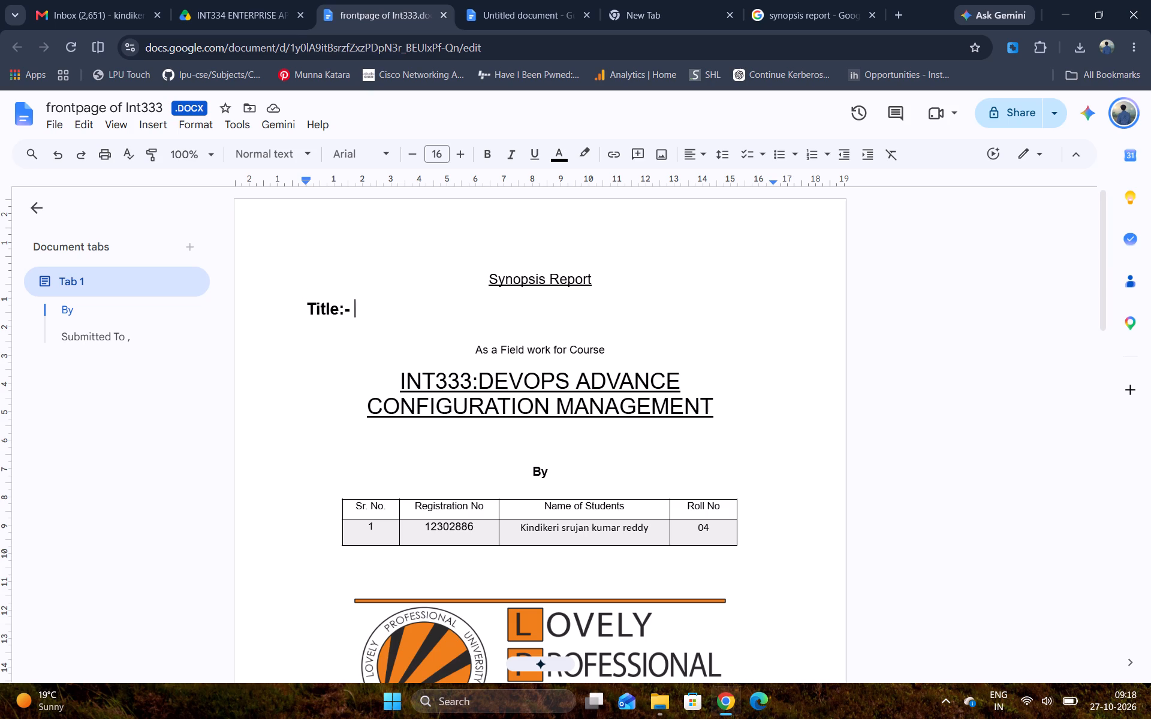
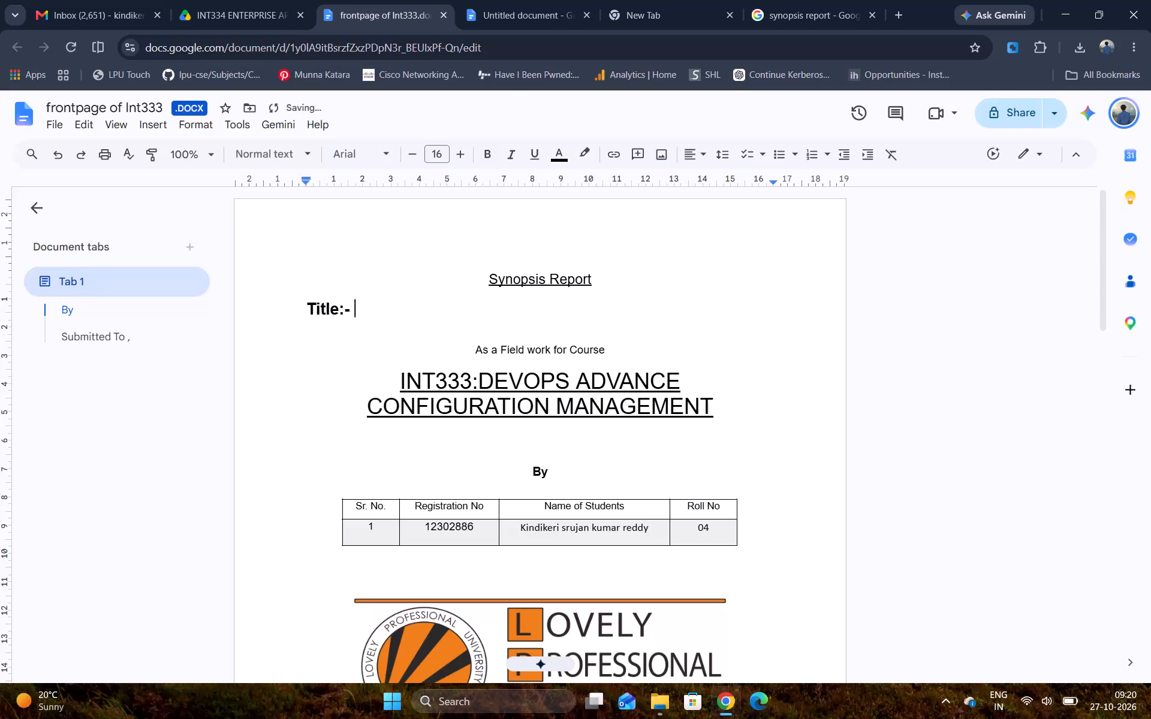
# Enter "Intelligent Self-Healing Infrastructure Automation and Reliability Management Platform" as the title after the Title:- label in the INT333 document.
pyautogui.write('In')
pyautogui.press('r')
pyautogui.press('BackSpace')
pyautogui.press('t')
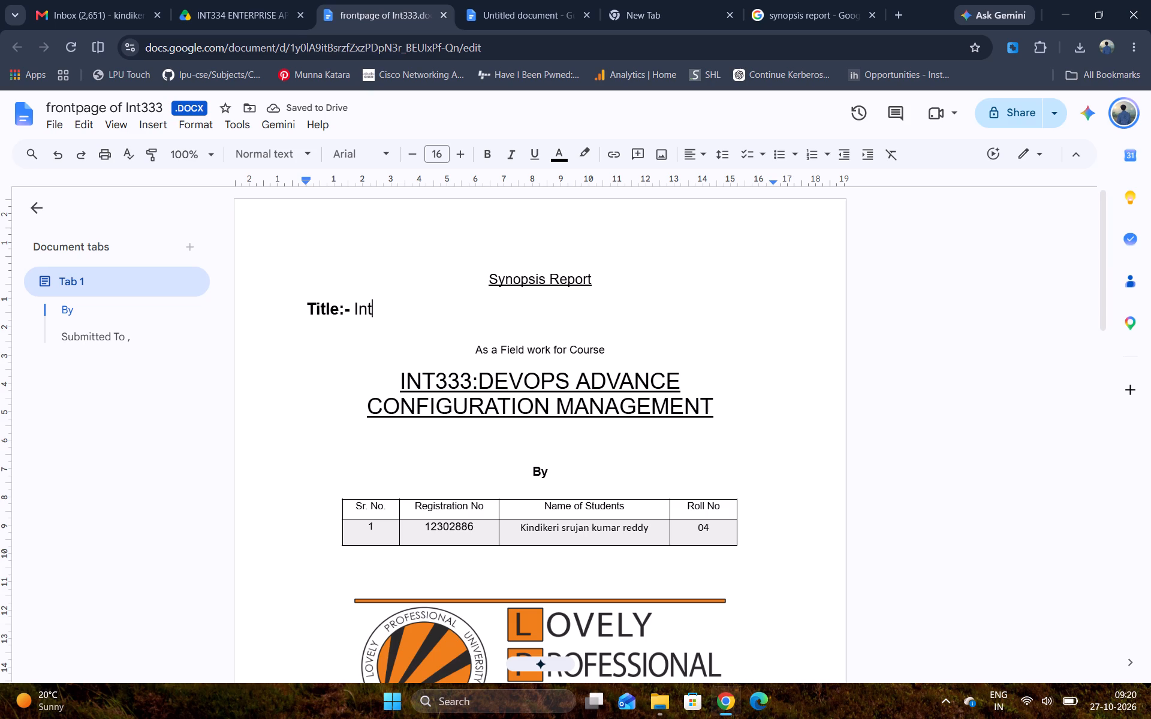
pyautogui.write('ell')
pyautogui.write('ig')
pyautogui.write('ent')
pyautogui.press('space')
pyautogui.write('Self-')
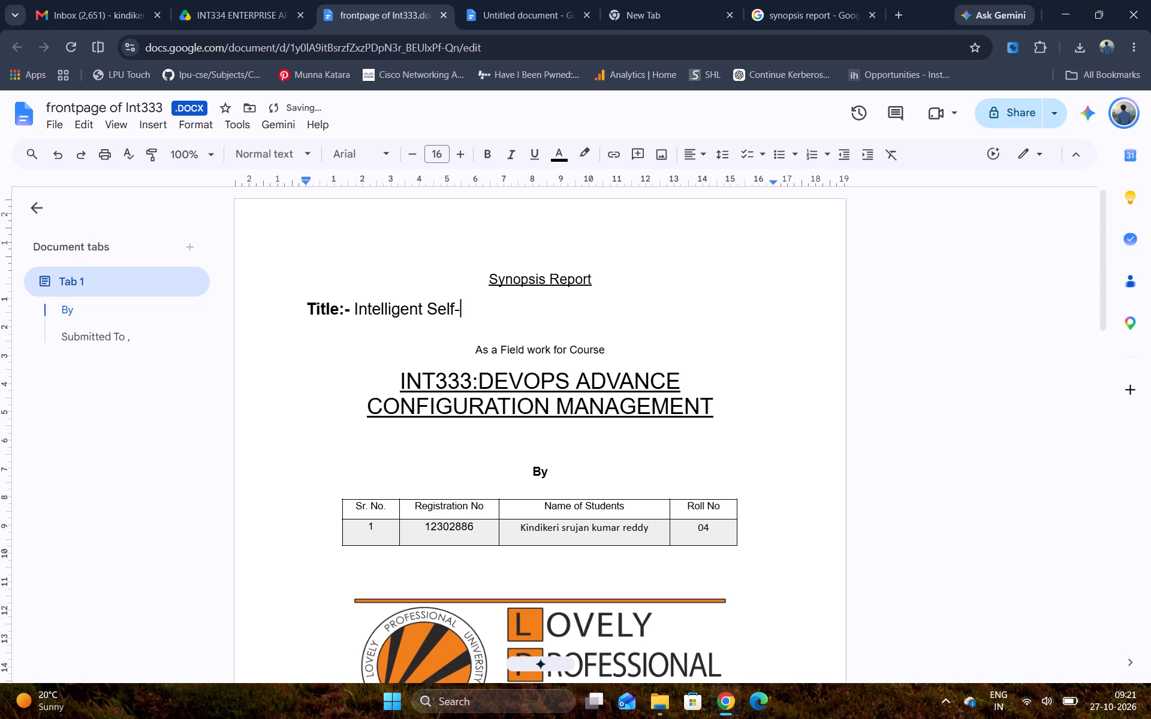
pyautogui.write('He')
pyautogui.write('aling')
pyautogui.press('space')
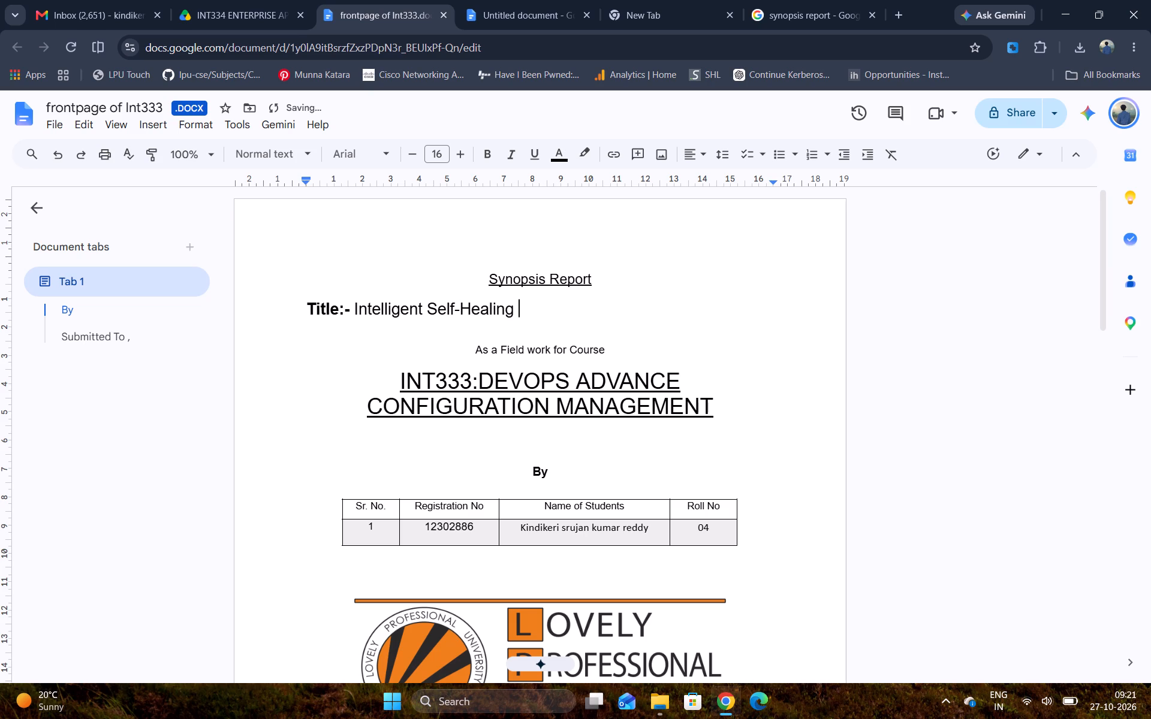
pyautogui.hotkey('shift', 'i')
pyautogui.write('nfr')
pyautogui.write('as')
pyautogui.write('tr')
pyautogui.write('ucture')
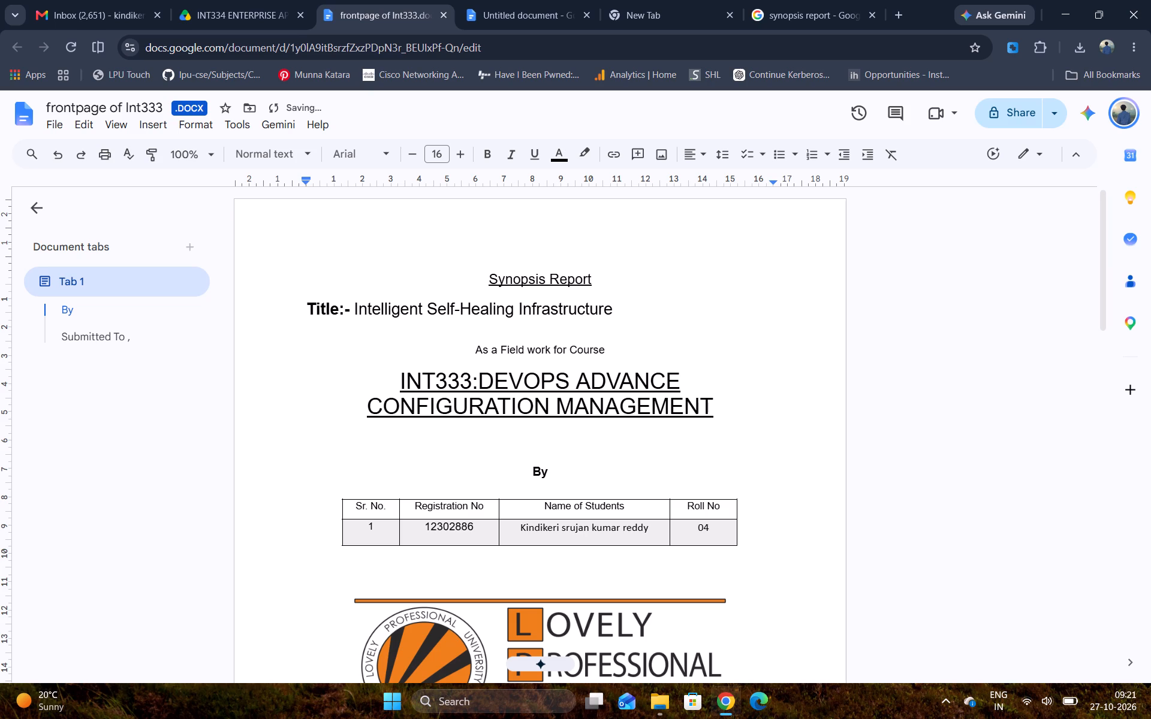
pyautogui.press('space')
pyautogui.hotkey('shift', 'a')
pyautogui.write('utom')
pyautogui.write('ation')
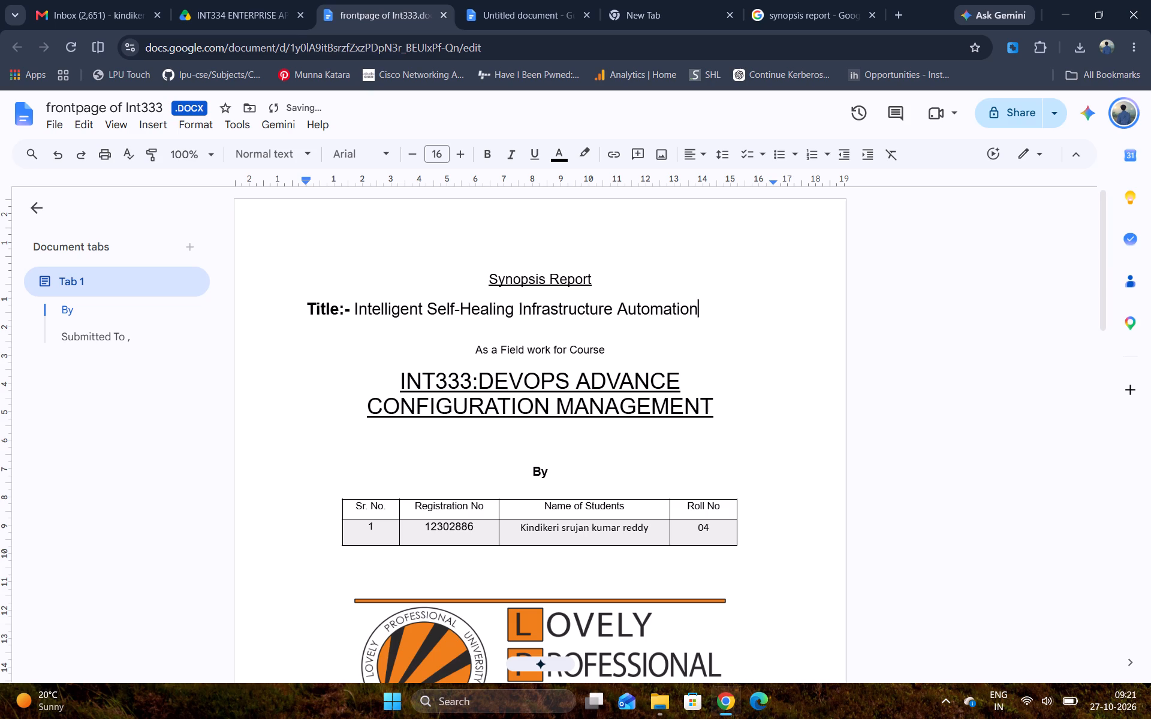
pyautogui.press('space')
pyautogui.write('and')
pyautogui.press('space')
pyautogui.write('Re')
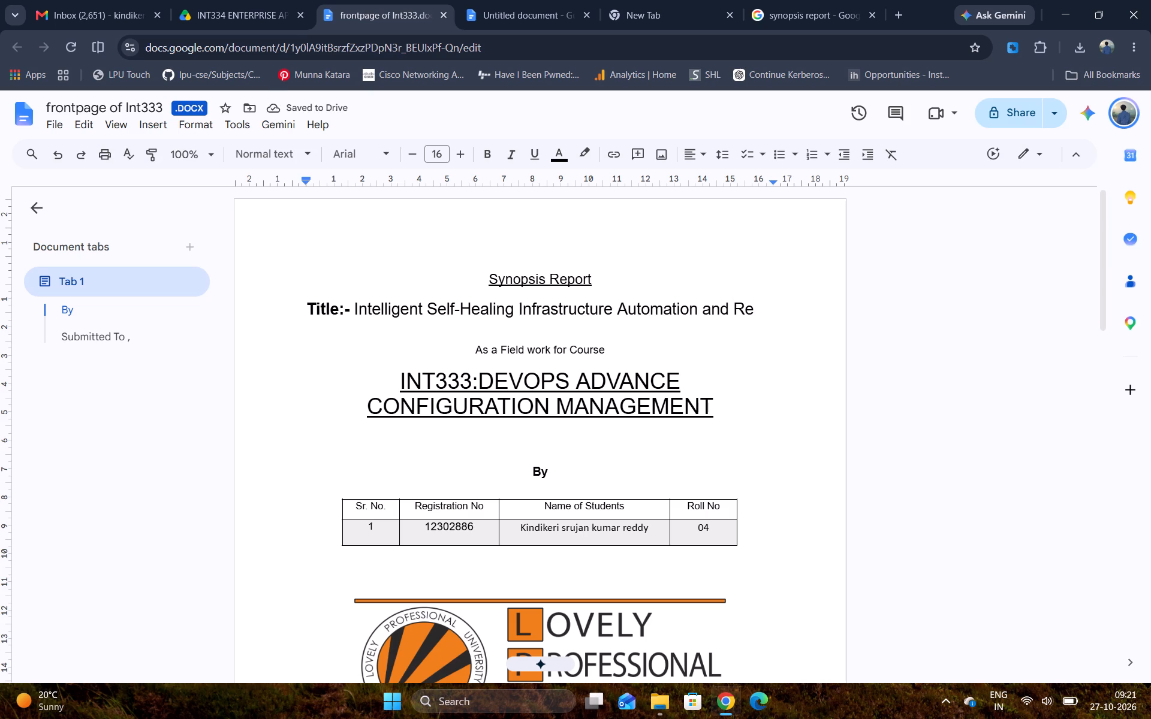
pyautogui.press('l')
pyautogui.write('ia')
pyautogui.press('b')
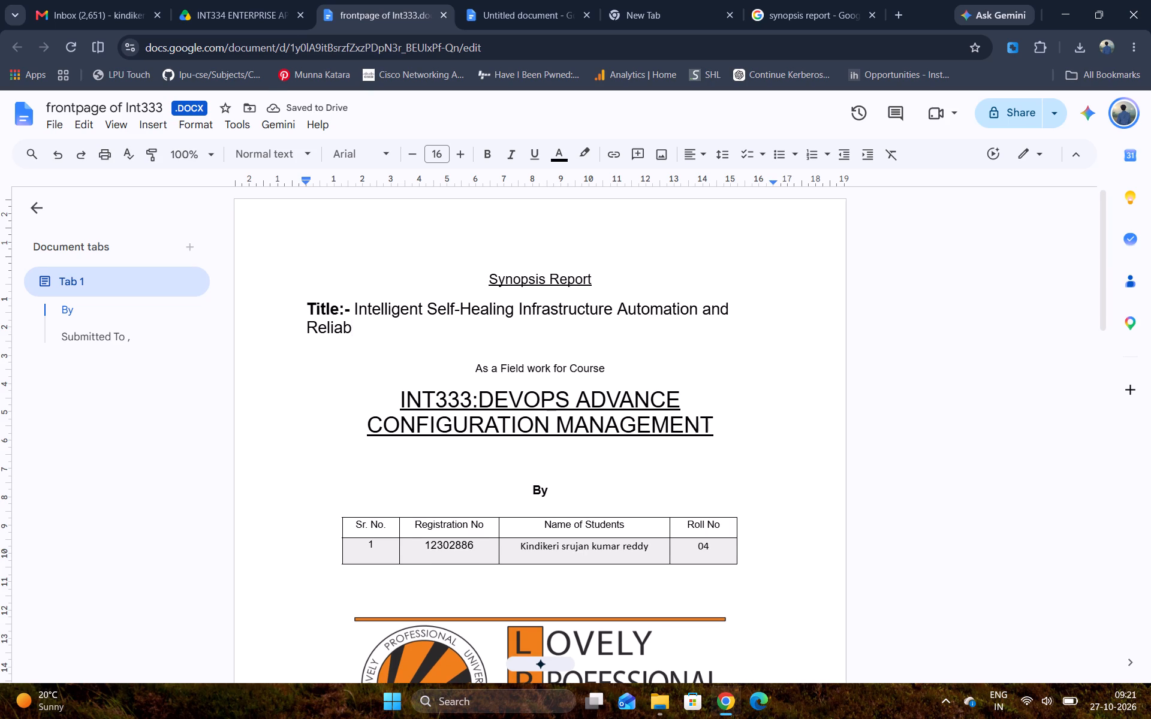
pyautogui.write('ility')
pyautogui.press('space')
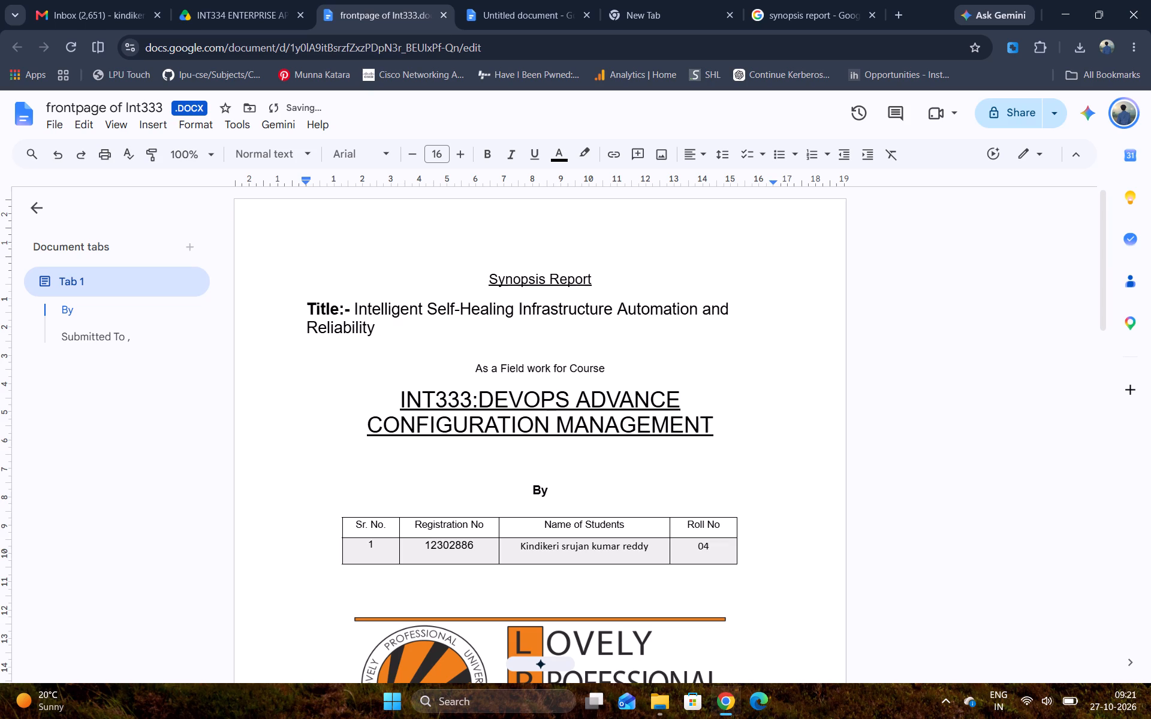
pyautogui.hotkey('shift', 'm')
pyautogui.write('ana')
pyautogui.write('gement')
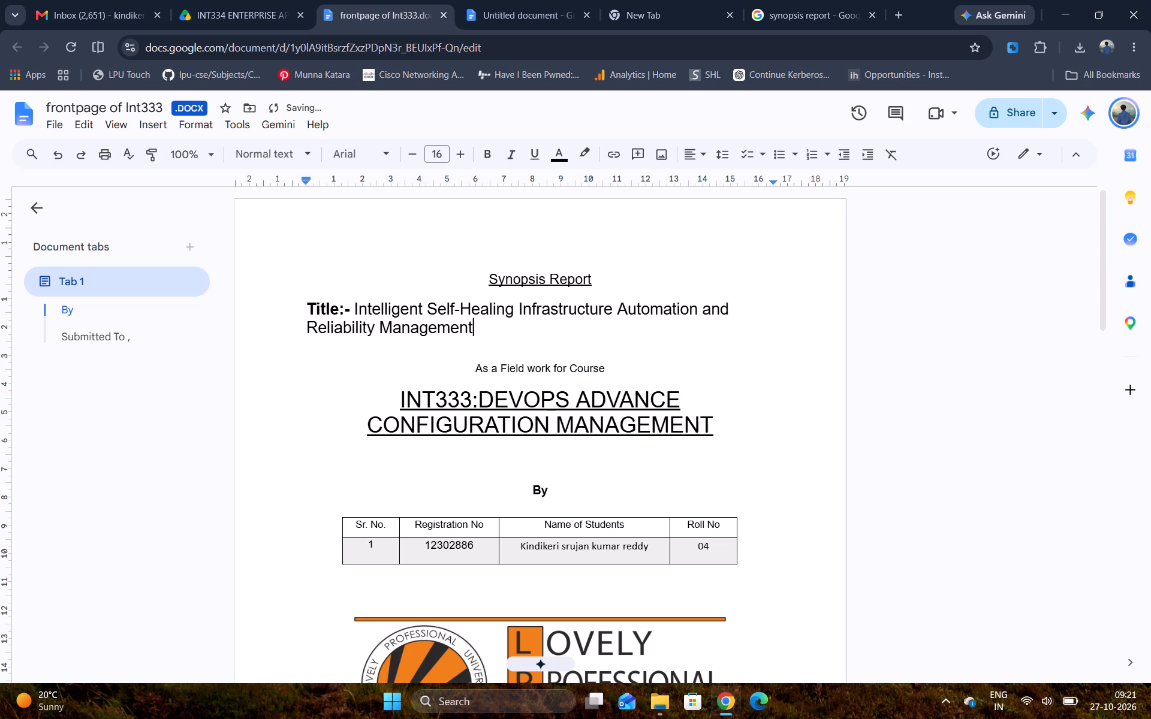
pyautogui.press('space')
pyautogui.hotkey('shift', 'p')
pyautogui.write('lat')
pyautogui.write('form')
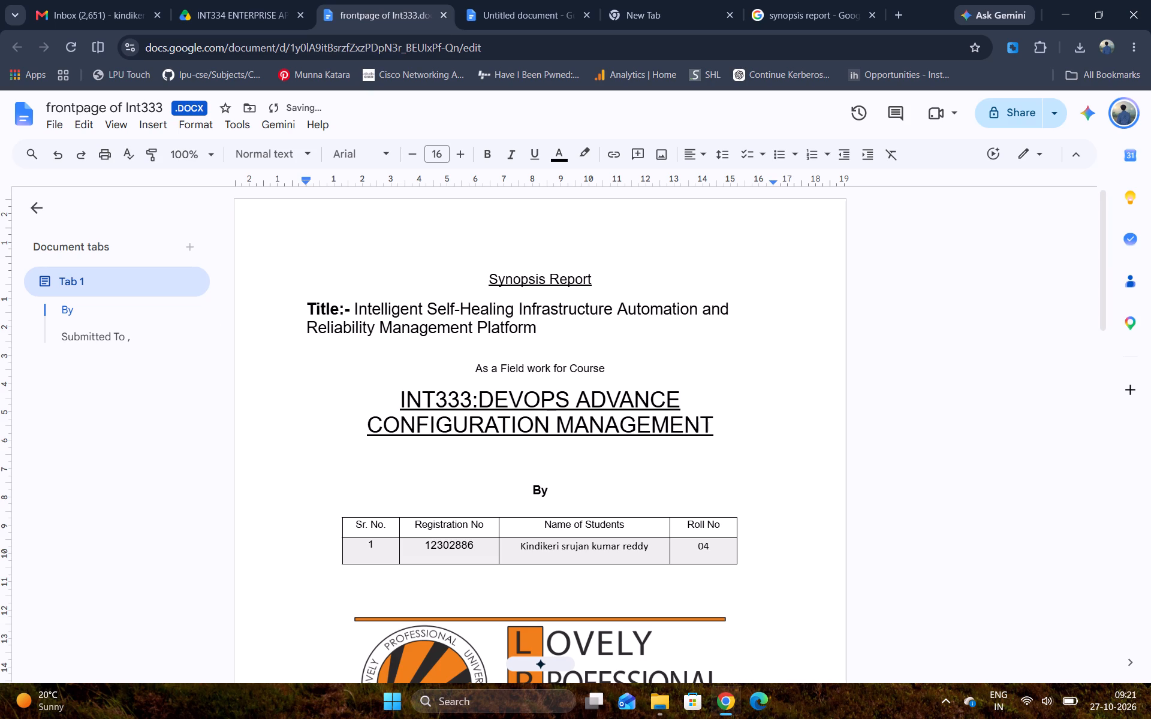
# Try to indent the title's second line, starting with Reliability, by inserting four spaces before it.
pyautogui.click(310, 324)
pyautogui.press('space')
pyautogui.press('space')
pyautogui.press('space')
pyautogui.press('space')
# Center-align the whole two-line Title paragraph in the INT333 document.
pyautogui.moveTo(288, 309); pyautogui.dragTo(527, 330)
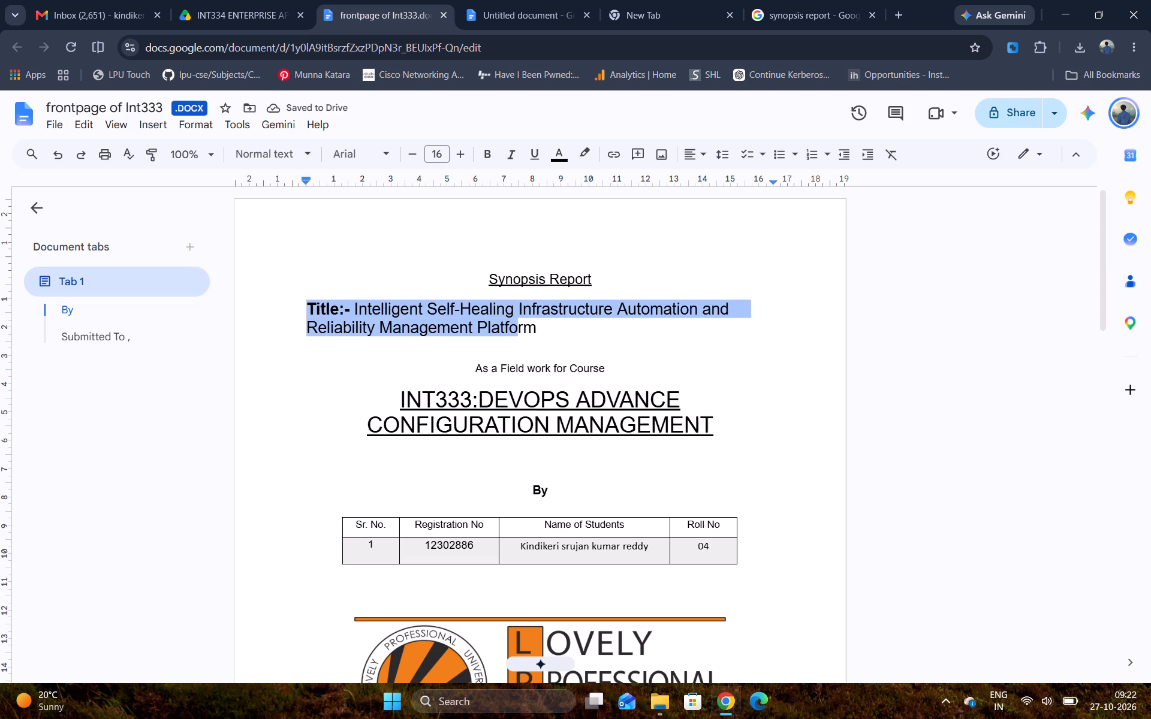
pyautogui.moveTo(527, 330); pyautogui.dragTo(539, 331)
pyautogui.click(689, 154)
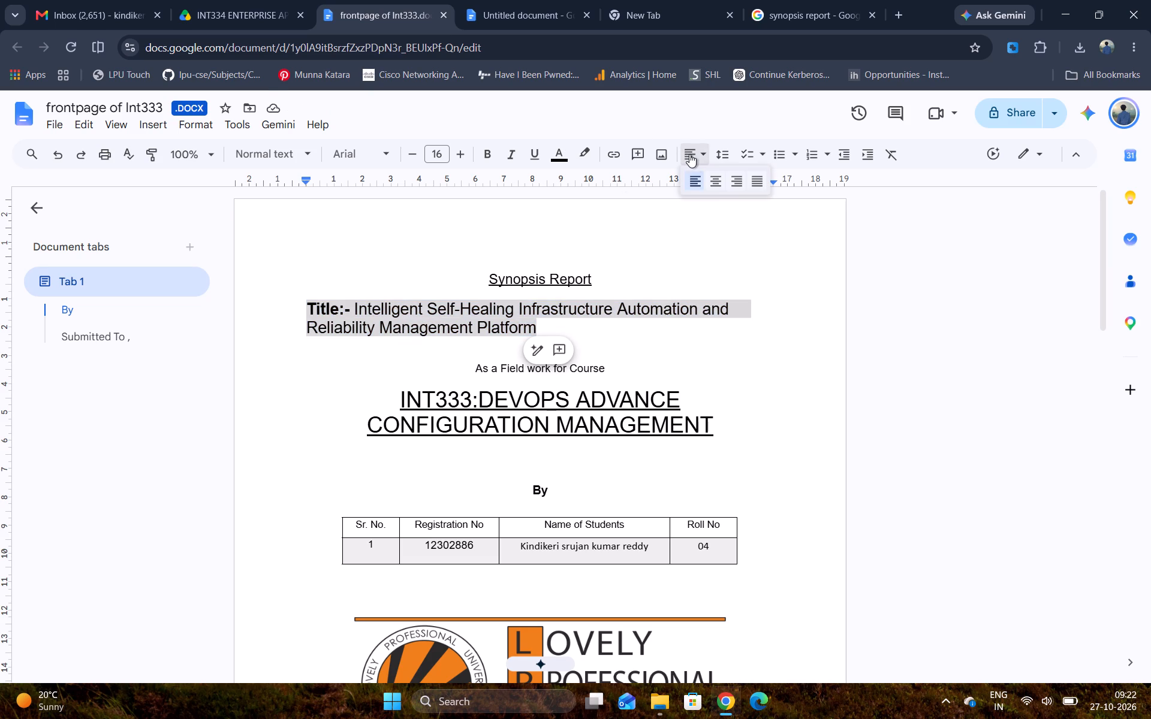
pyautogui.click(713, 185)
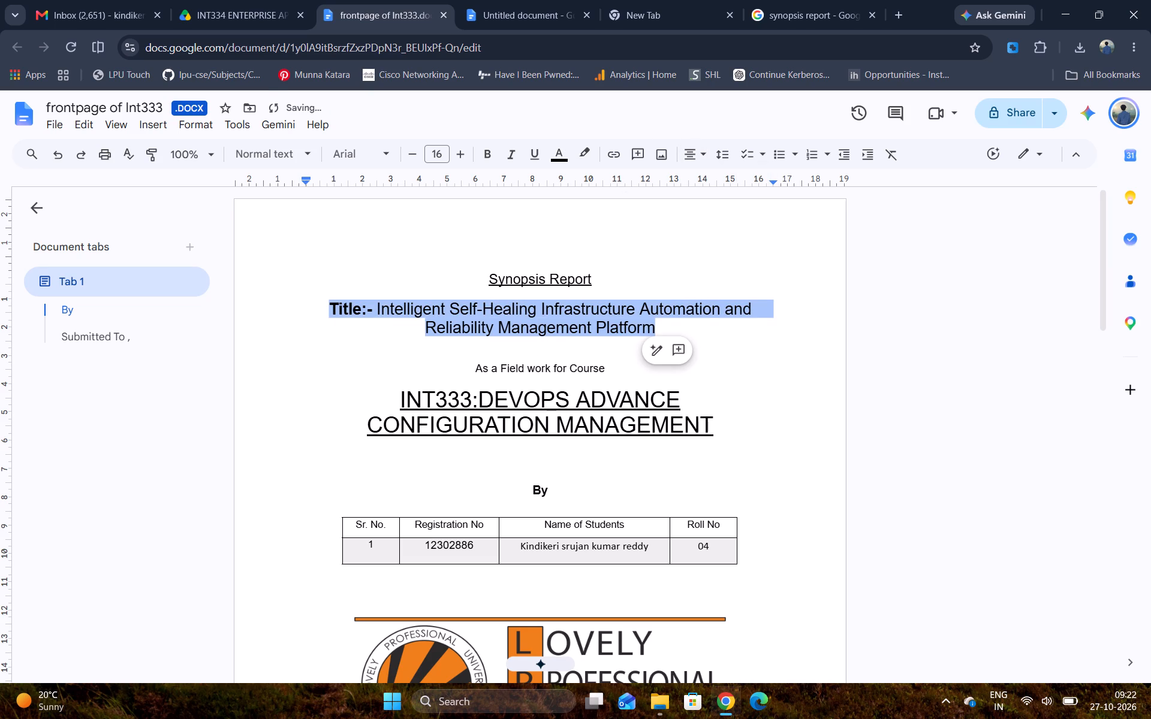
pyautogui.click(594, 278)
# Remove the leading space before Submitted To and one blank line above it to pull the Jalandhar line onto the first page.
pyautogui.scroll(-2, 606, 322)
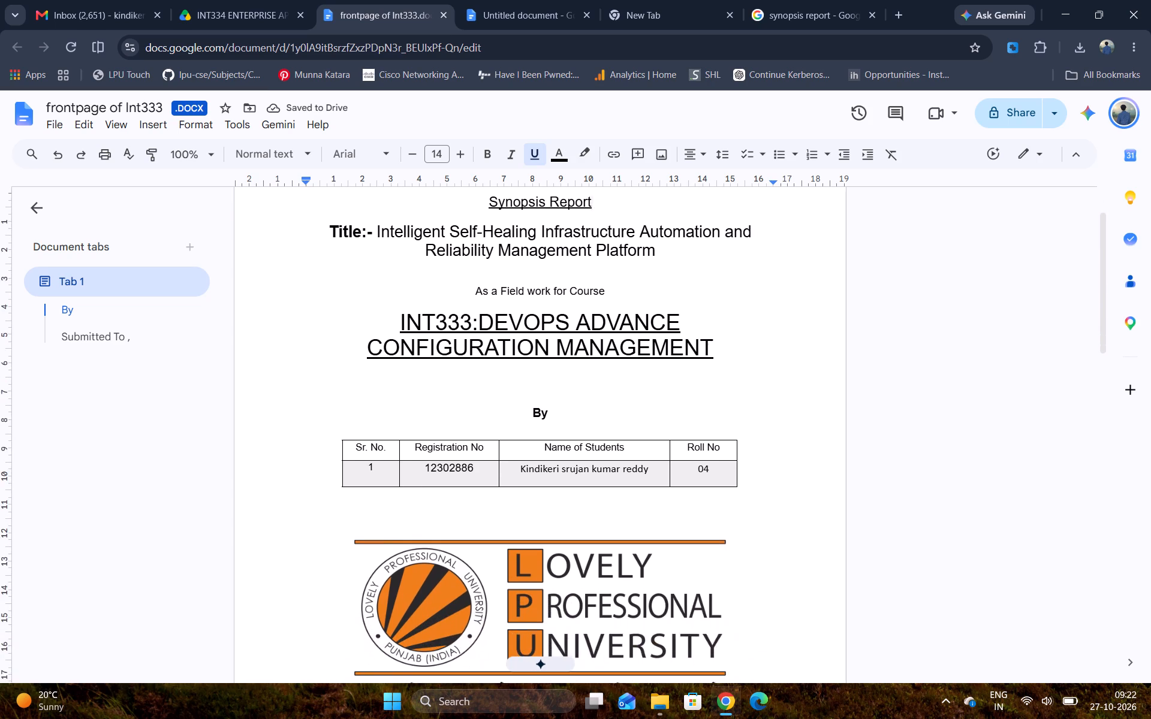
pyautogui.scroll(1, 606, 322)
pyautogui.scroll(-3, 606, 322)
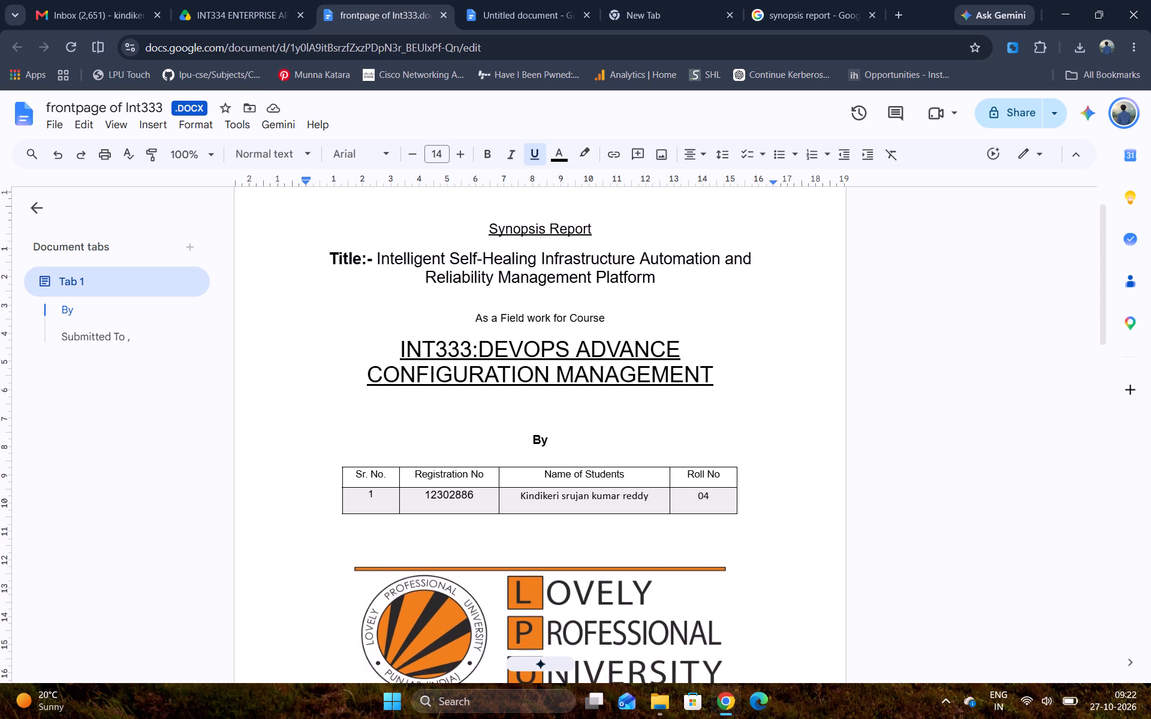
pyautogui.scroll(-4, 606, 322)
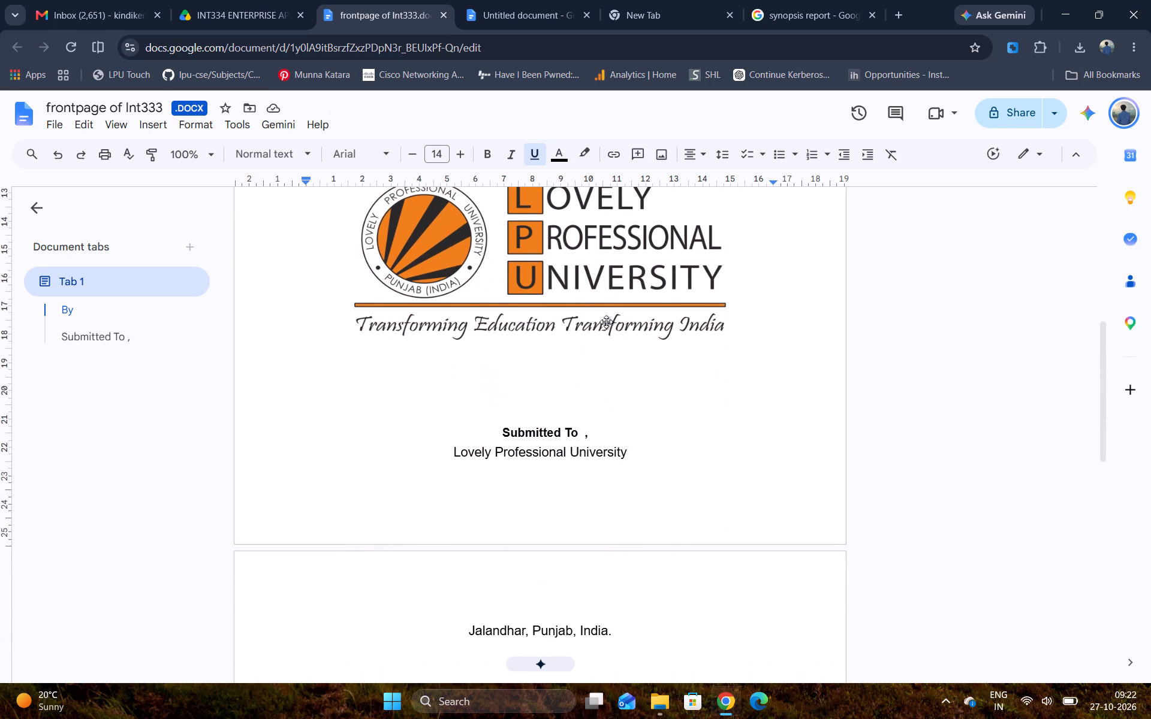
pyautogui.scroll(-1, 606, 322)
pyautogui.click(503, 392)
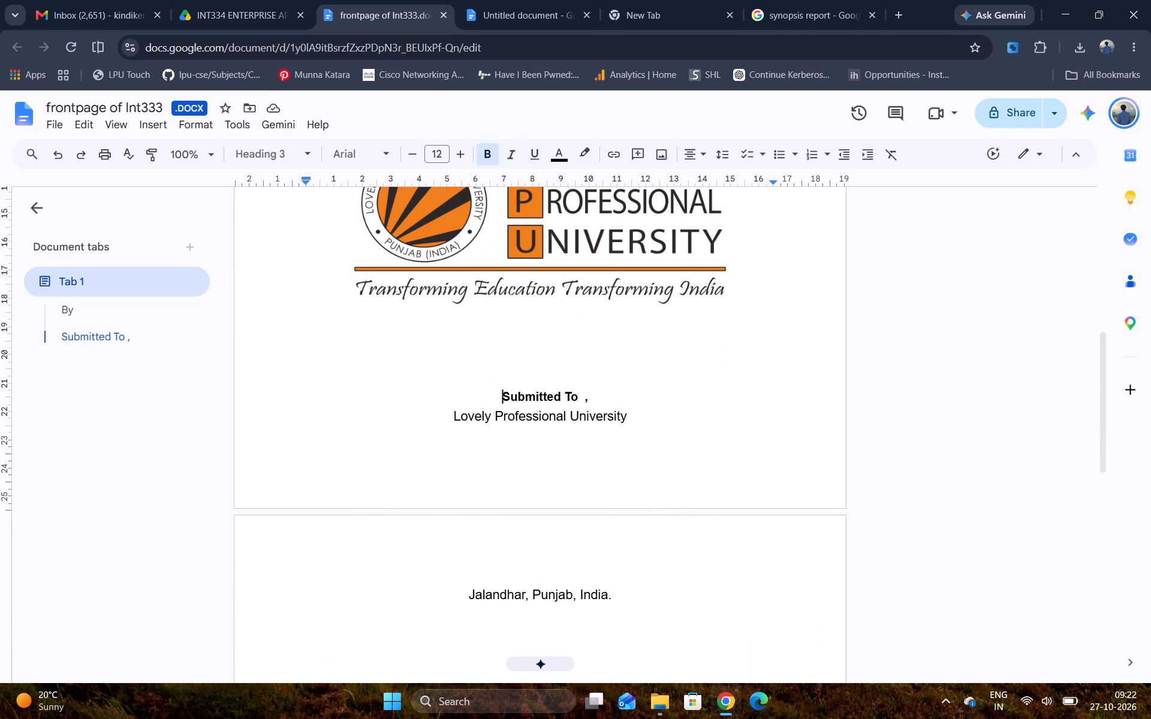
pyautogui.press('BackSpace')
pyautogui.press('BackSpace')
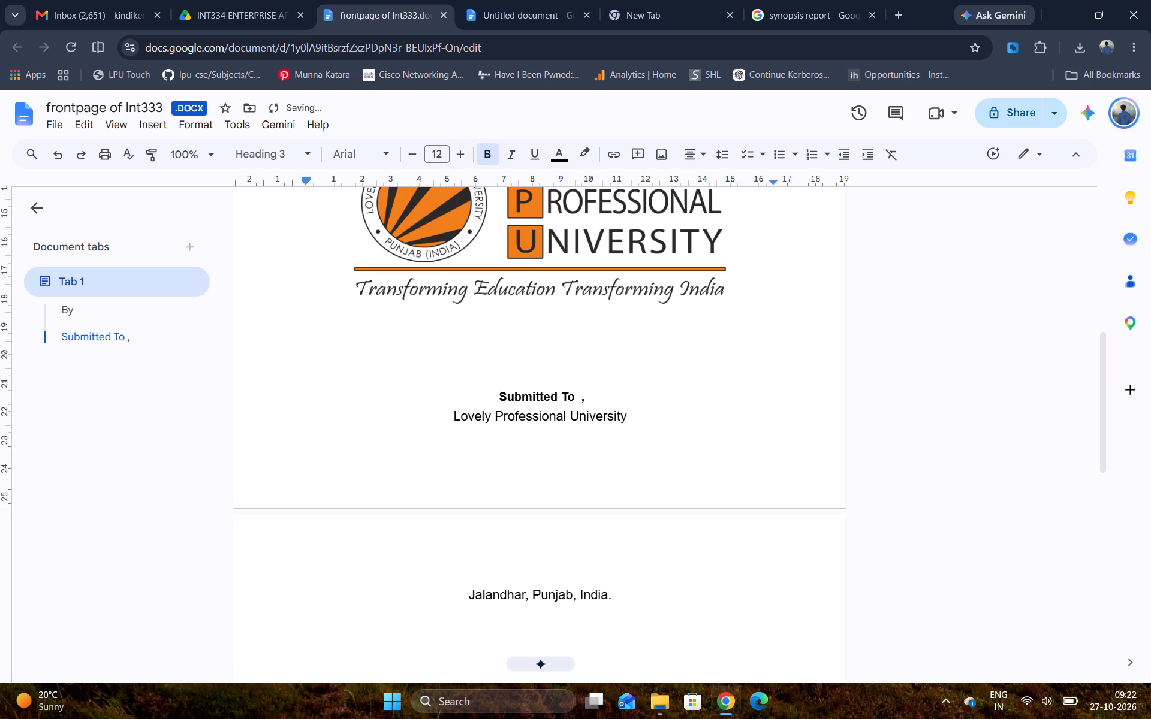
pyautogui.press('Up')
pyautogui.press('BackSpace')
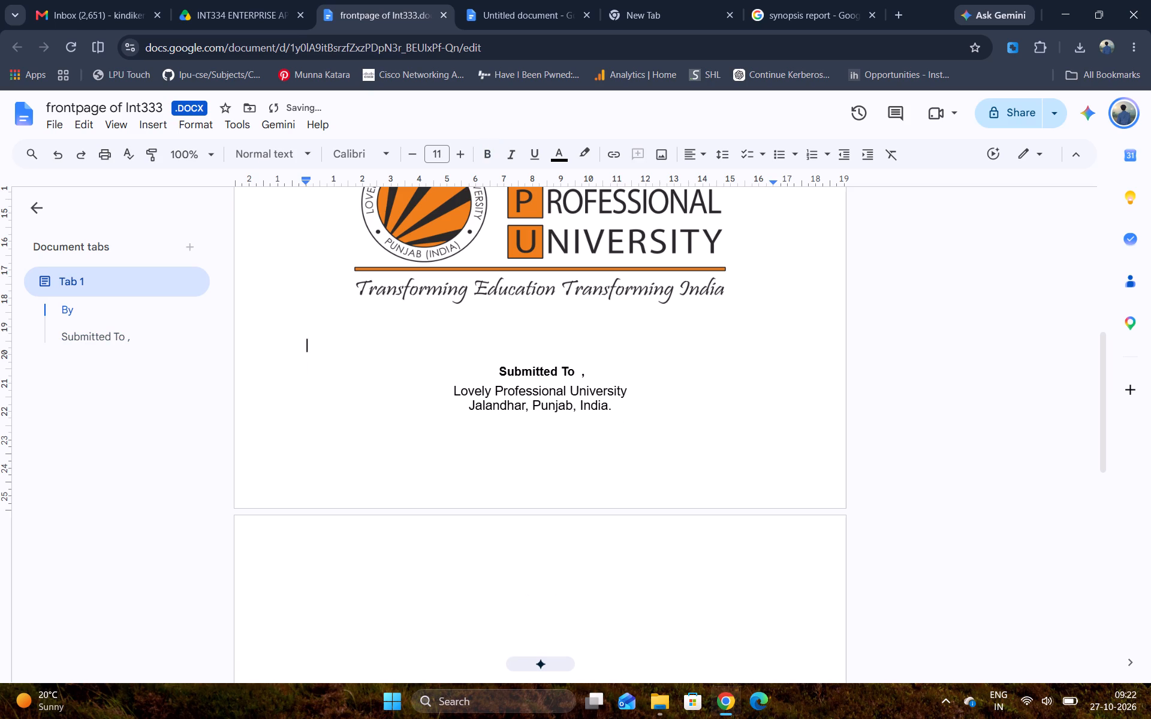
# Enter "Cloud-Native Application Deployment Monitoring and Auto-Scaling Platform" as the title after the Title:- label in the INT334 document.
pyautogui.click(501, 0)
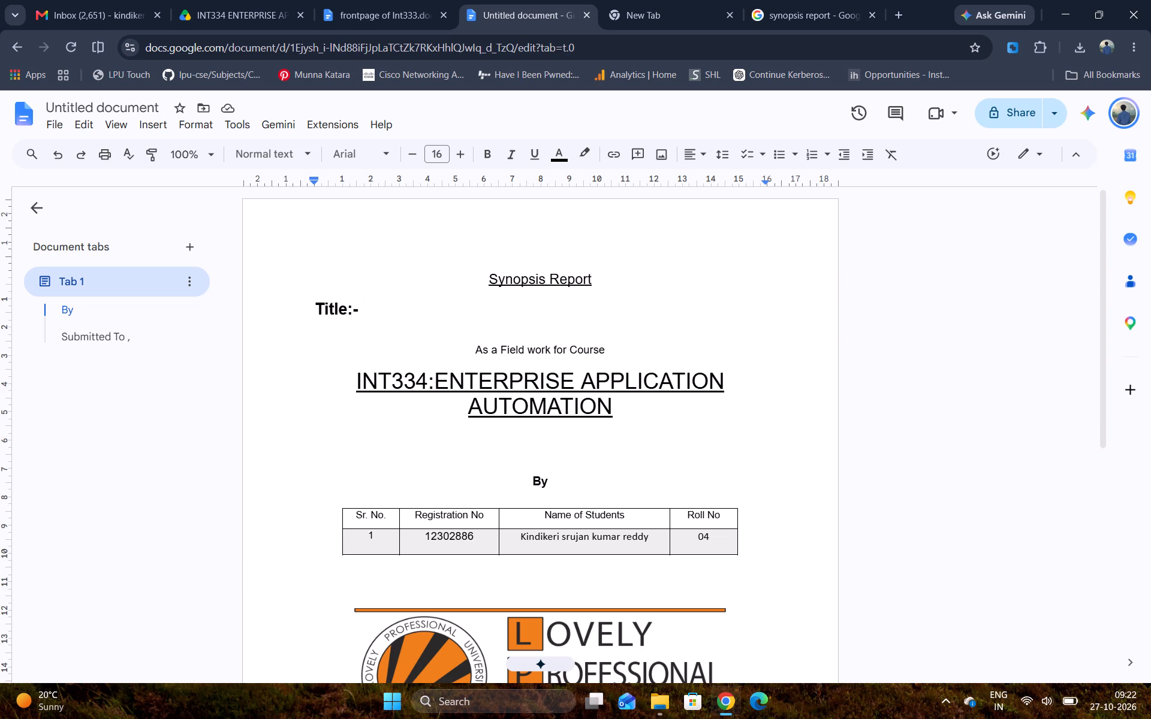
pyautogui.hotkey('shift', 'c')
pyautogui.write('loud')
pyautogui.press('-')
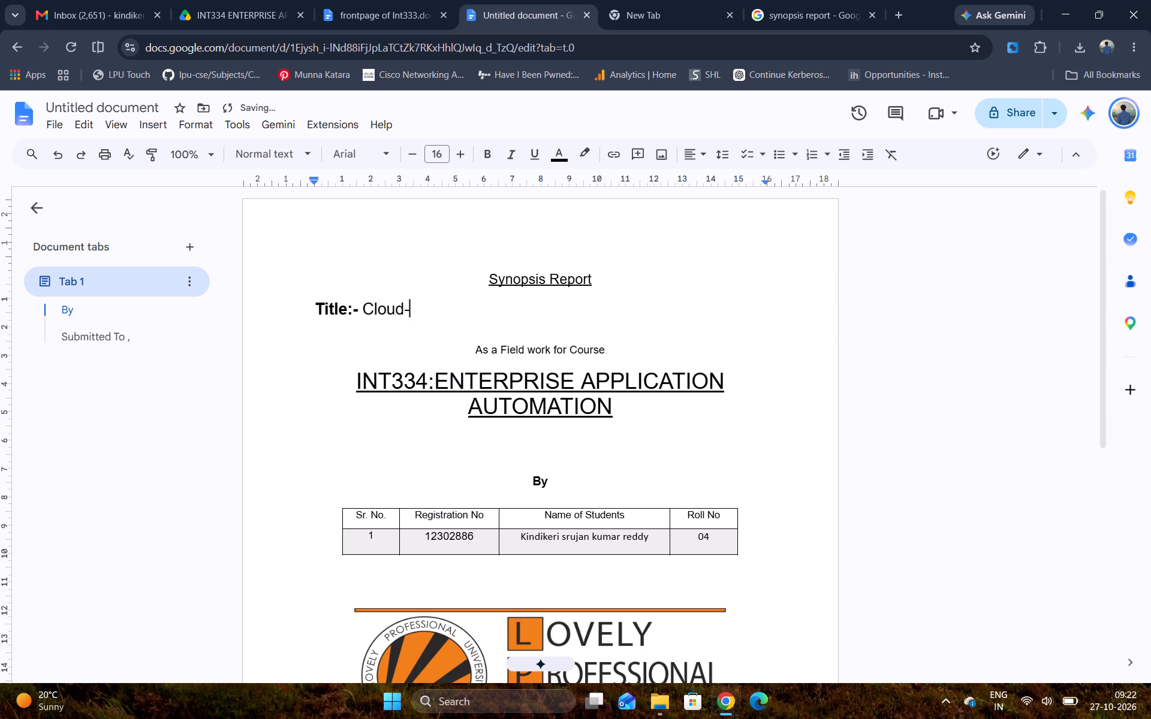
pyautogui.write('Na')
pyautogui.write('tive')
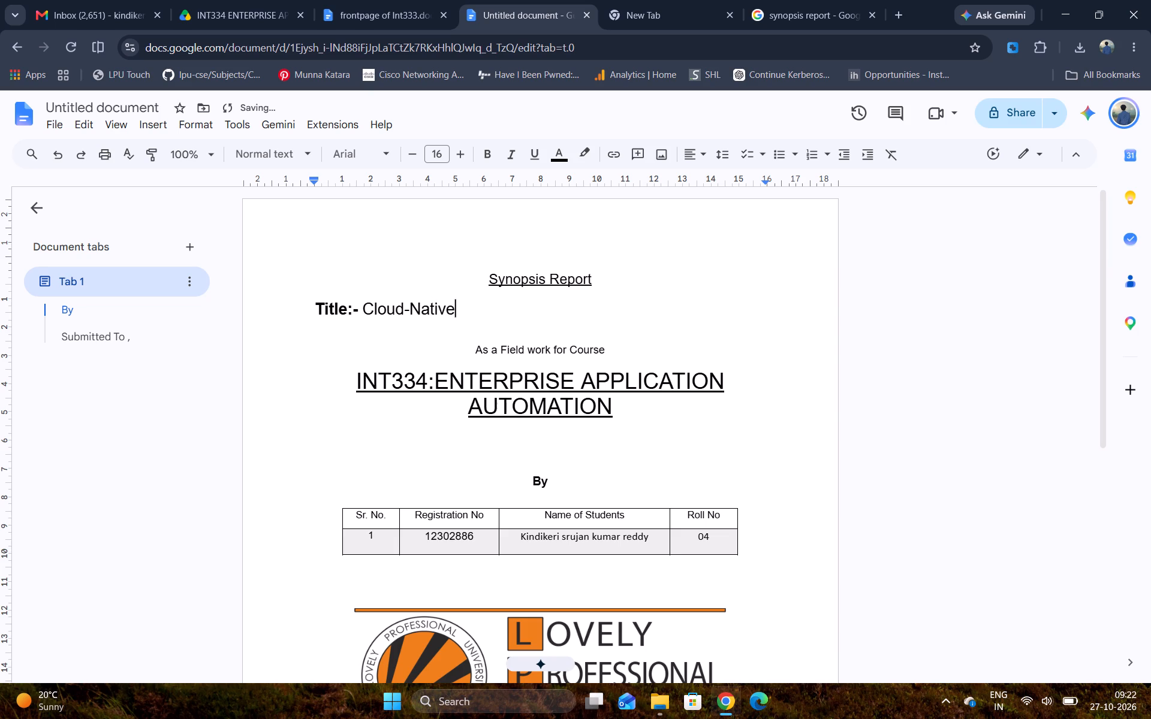
pyautogui.press('space')
pyautogui.hotkey('shift', 'a')
pyautogui.write('ppl')
pyautogui.write('ication')
pyautogui.press('space')
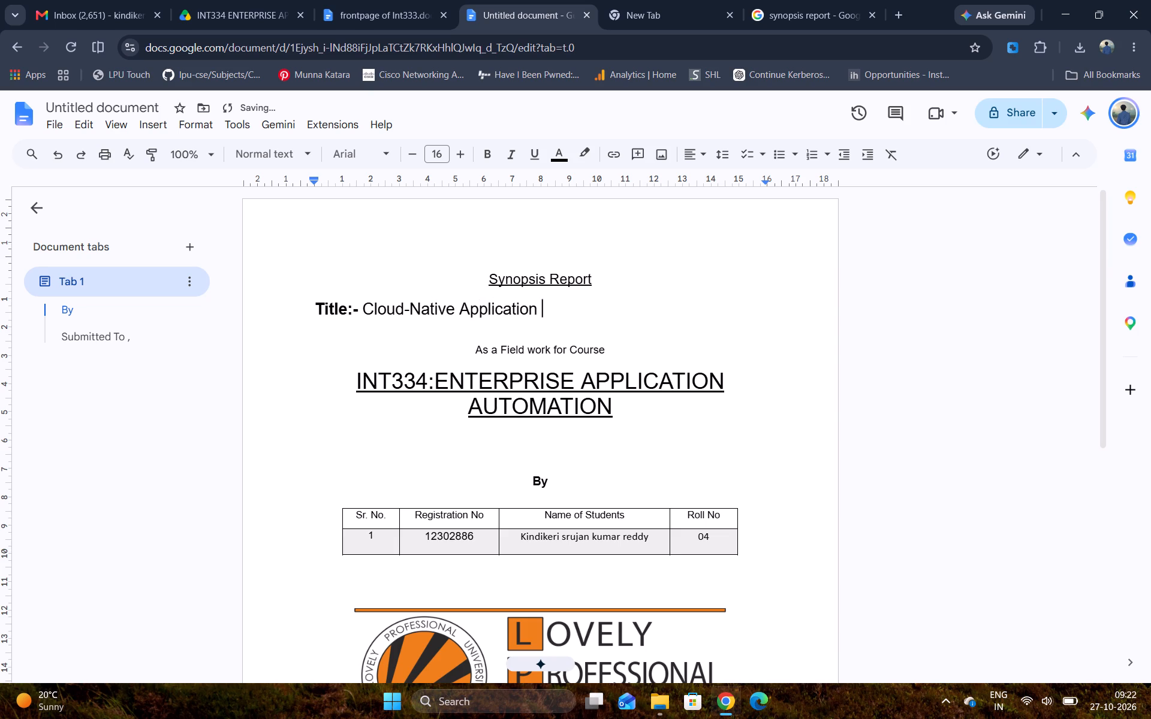
pyautogui.write('Dep')
pyautogui.write('loy')
pyautogui.write('ment')
pyautogui.press('space')
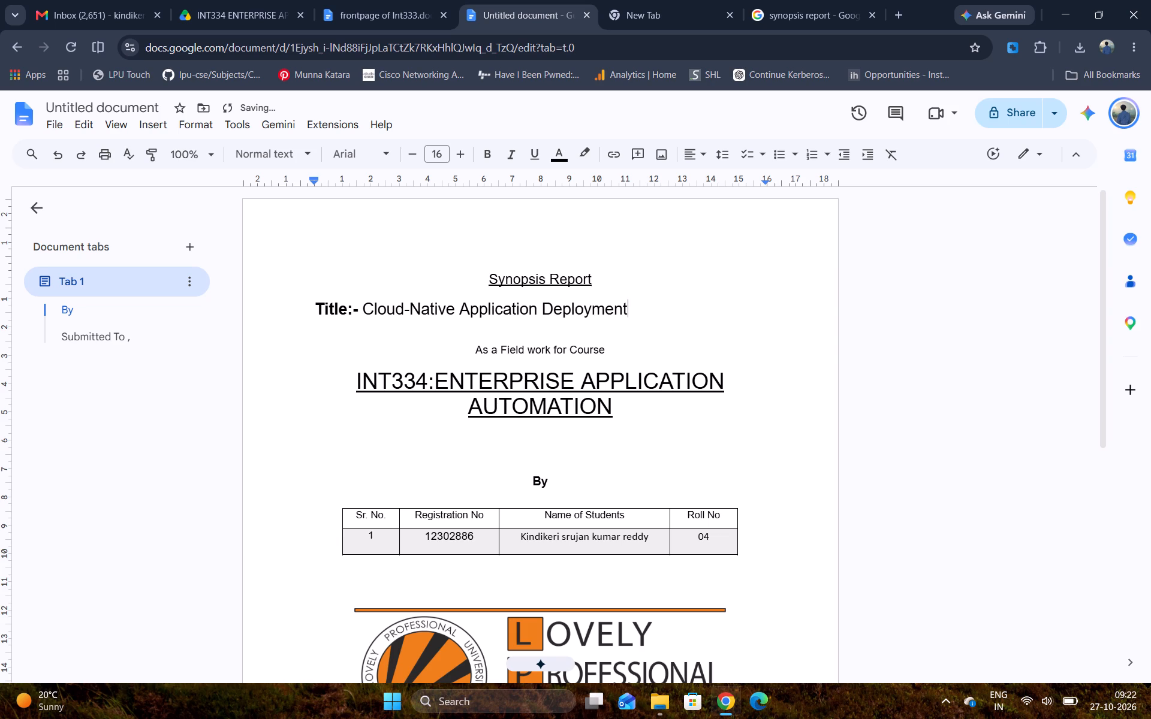
pyautogui.write('NM')
pyautogui.press('BackSpace')
pyautogui.press('BackSpace')
pyautogui.write('Mon')
pyautogui.write('iter')
pyautogui.write('ing and')
pyautogui.press('space')
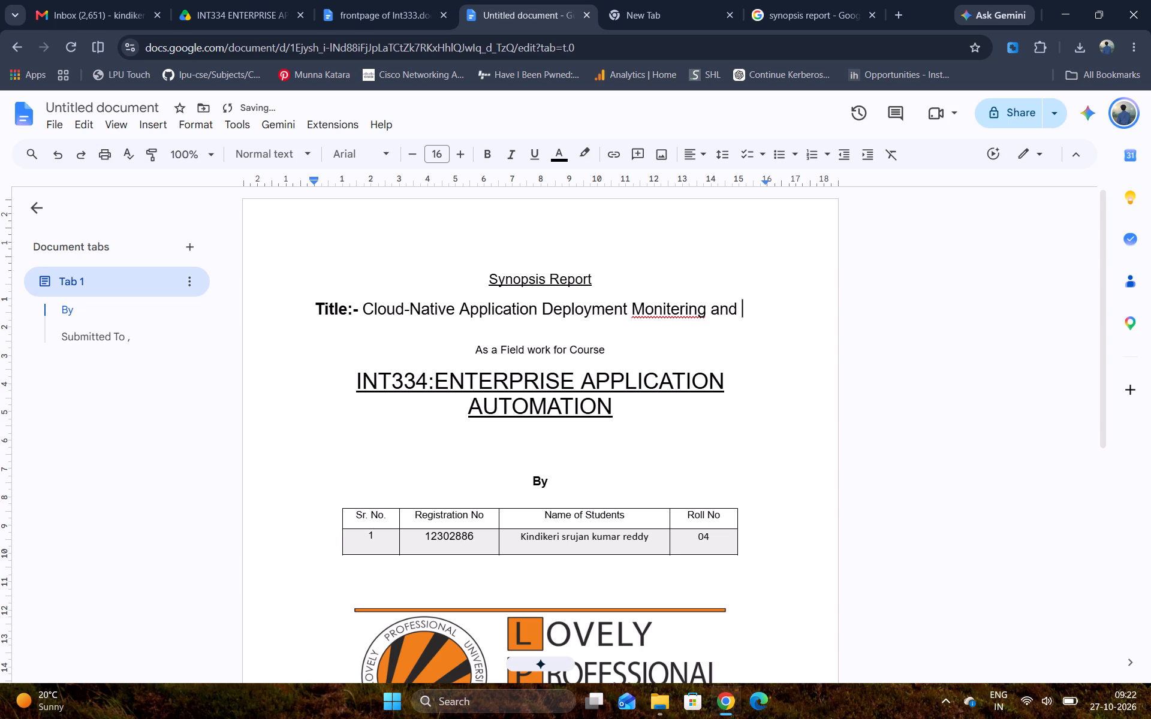
pyautogui.click(680, 315)
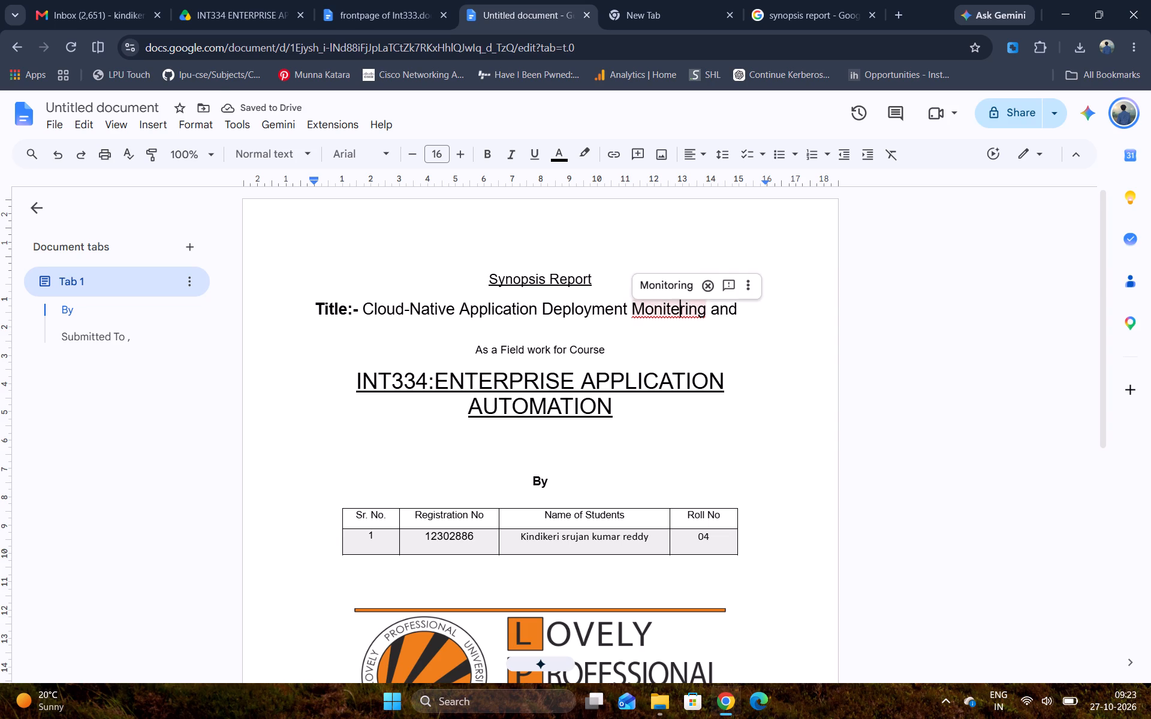
pyautogui.click(666, 286)
pyautogui.click(755, 315)
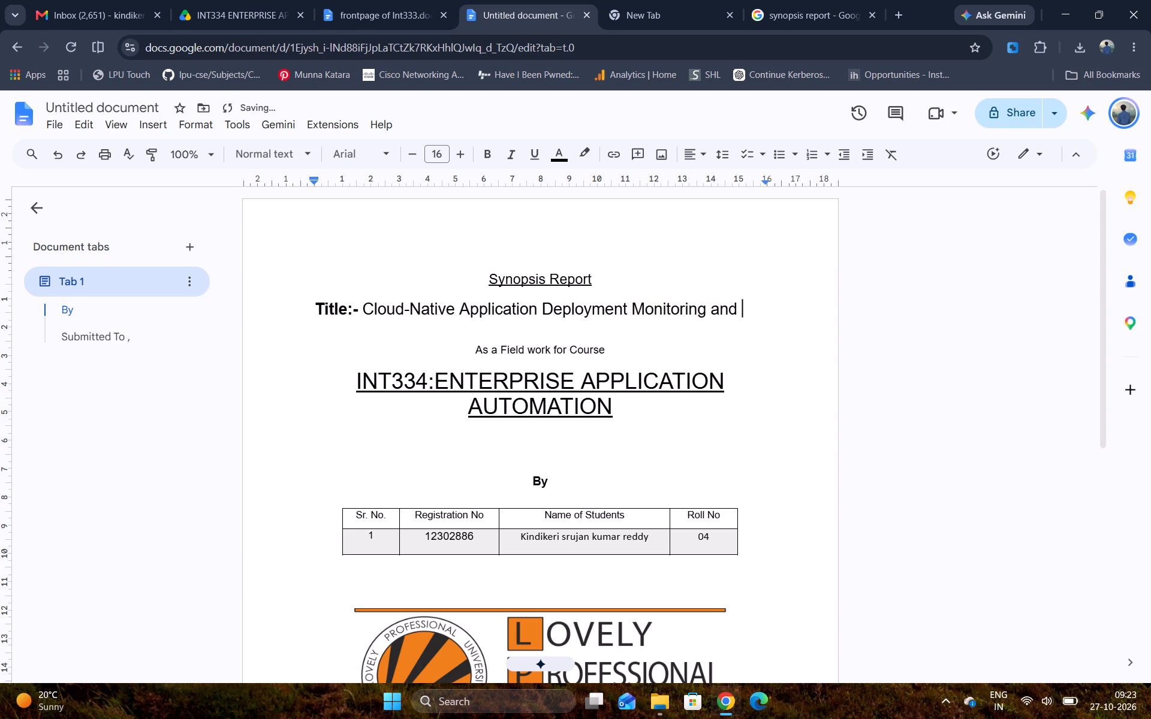
pyautogui.write('Auto-')
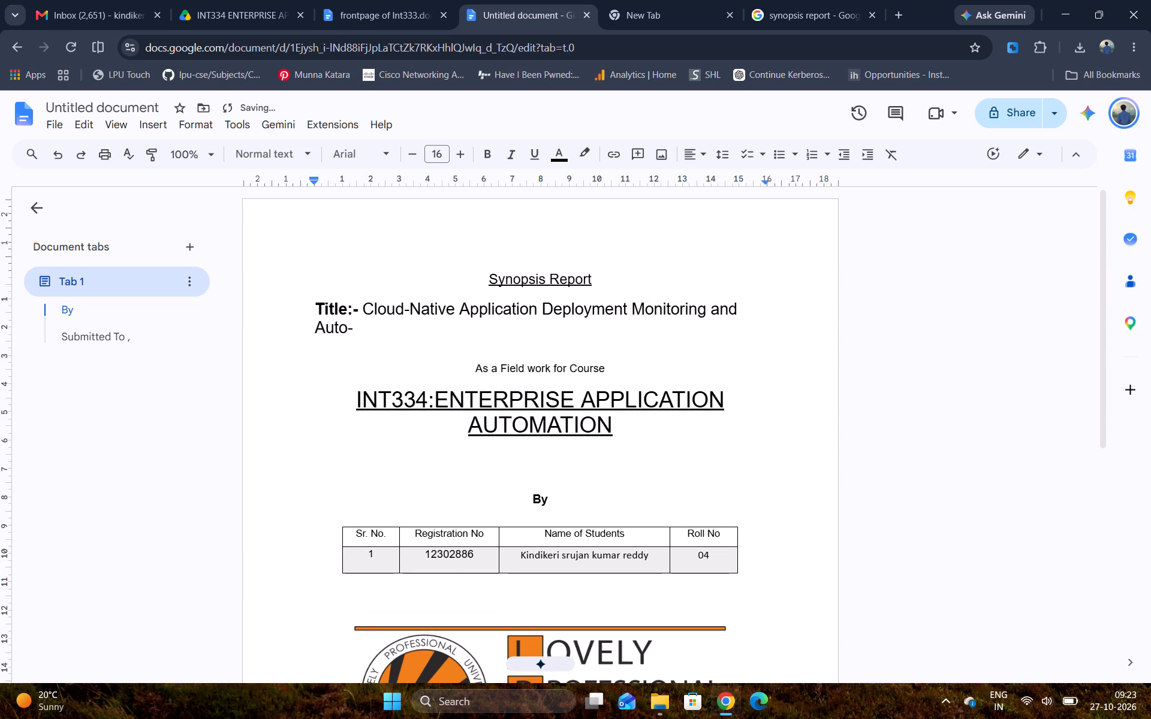
pyautogui.write('Sca')
pyautogui.write('ling')
pyautogui.press('space')
pyautogui.write('Platform')
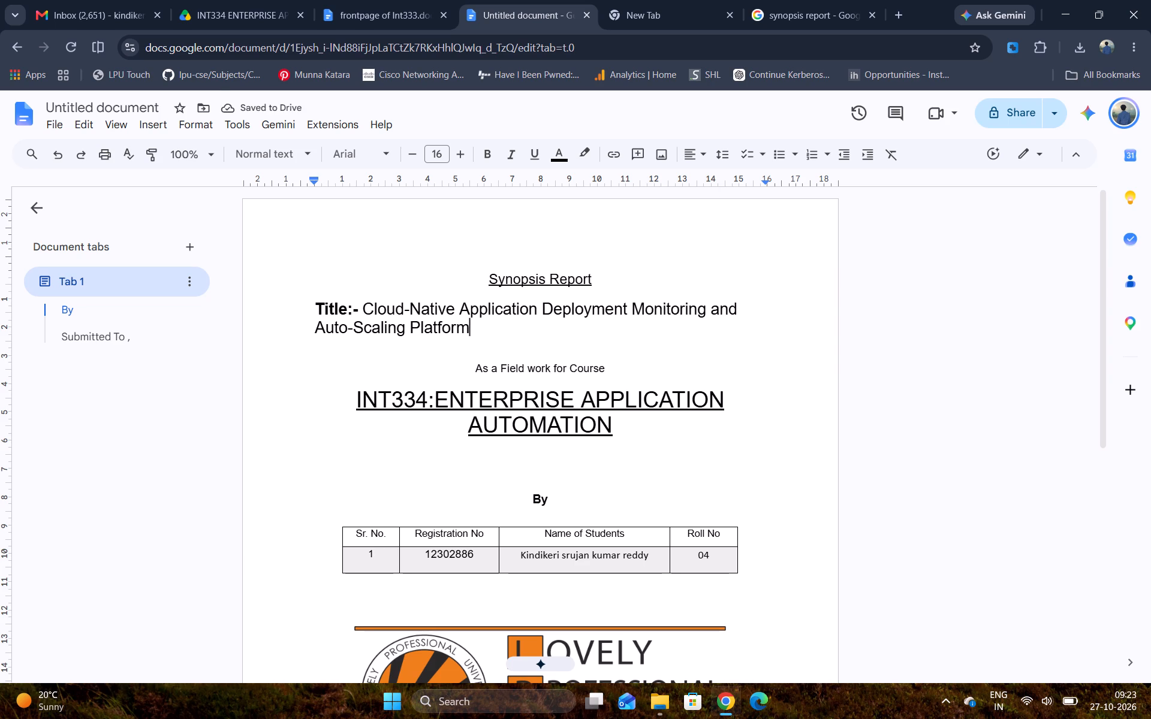
# Center-align the whole two-line Title paragraph in the INT334 document.
pyautogui.moveTo(477, 332); pyautogui.dragTo(320, 308)
pyautogui.click(697, 160)
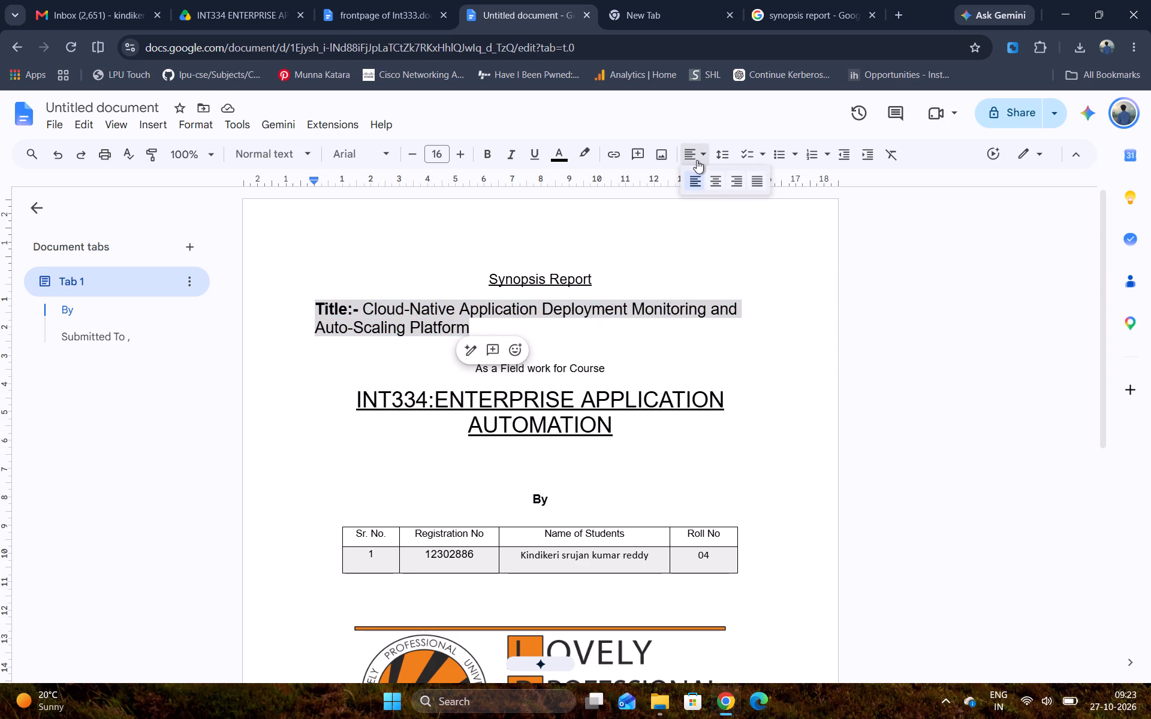
pyautogui.click(708, 178)
pyautogui.click(719, 253)
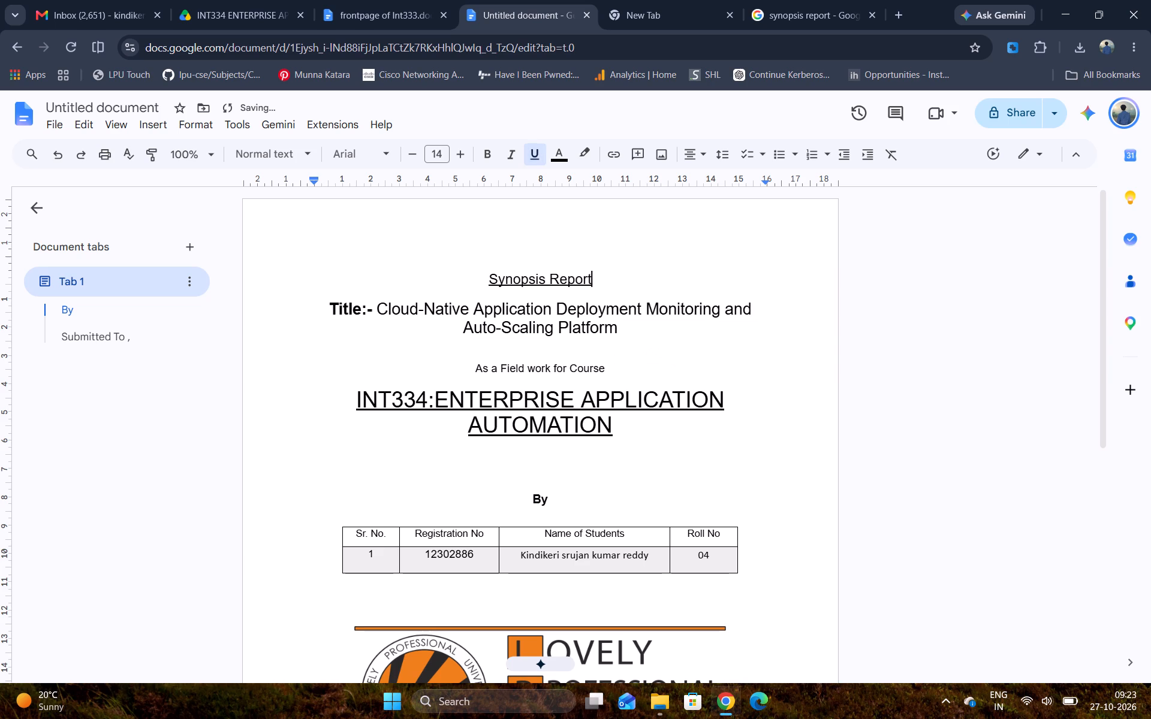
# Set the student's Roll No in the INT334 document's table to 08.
pyautogui.scroll(-4, 677, 401)
pyautogui.scroll(2, 677, 401)
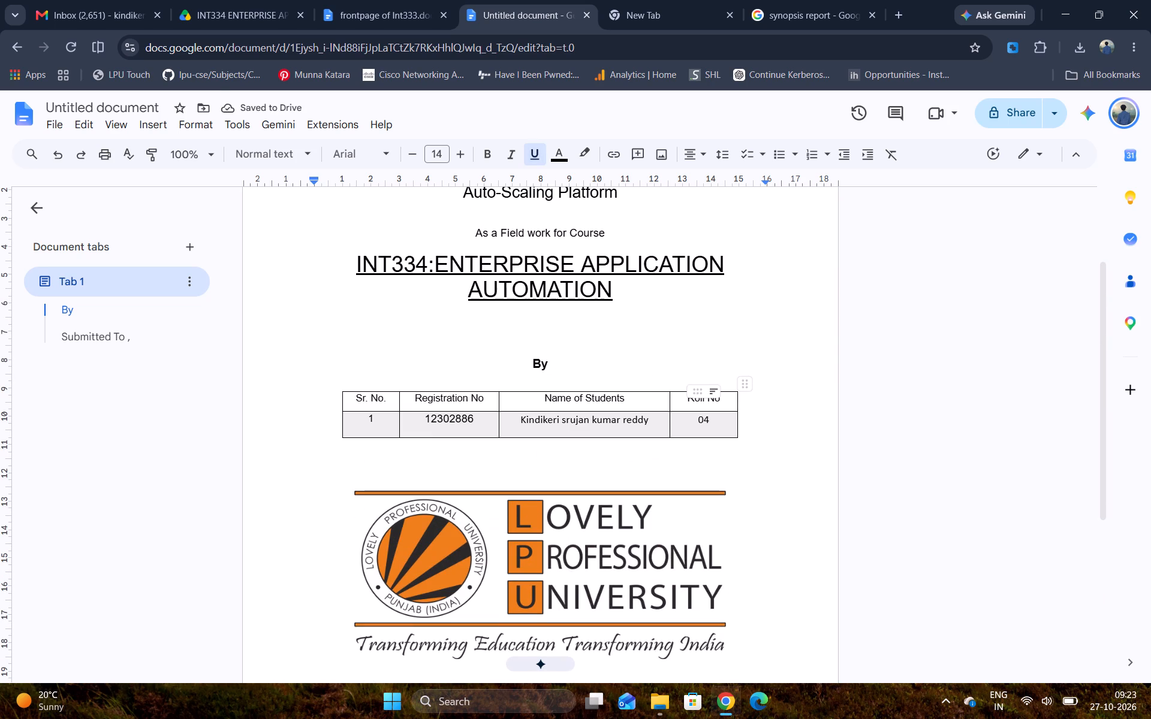
pyautogui.scroll(2, 614, 243)
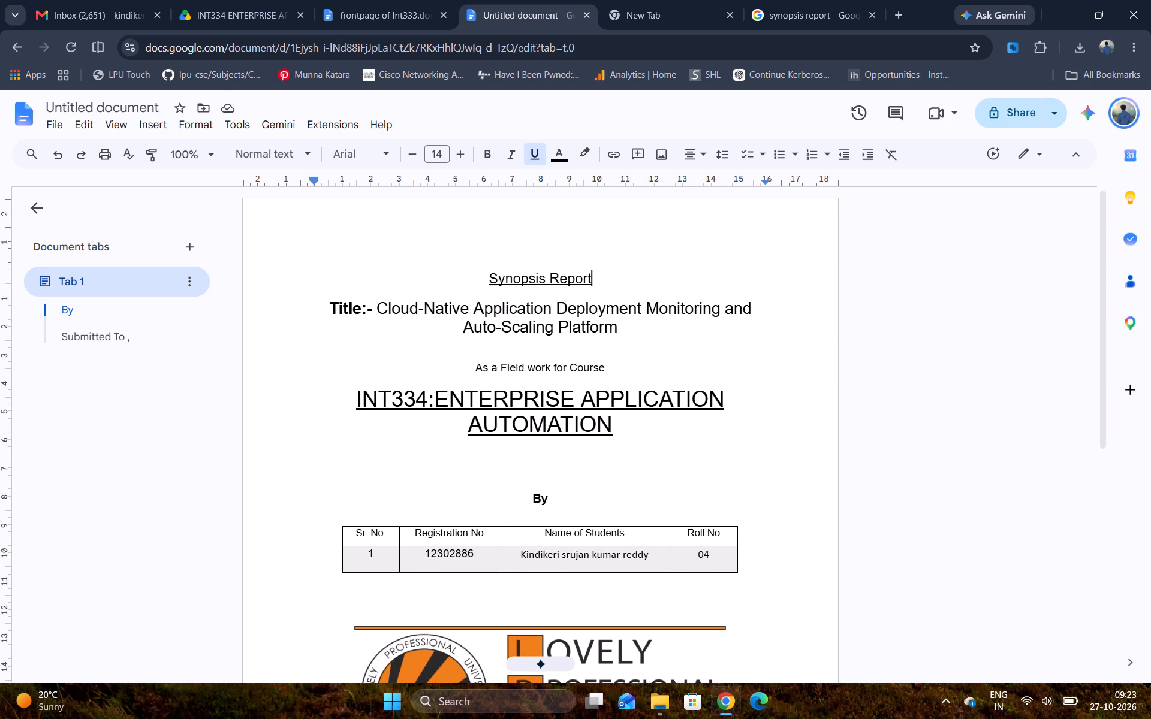
pyautogui.scroll(-6, 635, 410)
pyautogui.scroll(3, 635, 410)
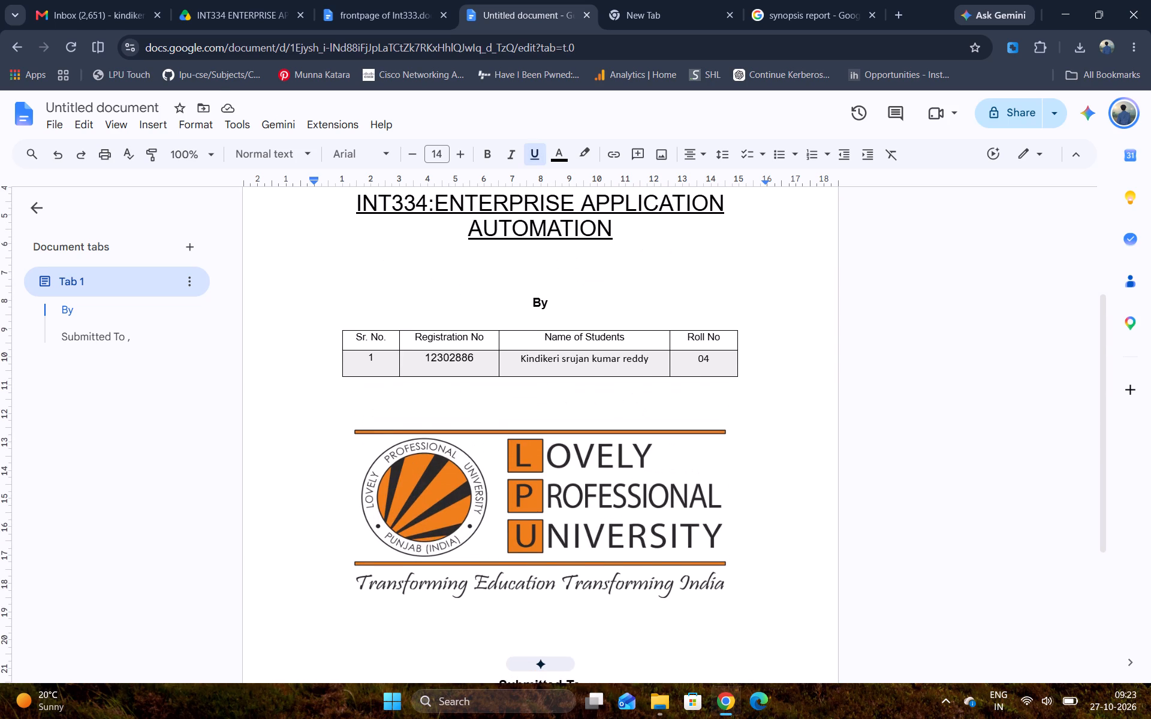
pyautogui.doubleClick(707, 359)
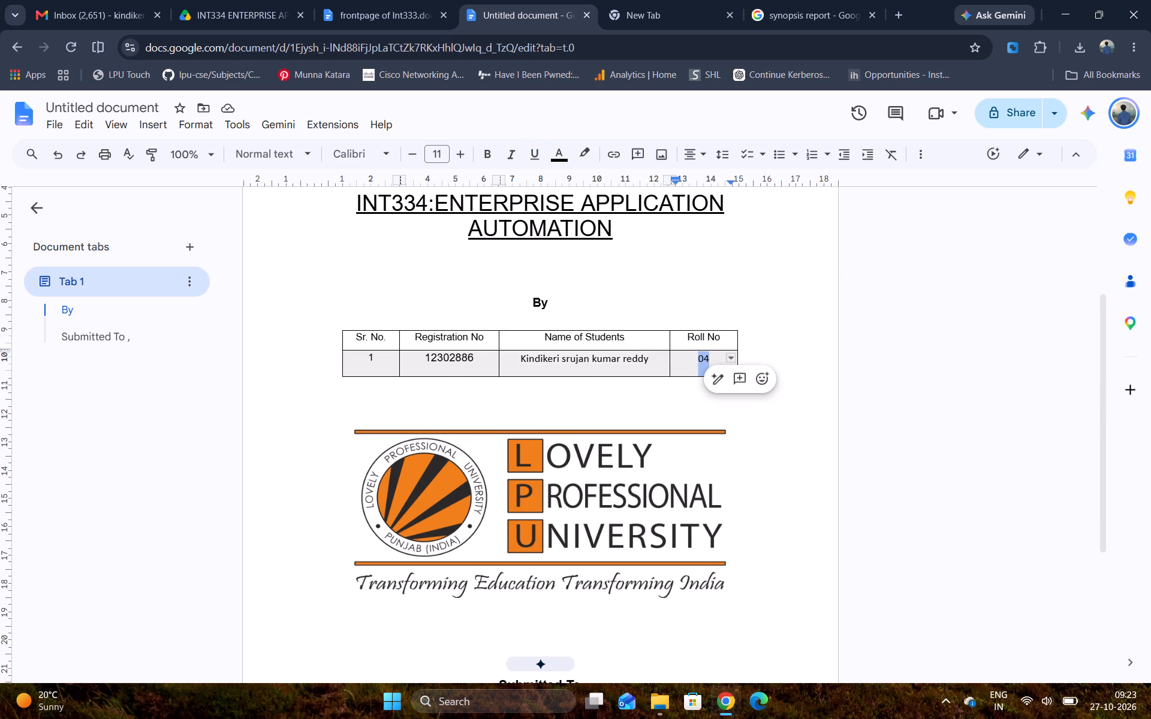
pyautogui.write('08')
pyautogui.click(922, 425)
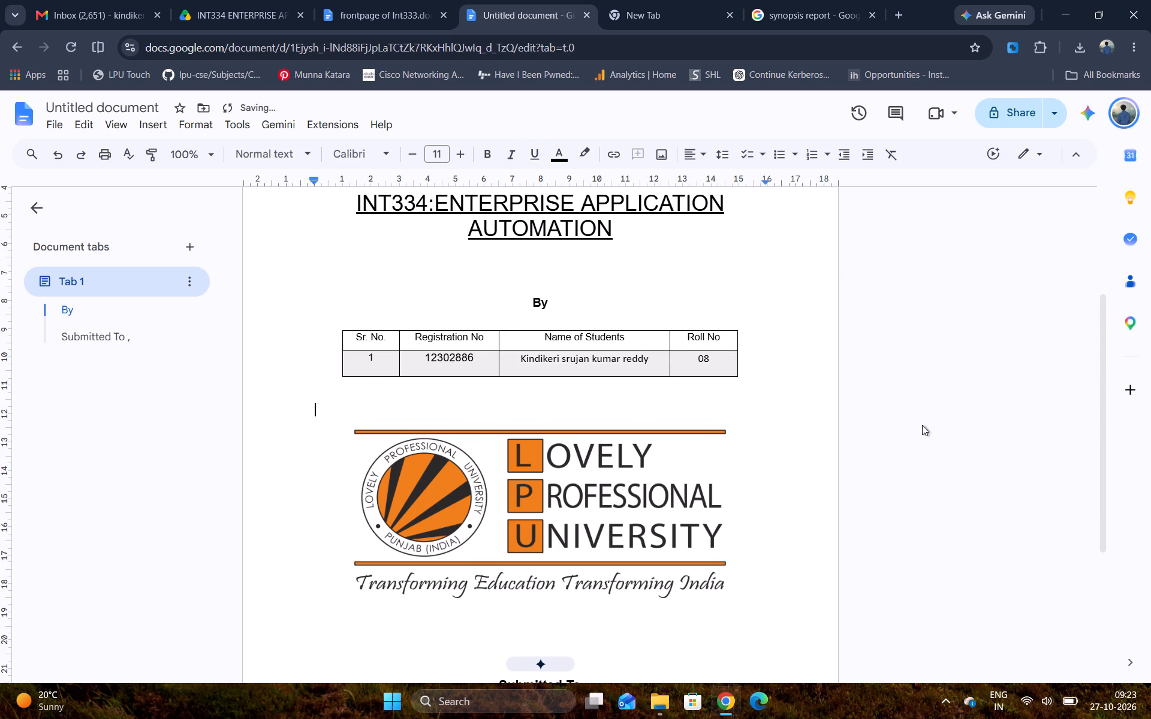
# Remove the empty trailing paragraph on the blank second page of the INT333 document.
pyautogui.click(389, 0)
pyautogui.scroll(4, 575, 277)
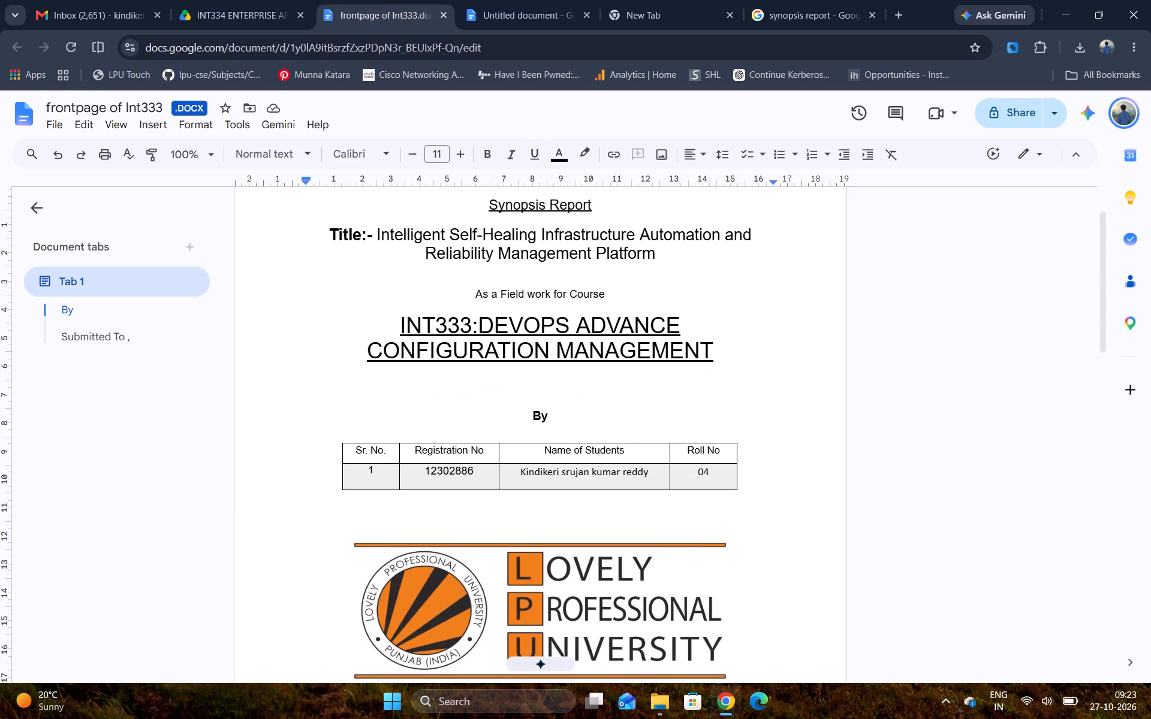
pyautogui.scroll(-5, 575, 277)
pyautogui.click(545, 385)
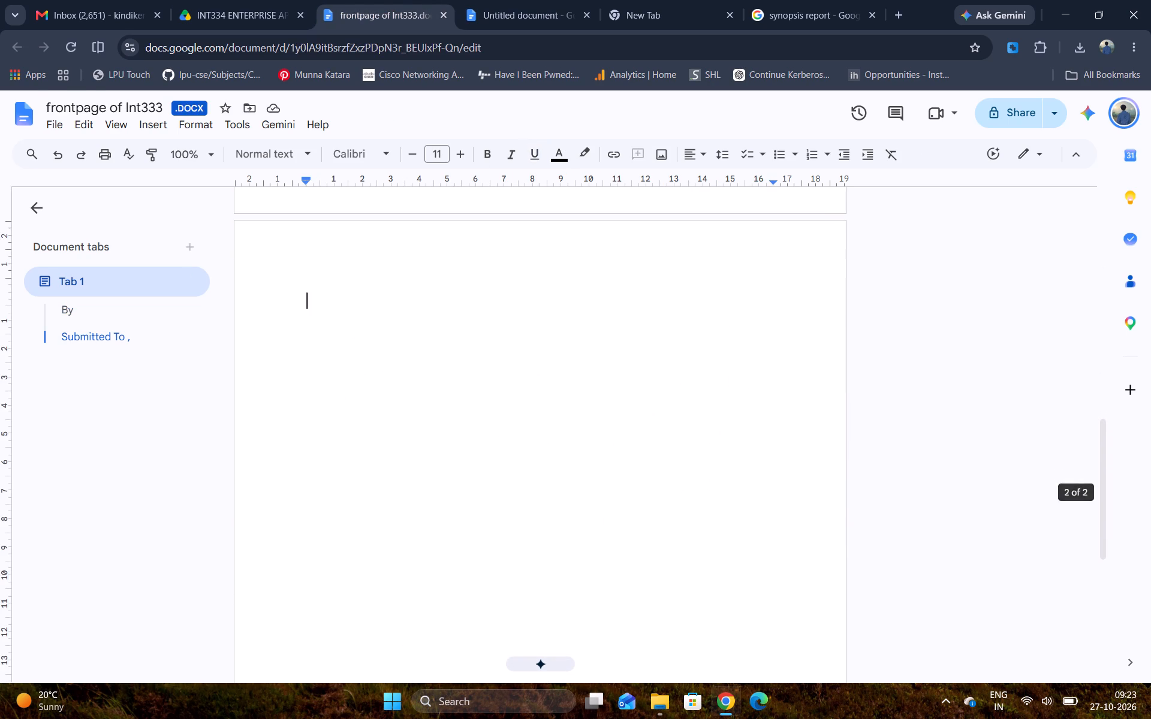
pyautogui.press('BackSpace')
pyautogui.scroll(5, 545, 385)
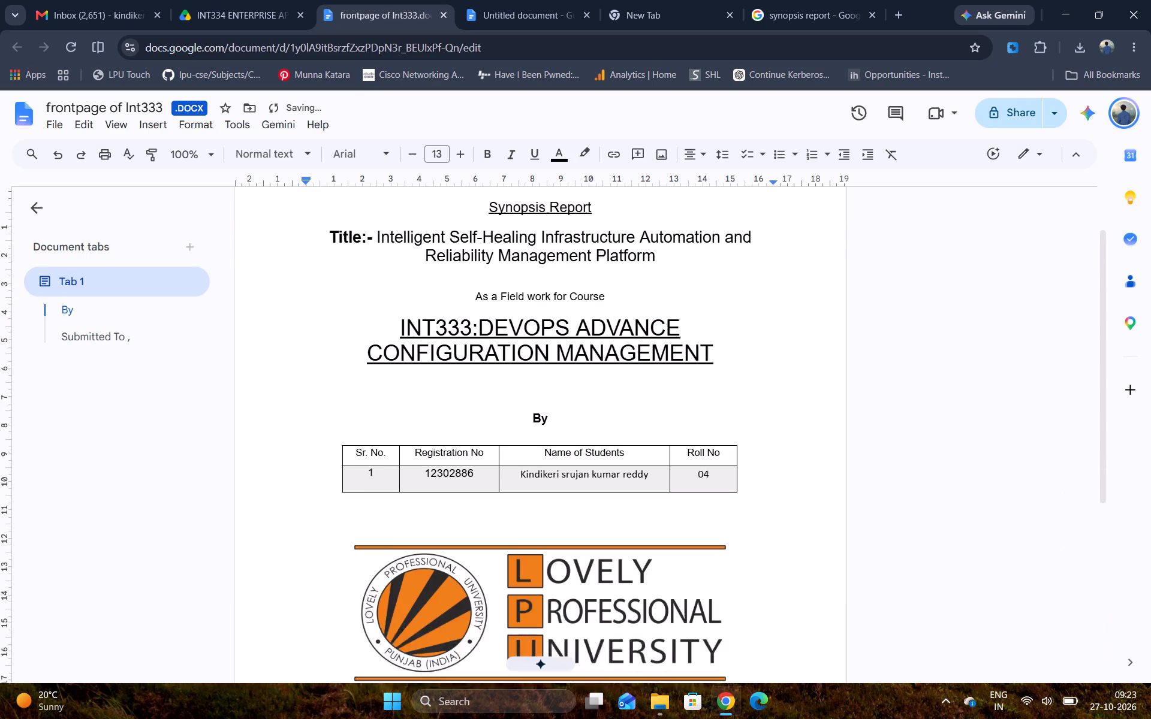
# Check the INT334 page down to its end and delete one blank line between the course heading and By.
pyautogui.click(507, 0)
pyautogui.scroll(-5, 541, 490)
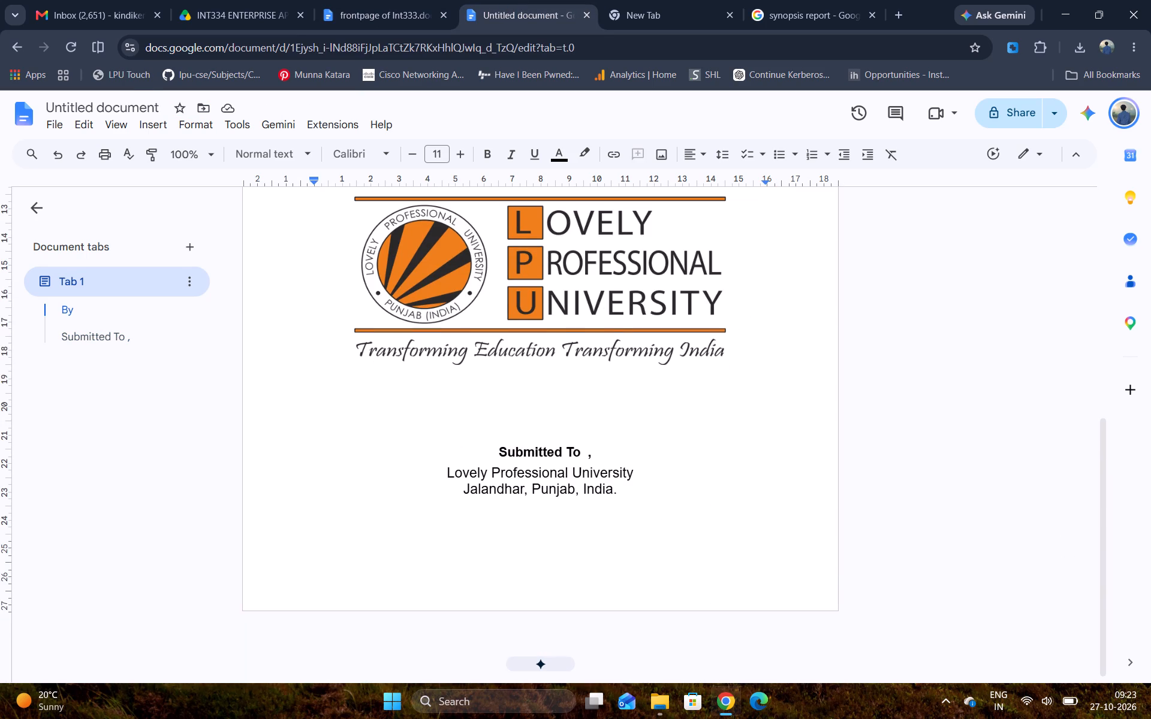
pyautogui.scroll(5, 499, 553)
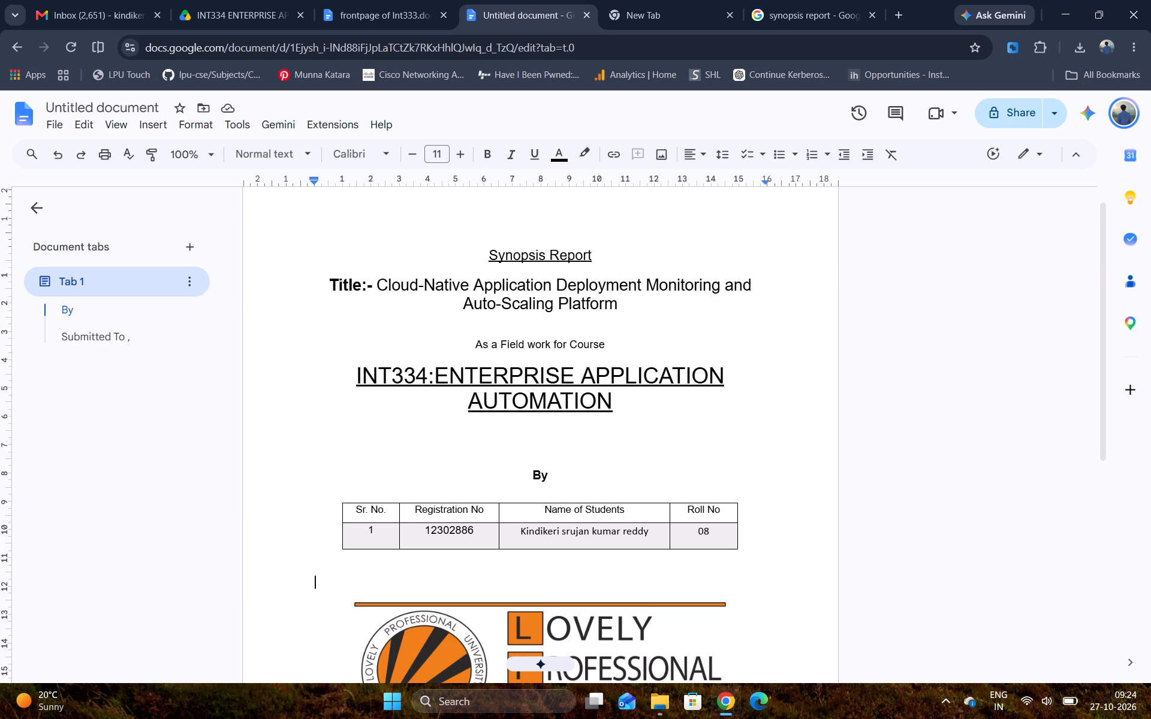
pyautogui.click(497, 433)
pyautogui.press('BackSpace')
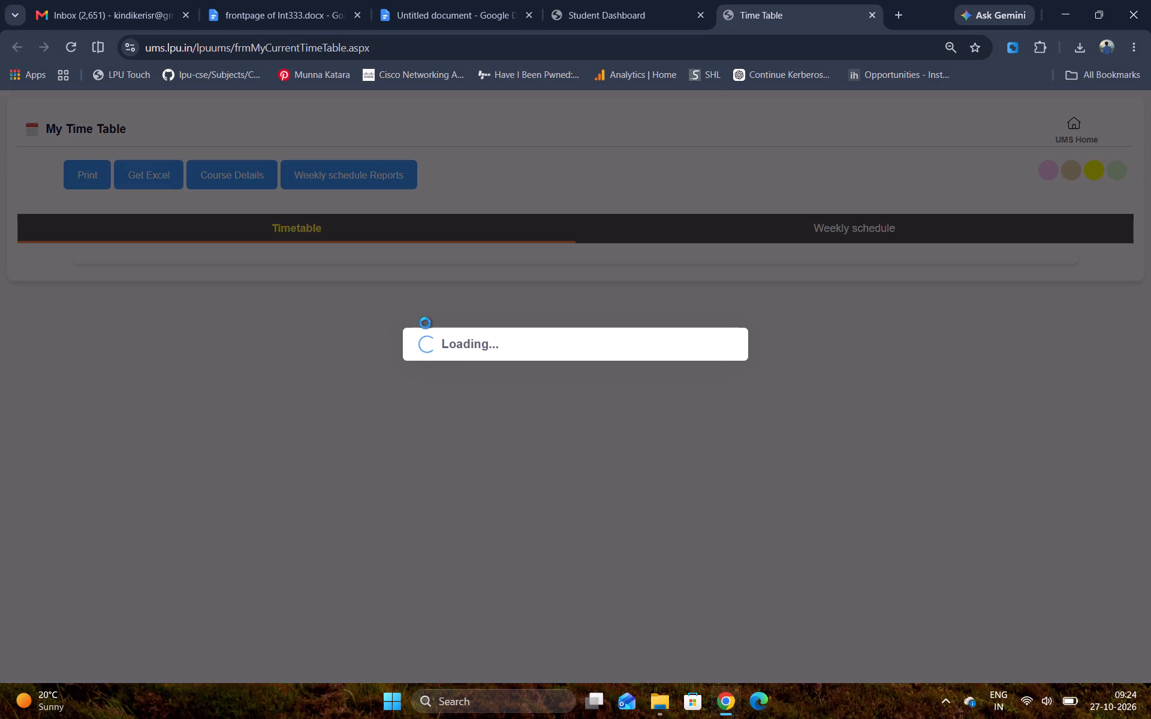
# Open the registered course details on the university Time Table page and copy the INT333 faculty member's name without the cabin code.
pyautogui.click(191, 179)
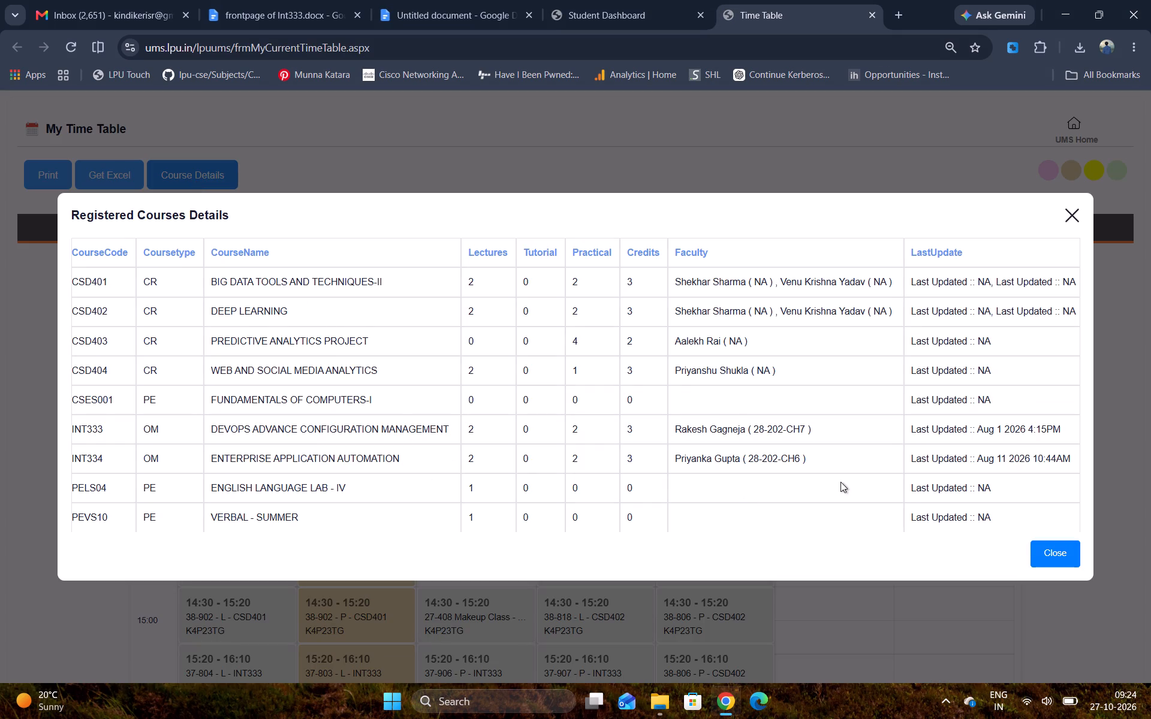
pyautogui.moveTo(670, 426); pyautogui.dragTo(730, 439)
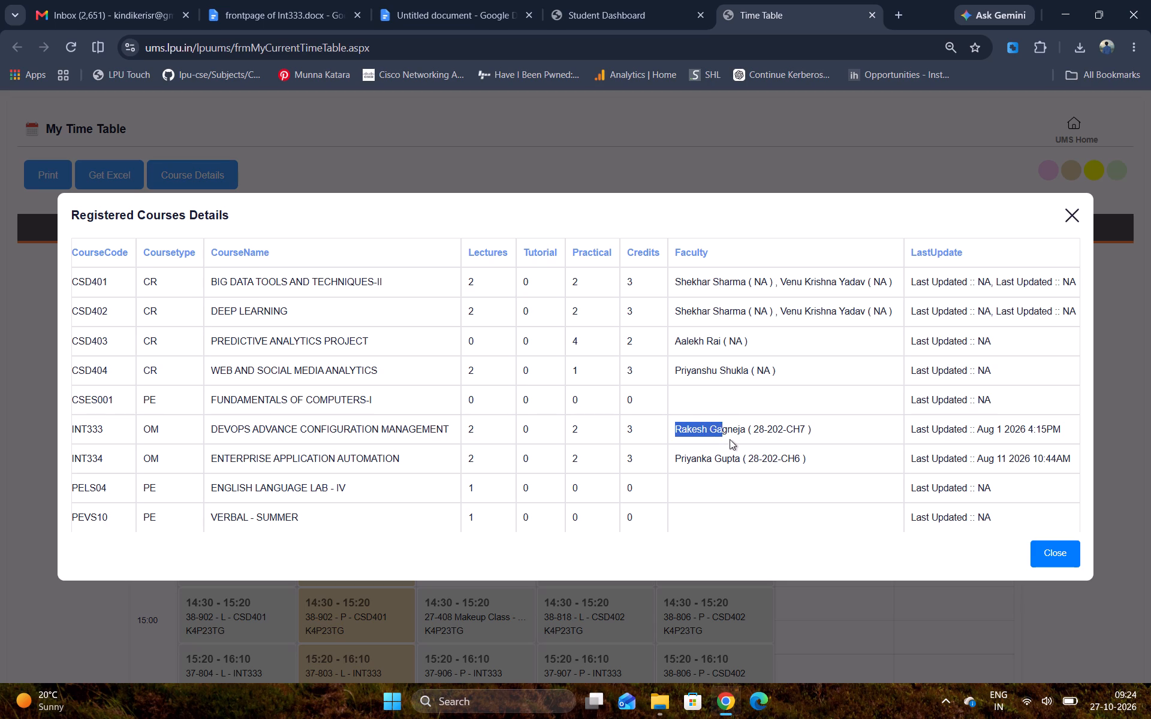
pyautogui.moveTo(730, 439); pyautogui.dragTo(748, 437)
pyautogui.hotkey('ctrl', 'c')
# Paste the copied faculty name after Submitted To in the INT333 document and remove the extra spaces before the comma.
pyautogui.click(293, 2)
pyautogui.scroll(-3, 507, 515)
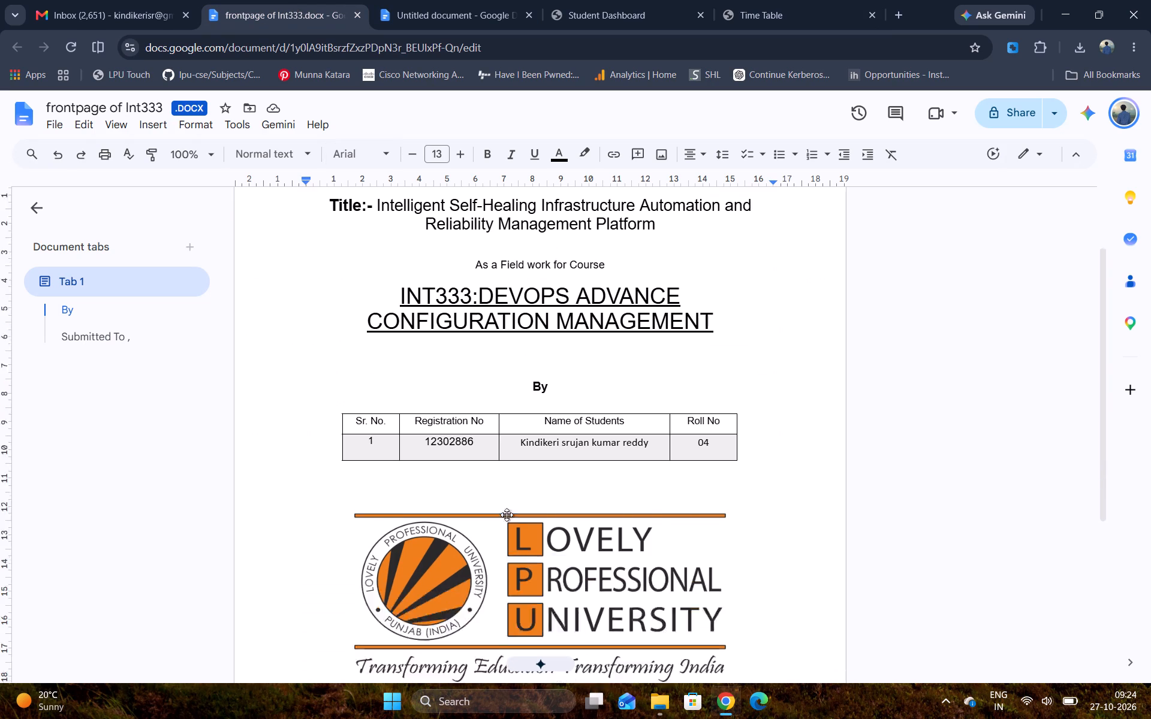
pyautogui.scroll(-4, 507, 515)
pyautogui.click(572, 466)
pyautogui.press('space')
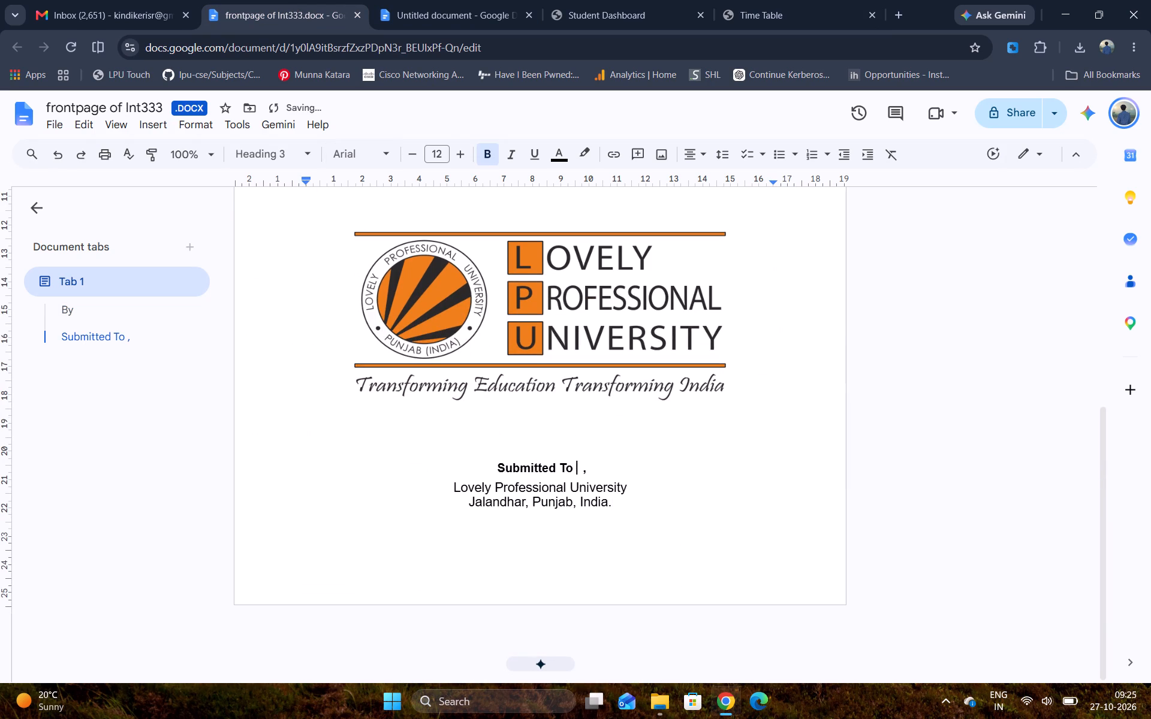
pyautogui.hotkey('ctrl', 'v')
pyautogui.press('Right')
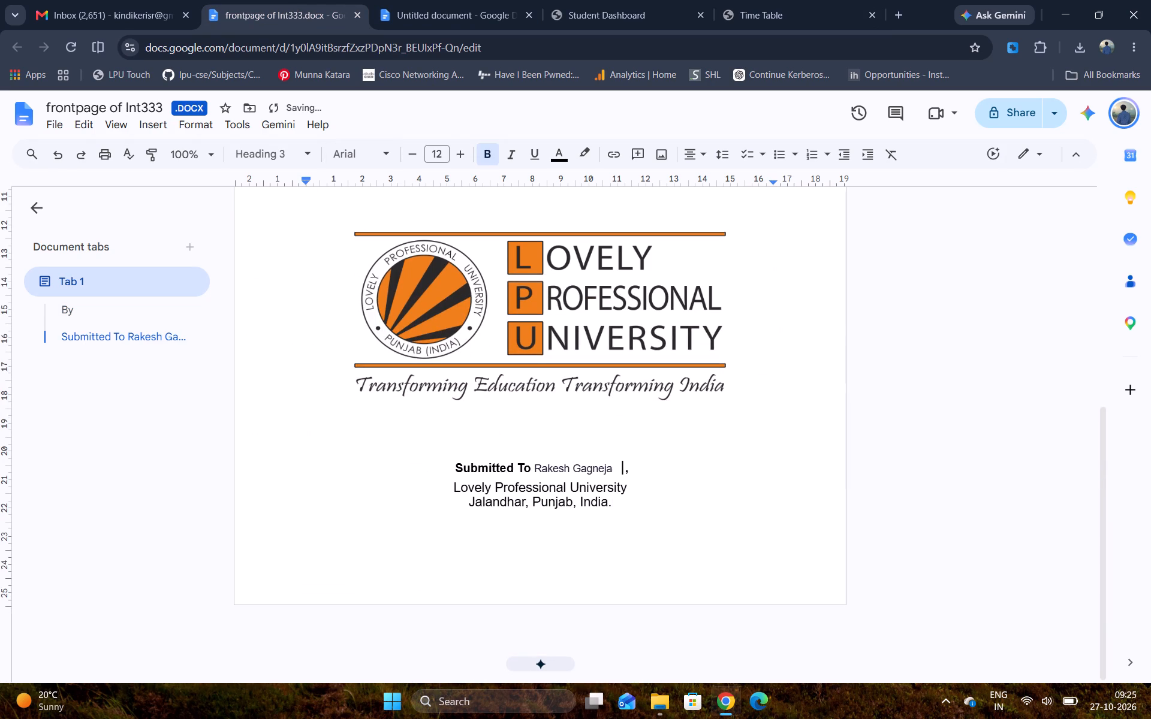
pyautogui.press('Right')
pyautogui.press('BackSpace')
pyautogui.press('BackSpace')
pyautogui.press('BackSpace')
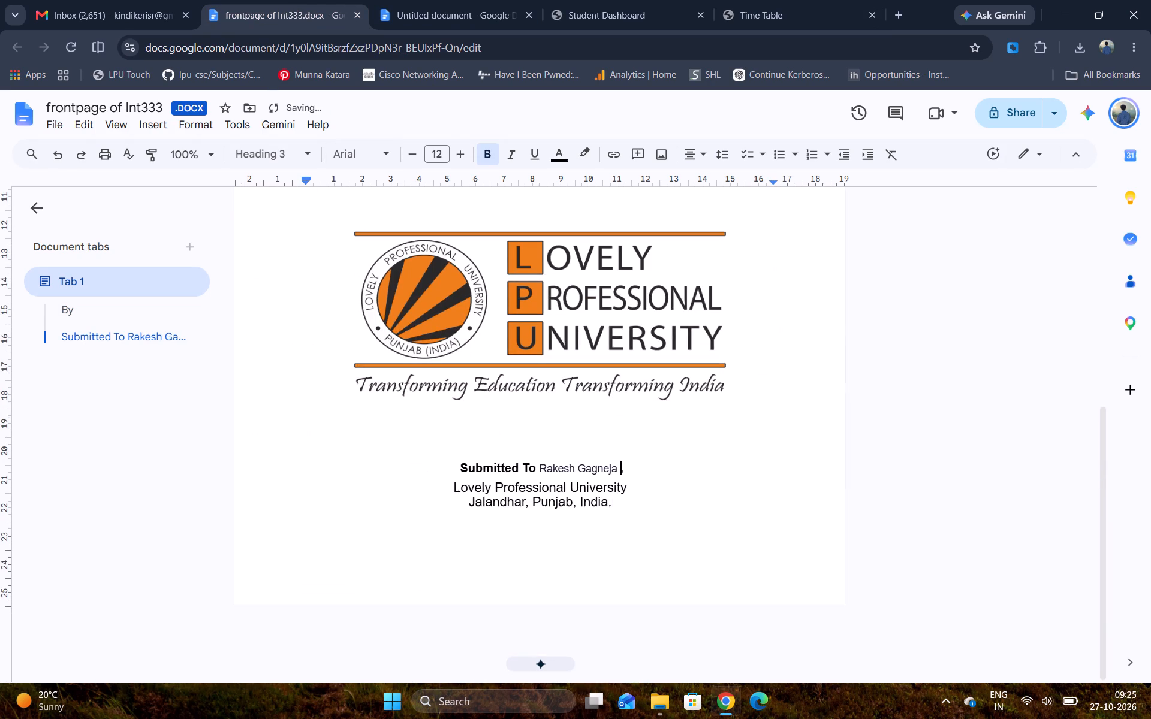
pyautogui.press('BackSpace')
# Make the faculty name in the INT333 document's Submitted To line bold.
pyautogui.hotkey('shift', 'Left')
pyautogui.hotkey('shift', 'Left')
pyautogui.hotkey('shift', 'Left')
pyautogui.hotkey('shift', 'Left')
pyautogui.hotkey('shift', 'Left')
pyautogui.hotkey('shift', 'Left')
pyautogui.hotkey('shift', 'Left')
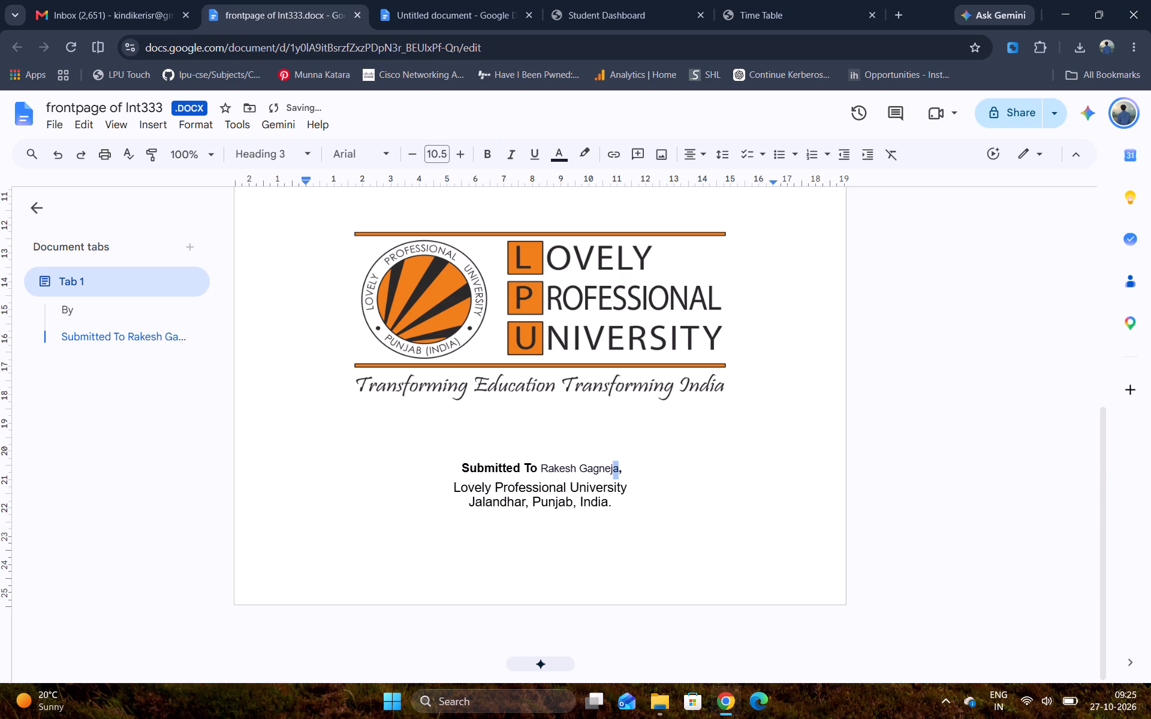
pyautogui.hotkey('shift', 'Left')
pyautogui.hotkey('shift', 'Left')
pyautogui.hotkey('shift', 'Left')
pyautogui.hotkey('shift', 'Left')
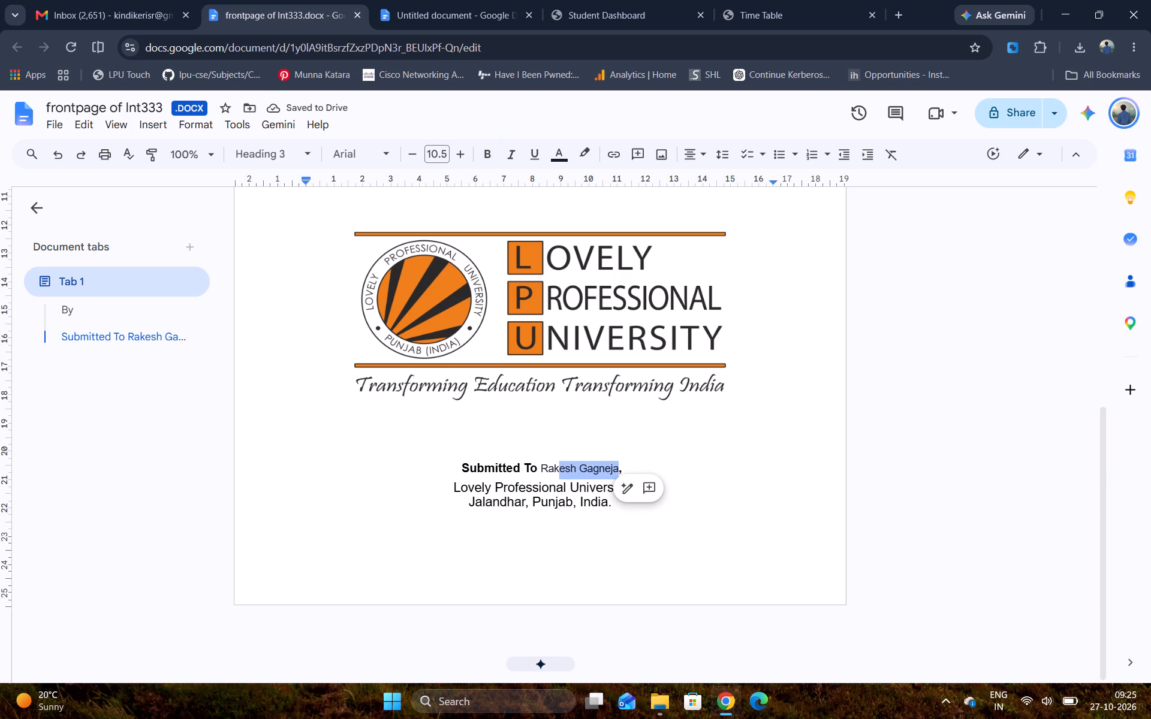
pyautogui.hotkey('shift', 'Left')
pyautogui.hotkey('shift', 'Left')
pyautogui.hotkey('shift', 'Left')
pyautogui.hotkey('ctrl', 'b')
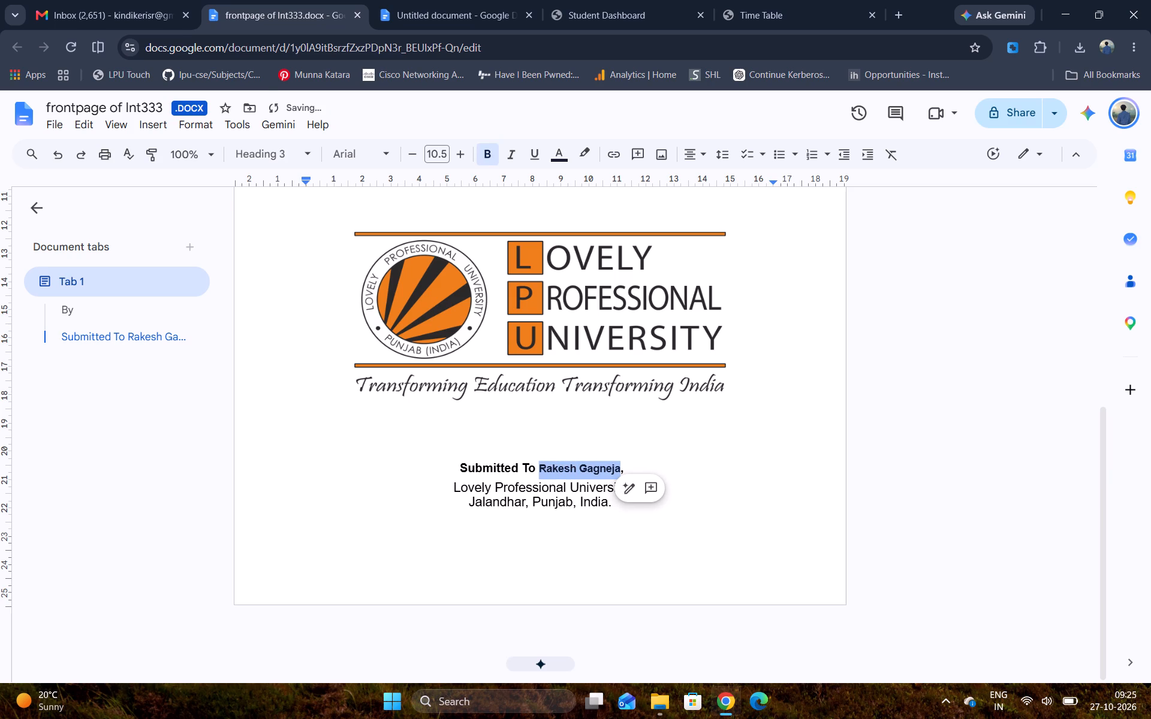
pyautogui.click(653, 463)
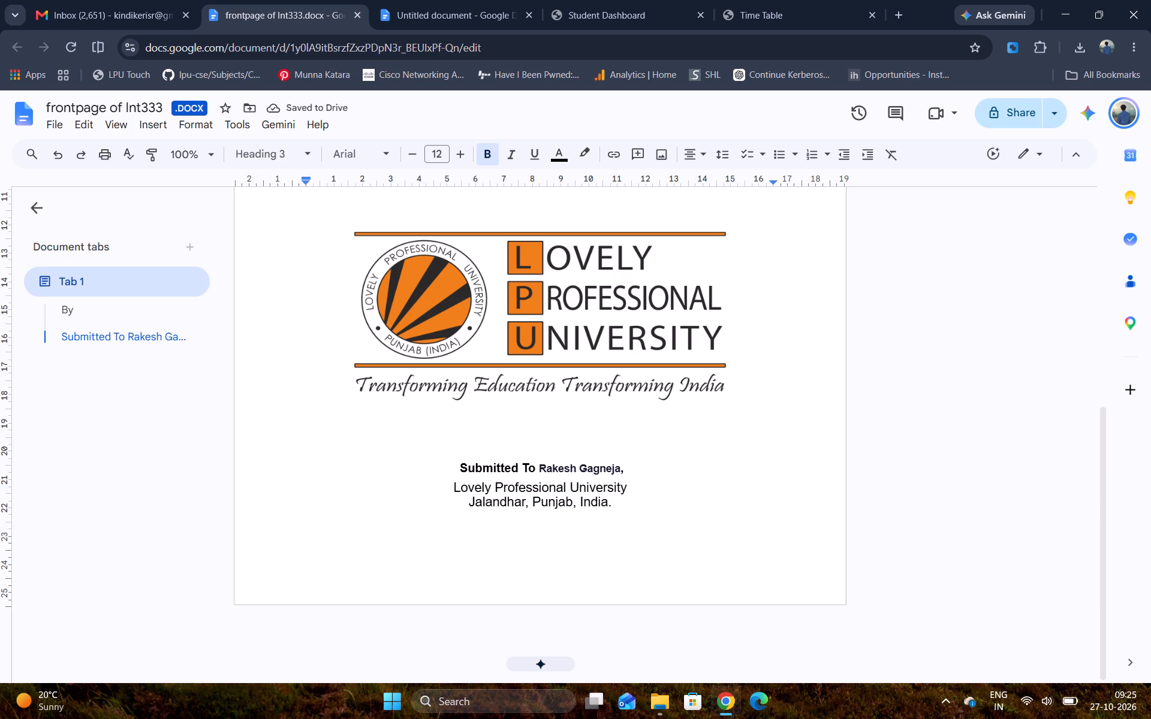
# Set the font size of the faculty name in the INT333 document's Submitted To line to 12.
pyautogui.click(514, 465)
pyautogui.doubleClick(550, 467)
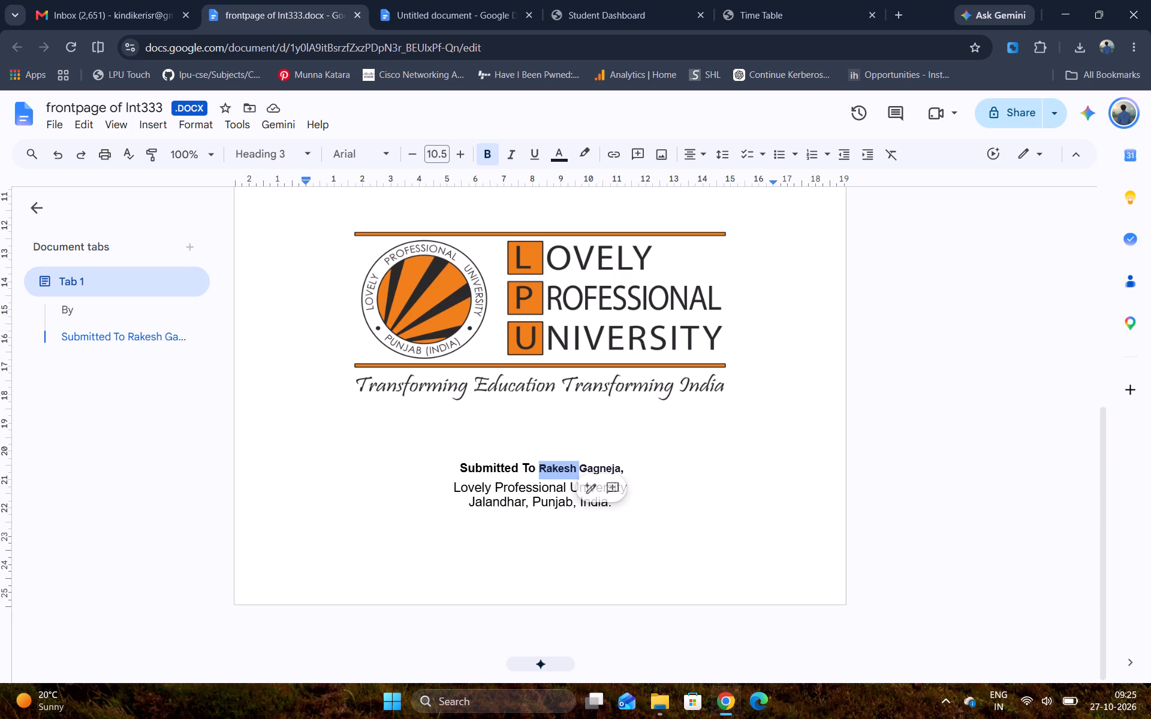
pyautogui.hotkey('shift', 'Right')
pyautogui.hotkey('shift', 'Right')
pyautogui.hotkey('shift', 'Right')
pyautogui.hotkey('shift', 'Right')
pyautogui.hotkey('shift', 'Right')
pyautogui.hotkey('shift', 'Right')
pyautogui.hotkey('shift', 'Right')
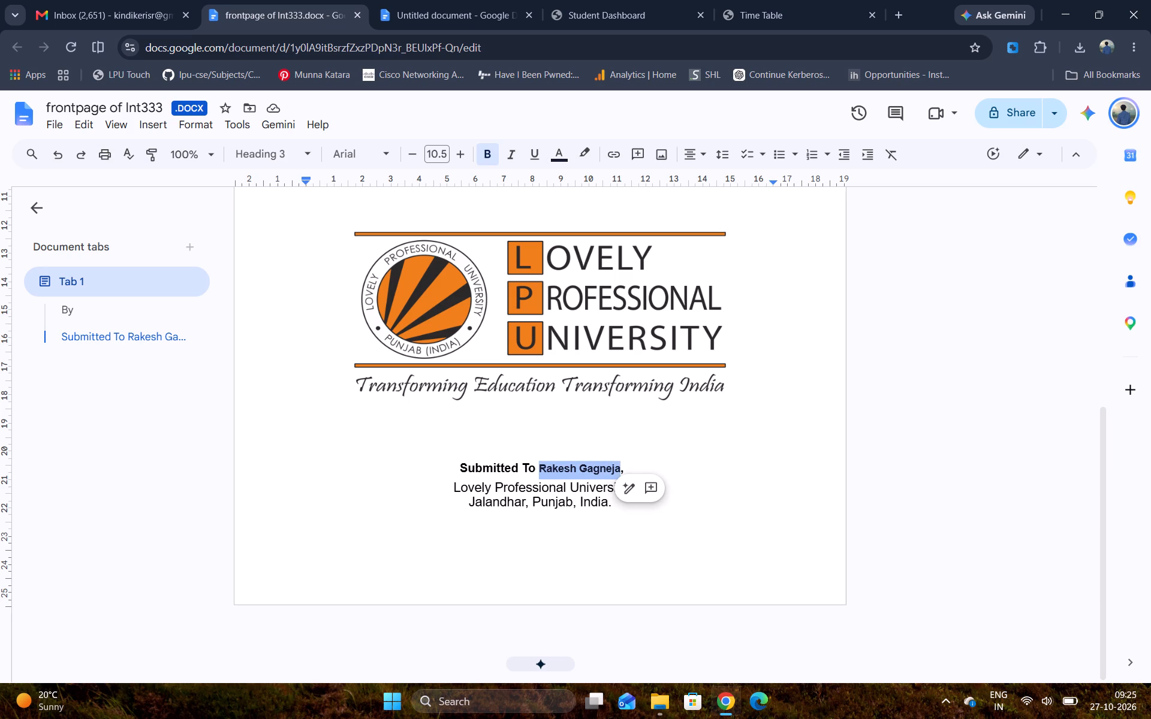
pyautogui.click(433, 153)
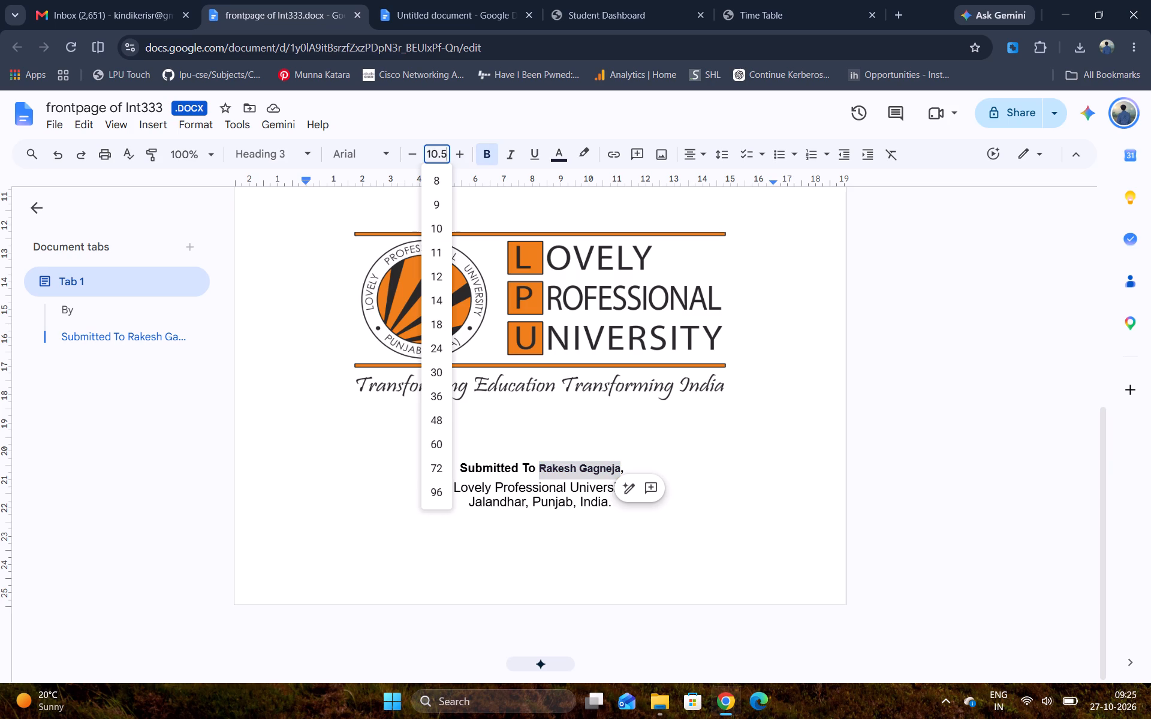
pyautogui.click(429, 275)
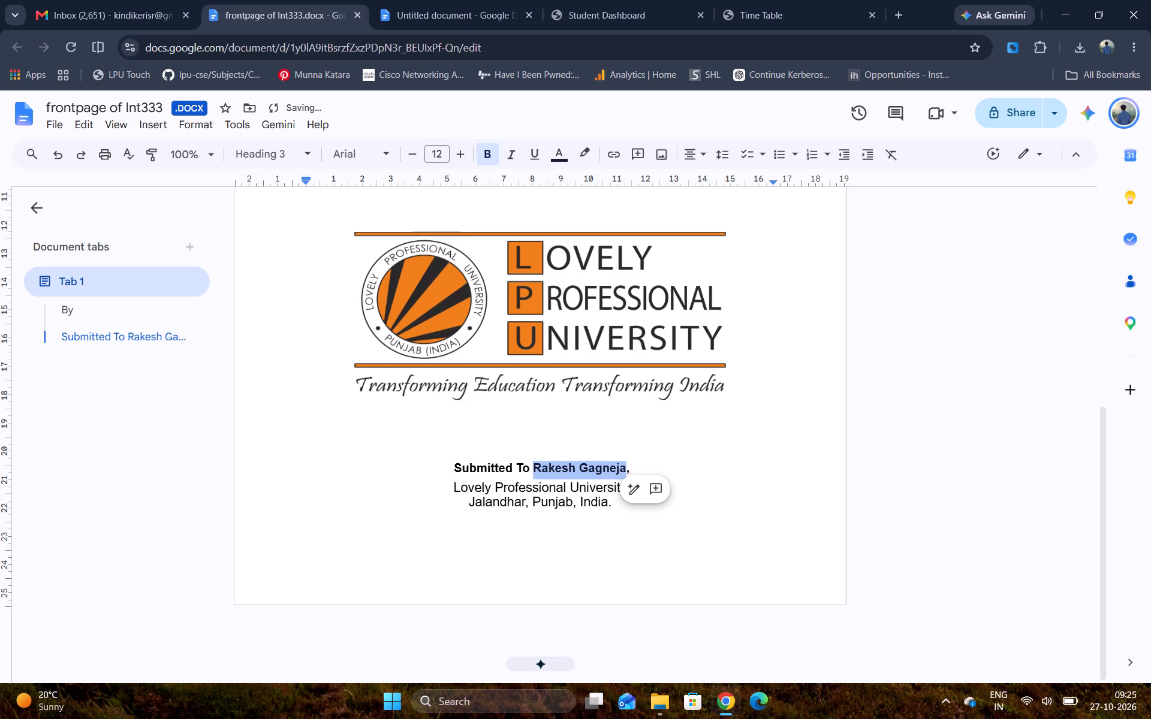
pyautogui.click(685, 450)
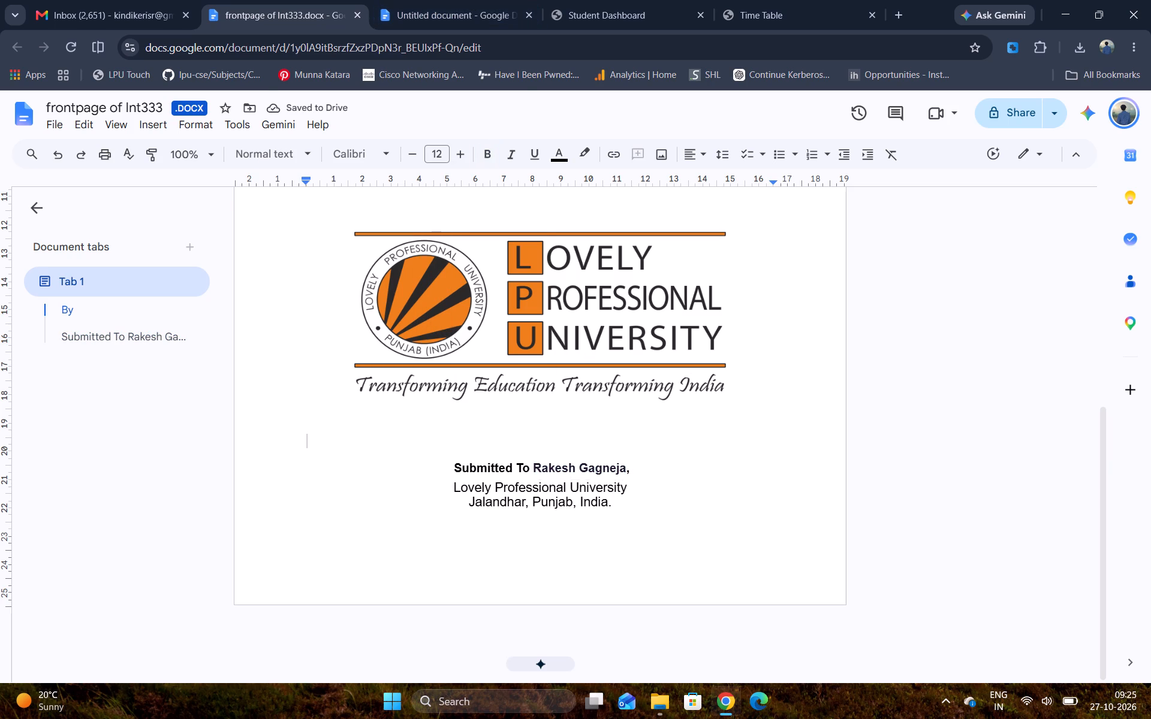
# Add the word Sir after the faculty name in the INT333 document's Submitted To line.
pyautogui.click(625, 467)
pyautogui.press('space')
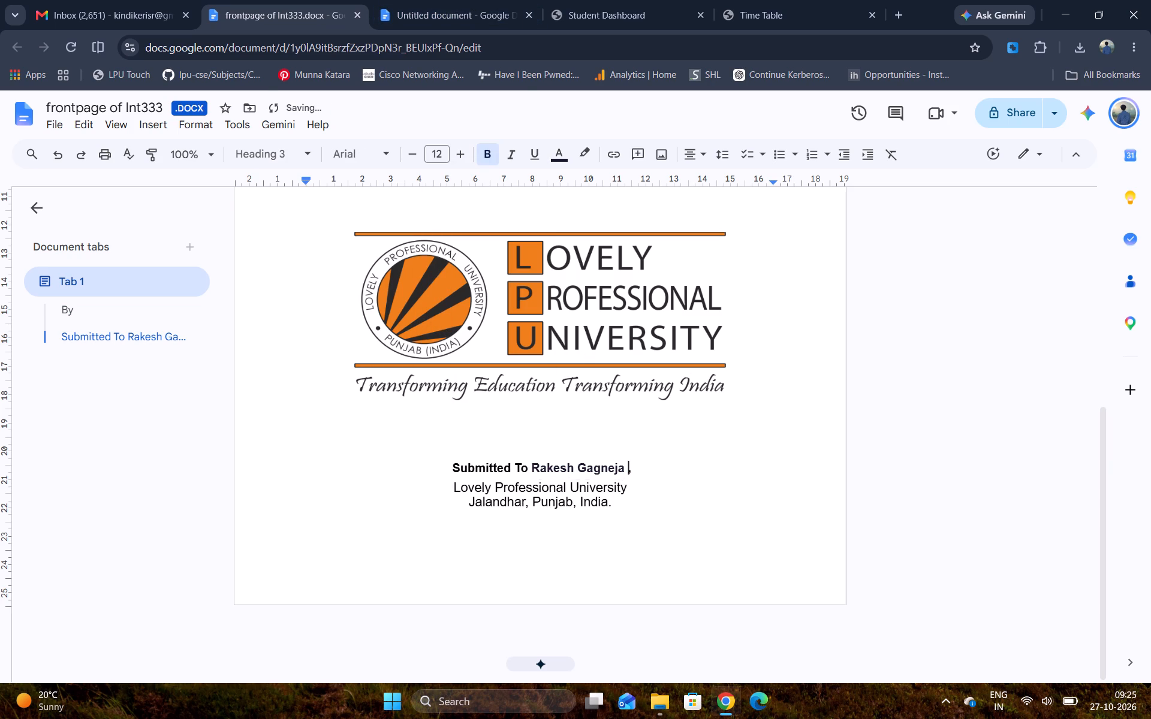
pyautogui.write('Sir')
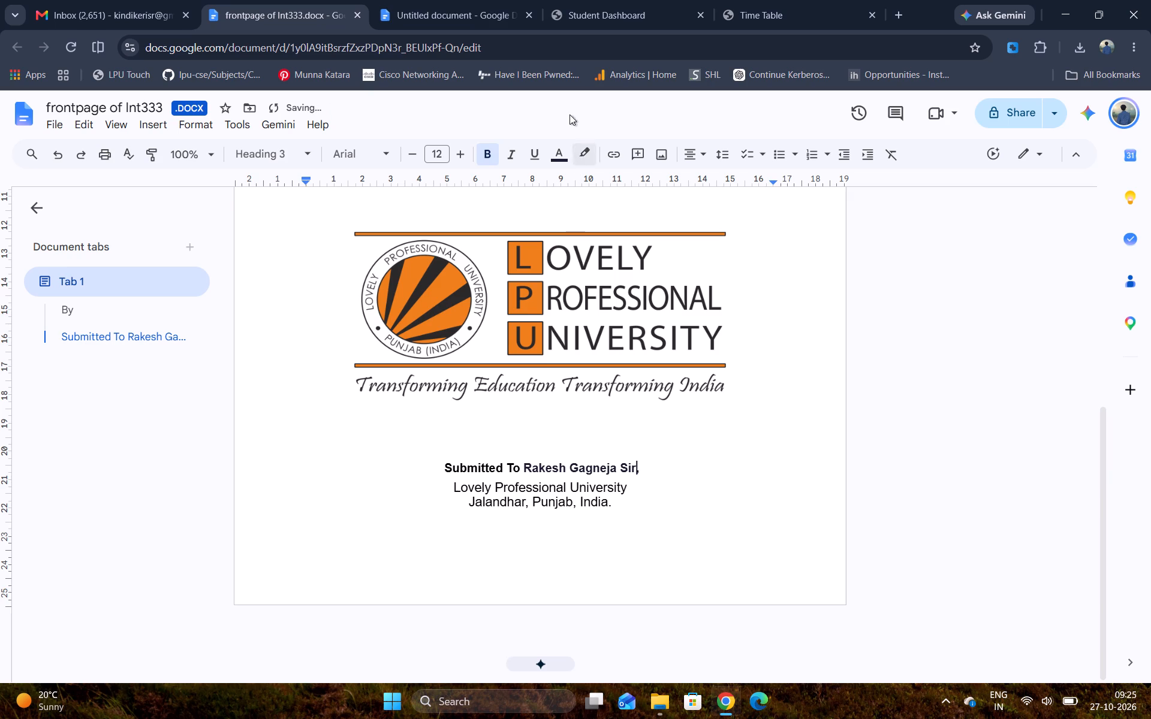
# Copy the INT334 faculty member's name, without the cabin code, from the registered course details on the Time Table page.
pyautogui.click(442, 3)
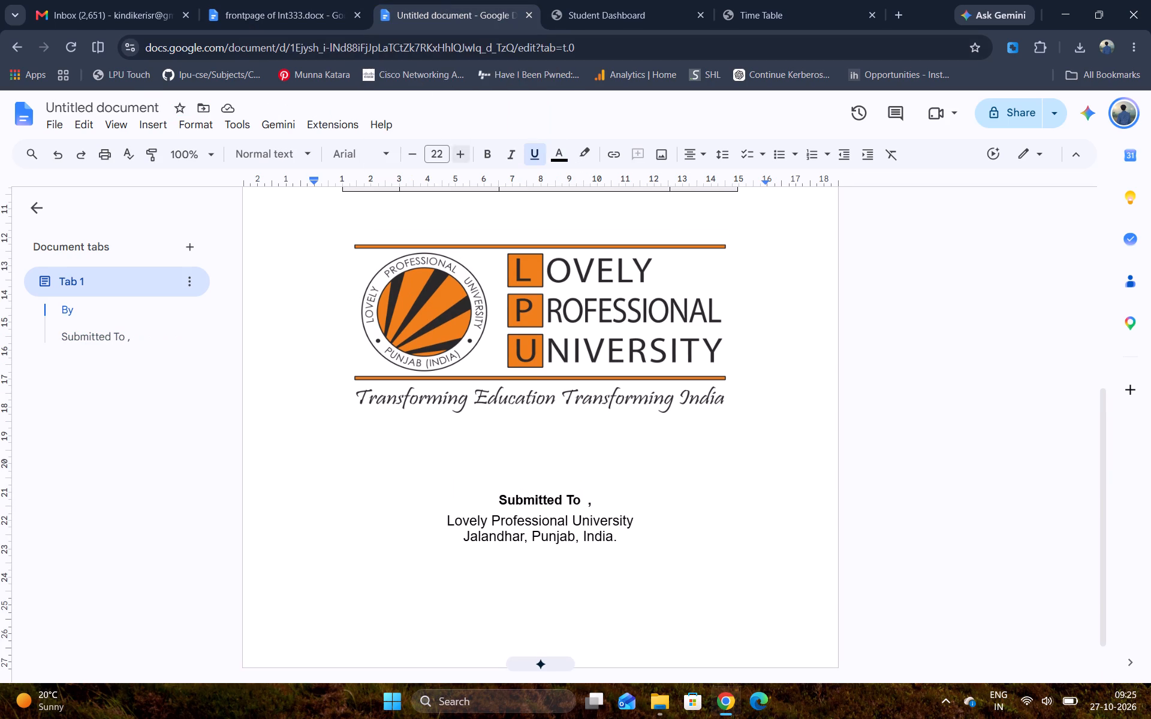
pyautogui.click(594, 0)
pyautogui.click(806, 0)
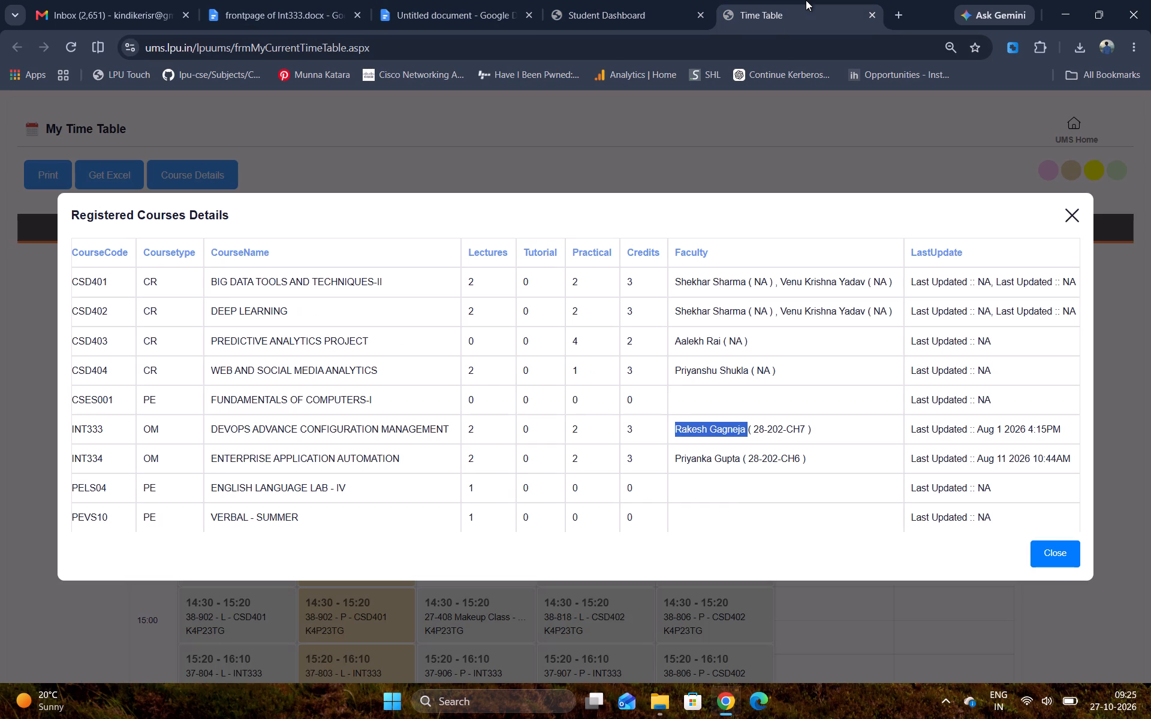
pyautogui.moveTo(676, 459); pyautogui.dragTo(739, 465)
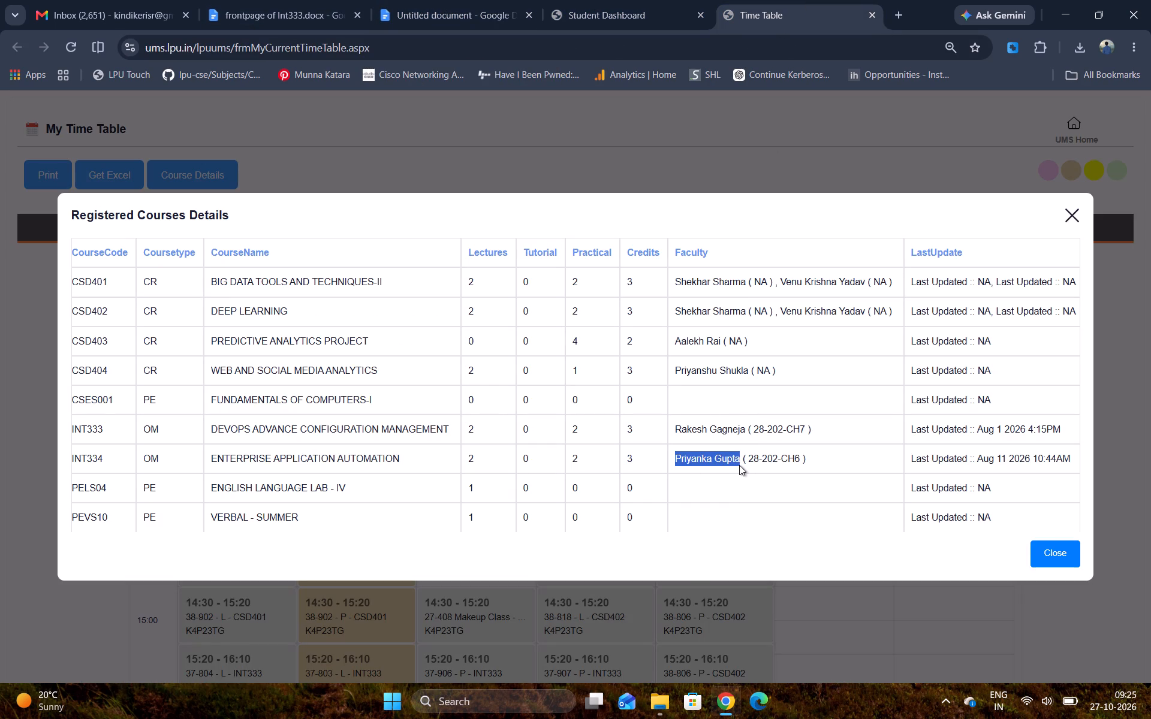
pyautogui.moveTo(739, 465); pyautogui.dragTo(739, 465)
pyautogui.hotkey('ctrl', 'c')
# Paste the copied faculty name after Submitted To in the INT334 document and add Mam before the comma.
pyautogui.click(445, 0)
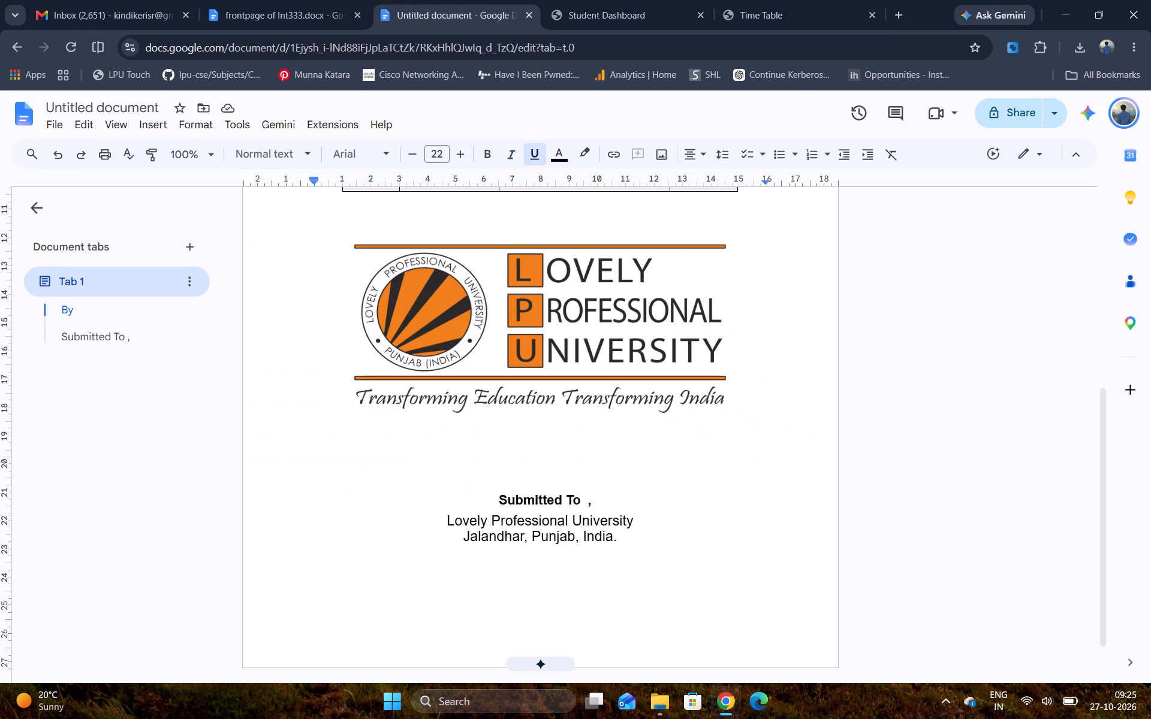
pyautogui.click(580, 491)
pyautogui.click(583, 503)
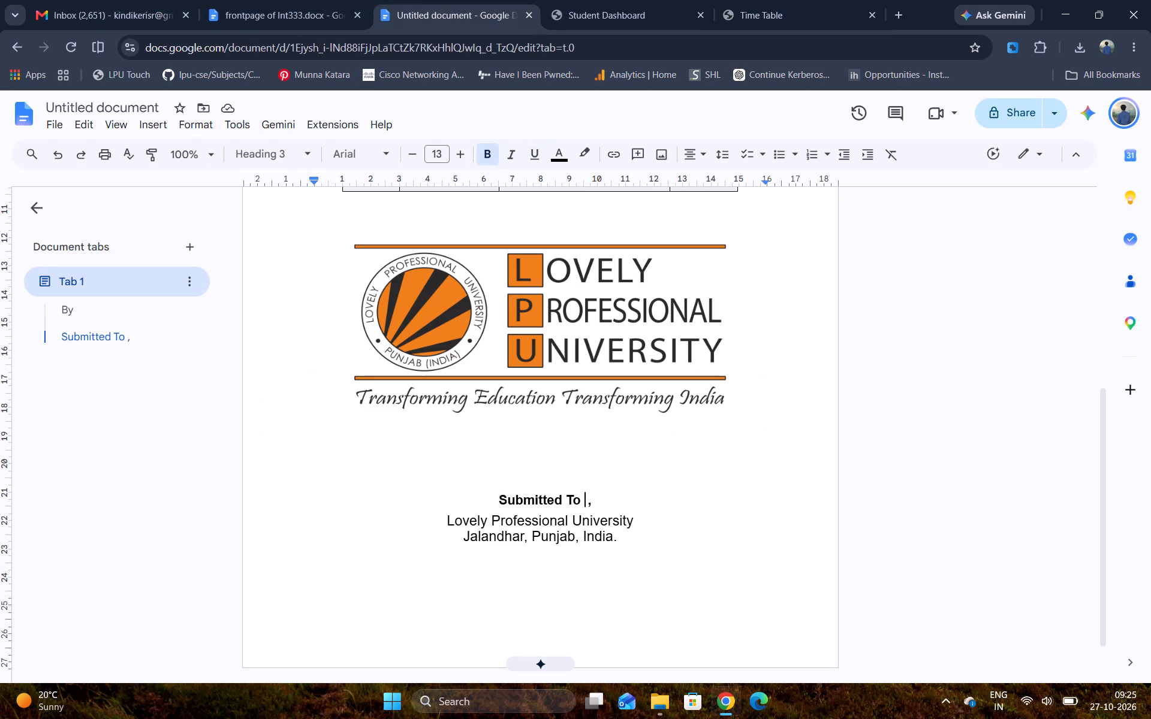
pyautogui.hotkey('ctrl', 'v')
pyautogui.press('Right')
pyautogui.press('BackSpace')
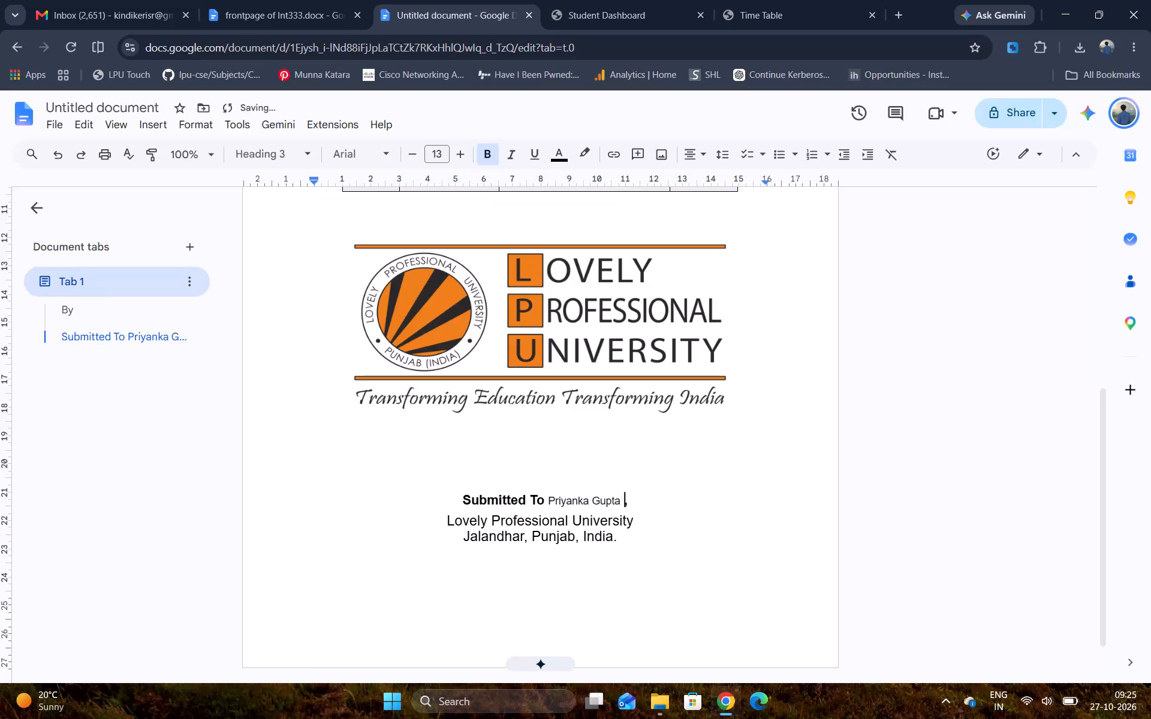
pyautogui.press('BackSpace')
pyautogui.press('space')
pyautogui.write('Mam')
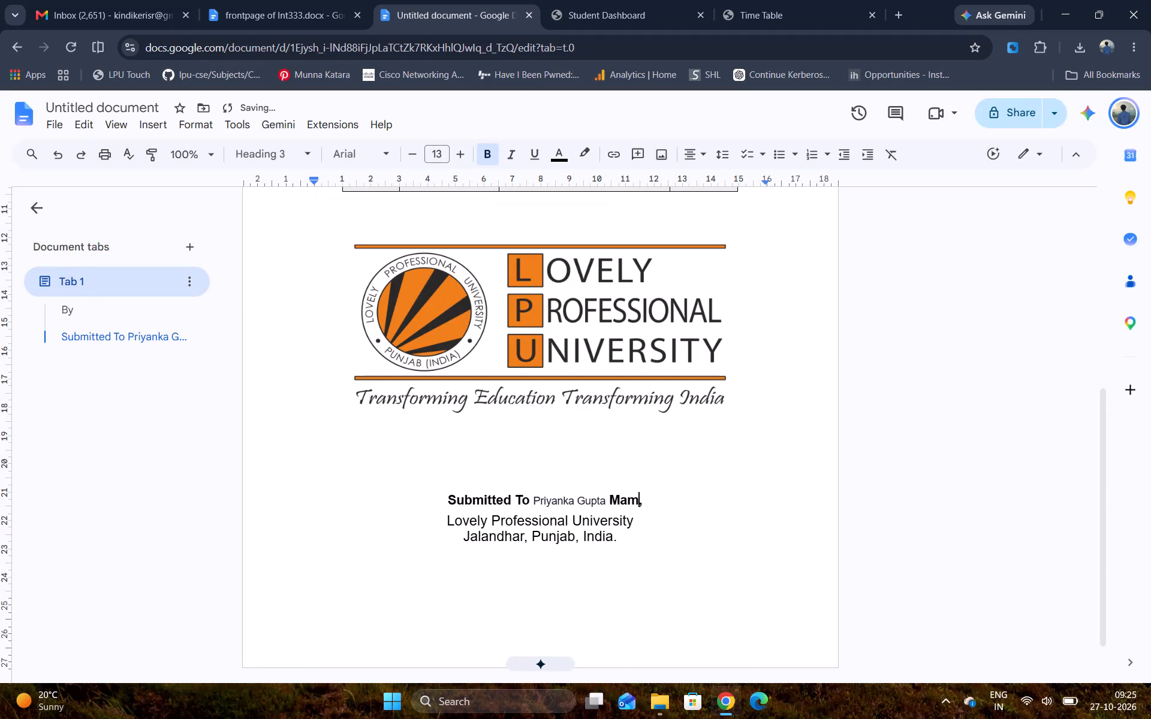
# Format the faculty name in the INT334 document's Submitted To line as bold with font size 12.
pyautogui.press('Left')
pyautogui.press('Left')
pyautogui.press('Left')
pyautogui.press('Left')
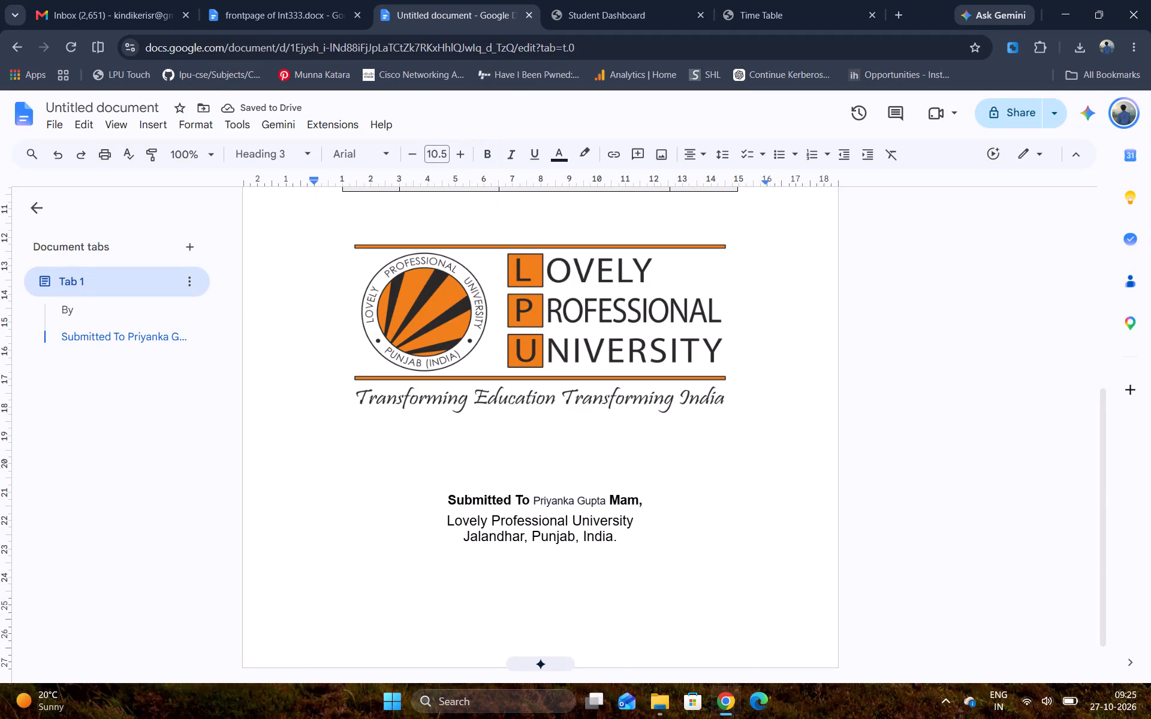
pyautogui.hotkey('shift', 'Left')
pyautogui.hotkey('shift', 'Left')
pyautogui.hotkey('shift', 'Left')
pyautogui.hotkey('shift', 'Left')
pyautogui.hotkey('shift', 'Left')
pyautogui.hotkey('shift', 'Left')
pyautogui.hotkey('shift', 'Left')
pyautogui.hotkey('shift', 'Left')
pyautogui.hotkey('shift', 'Left')
pyautogui.hotkey('shift', 'Left')
pyautogui.hotkey('shift', 'Left')
pyautogui.hotkey('shift', 'Left')
pyautogui.hotkey('shift', 'Left')
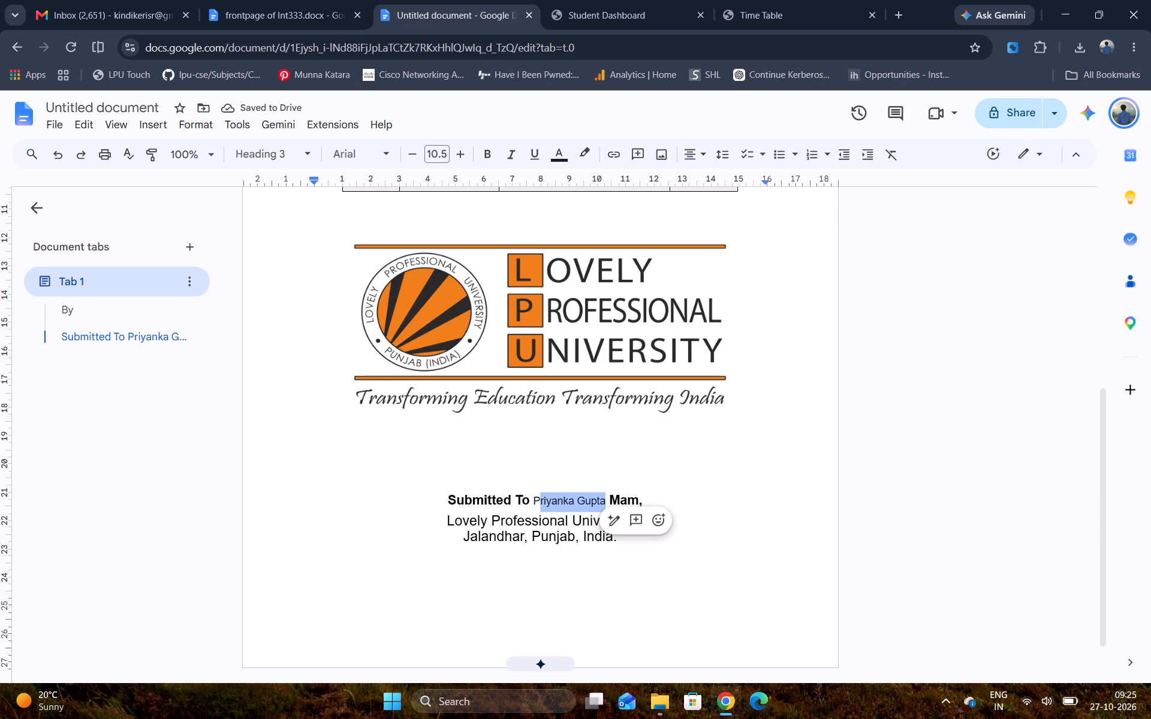
pyautogui.hotkey('shift', 'Left')
pyautogui.click(490, 160)
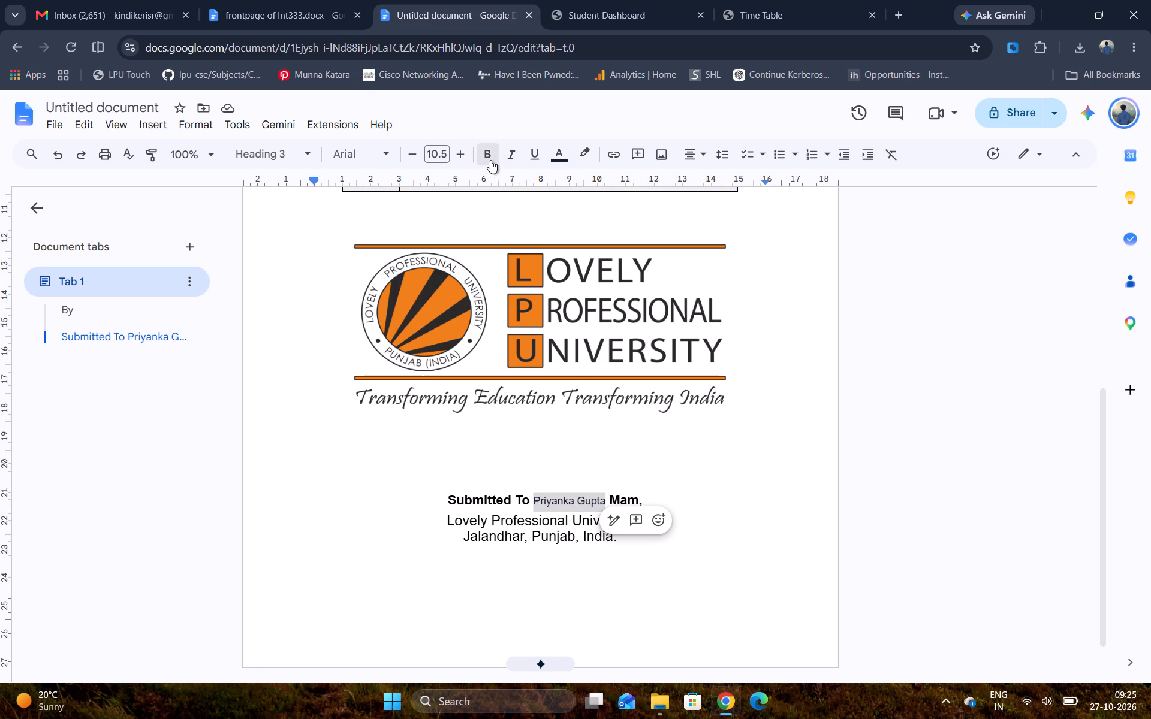
pyautogui.doubleClick(430, 151)
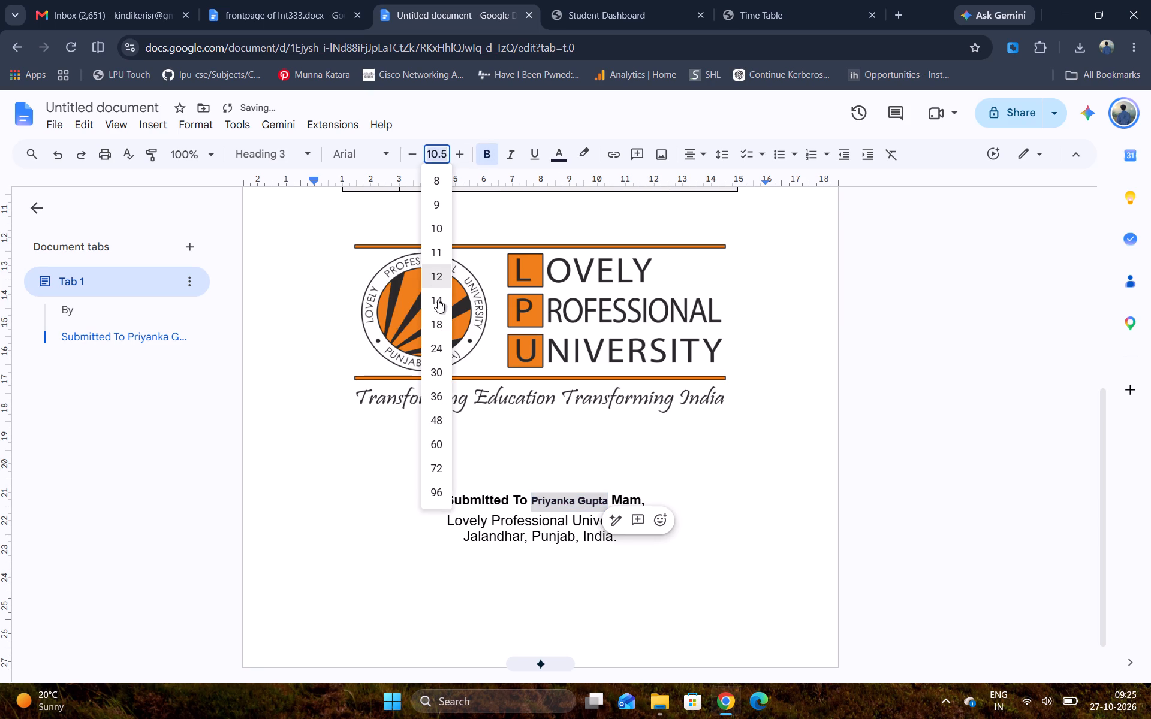
pyautogui.click(434, 273)
pyautogui.click(694, 449)
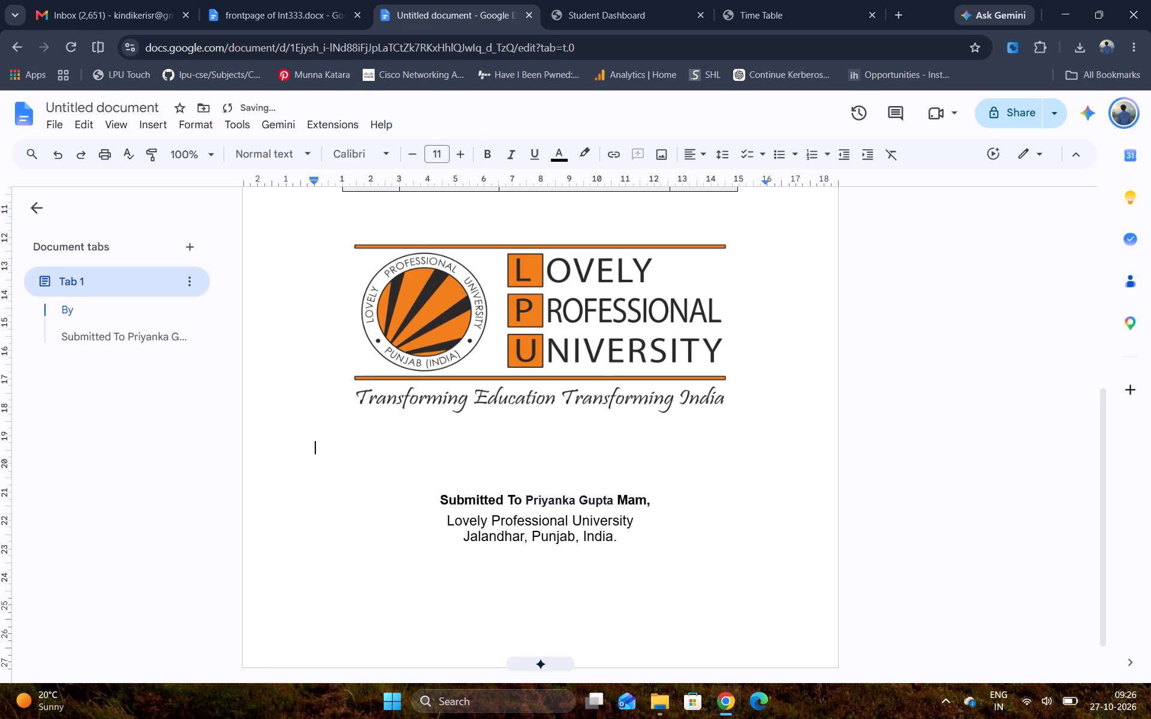
# Review the INT334 cover page and compare it with the INT333 cover page.
pyautogui.scroll(8, 636, 455)
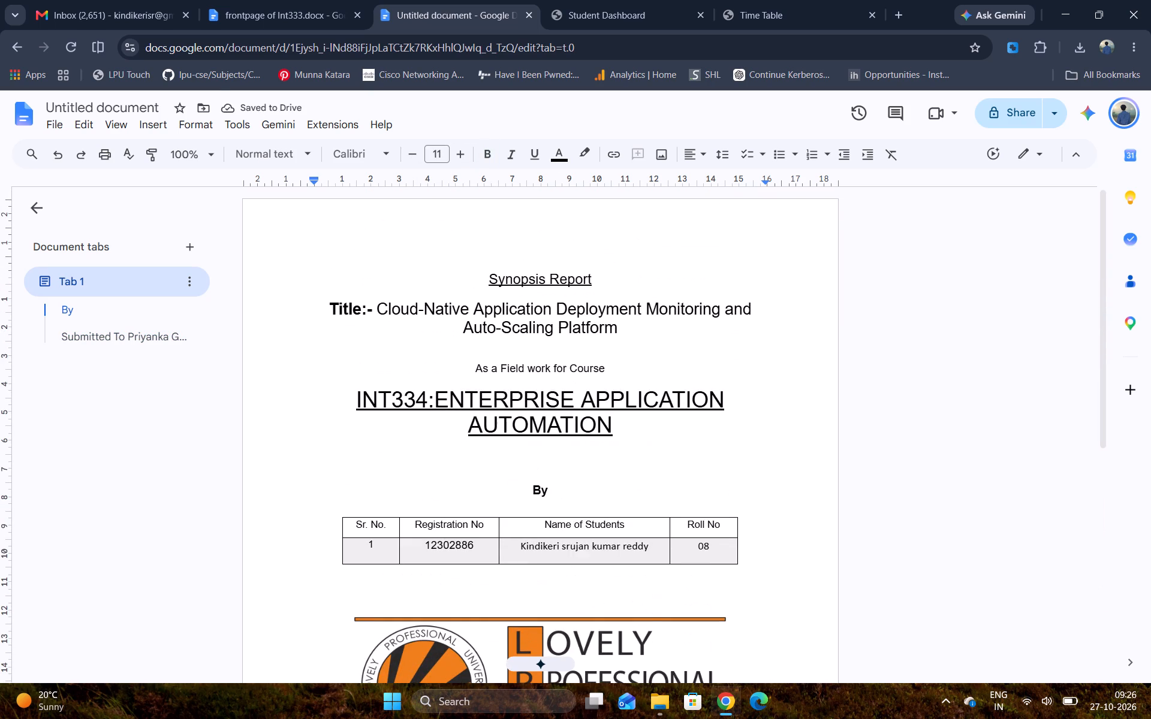
pyautogui.scroll(-3, 636, 455)
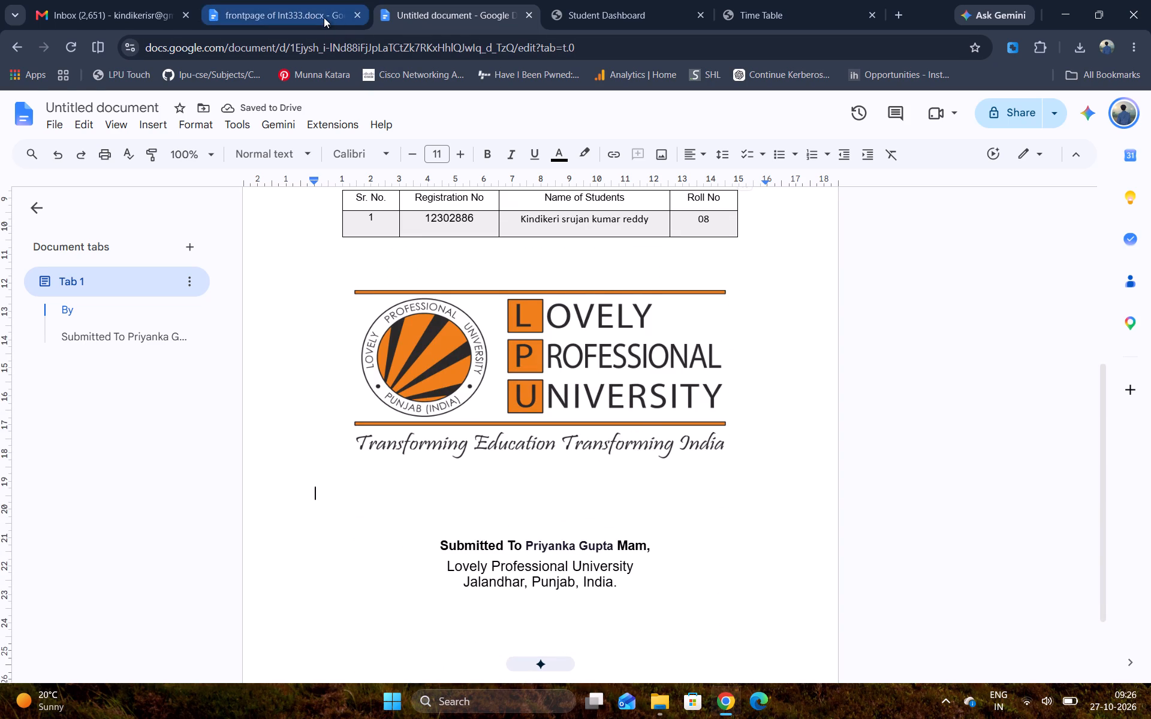
pyautogui.click(324, 16)
pyautogui.scroll(1, 536, 371)
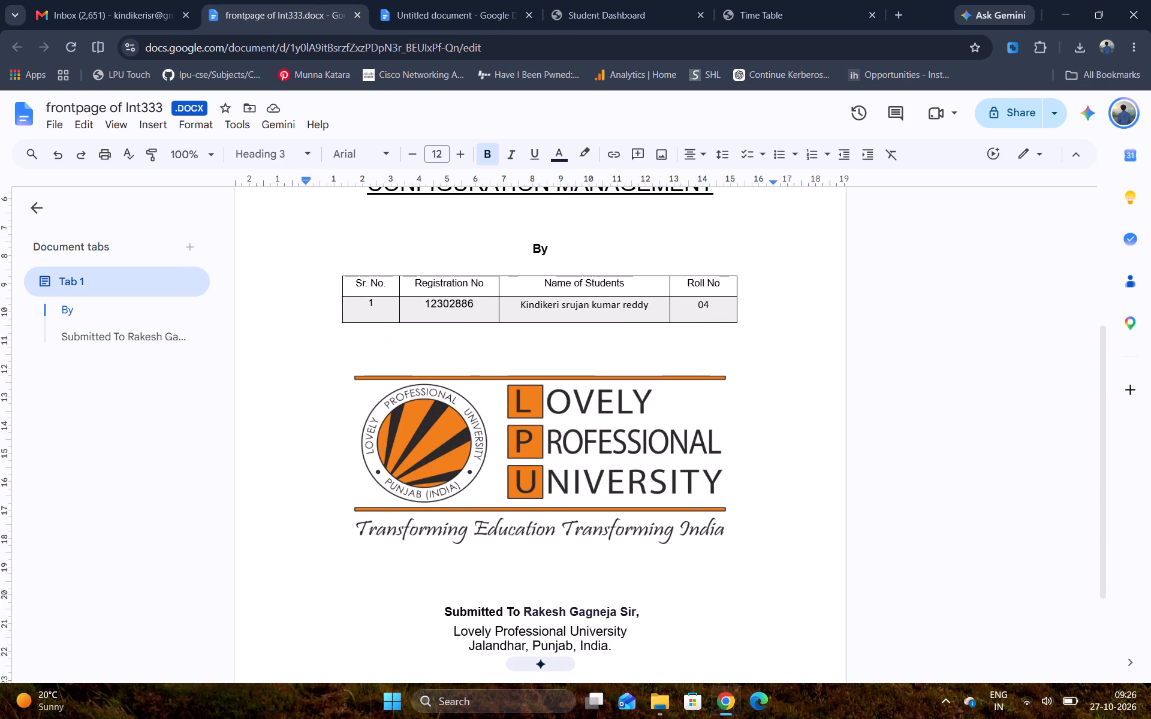
# Insert one blank line between the project title and As a Field work for Course in the INT334 document.
pyautogui.click(492, 0)
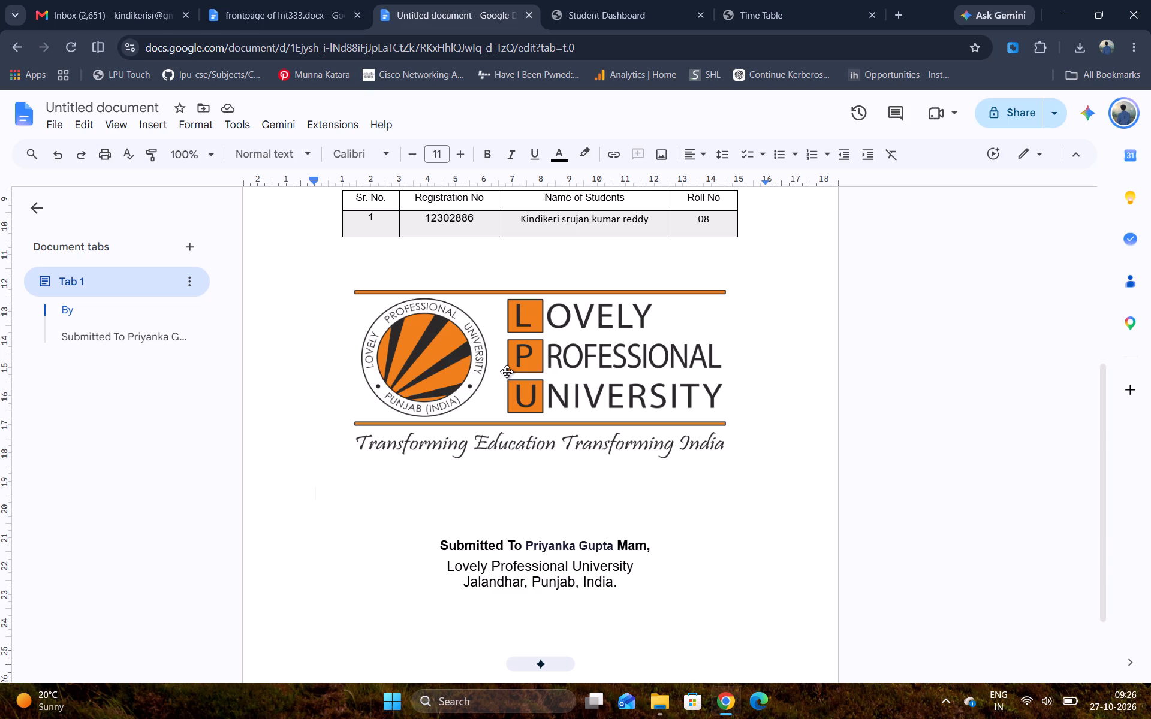
pyautogui.scroll(7, 507, 371)
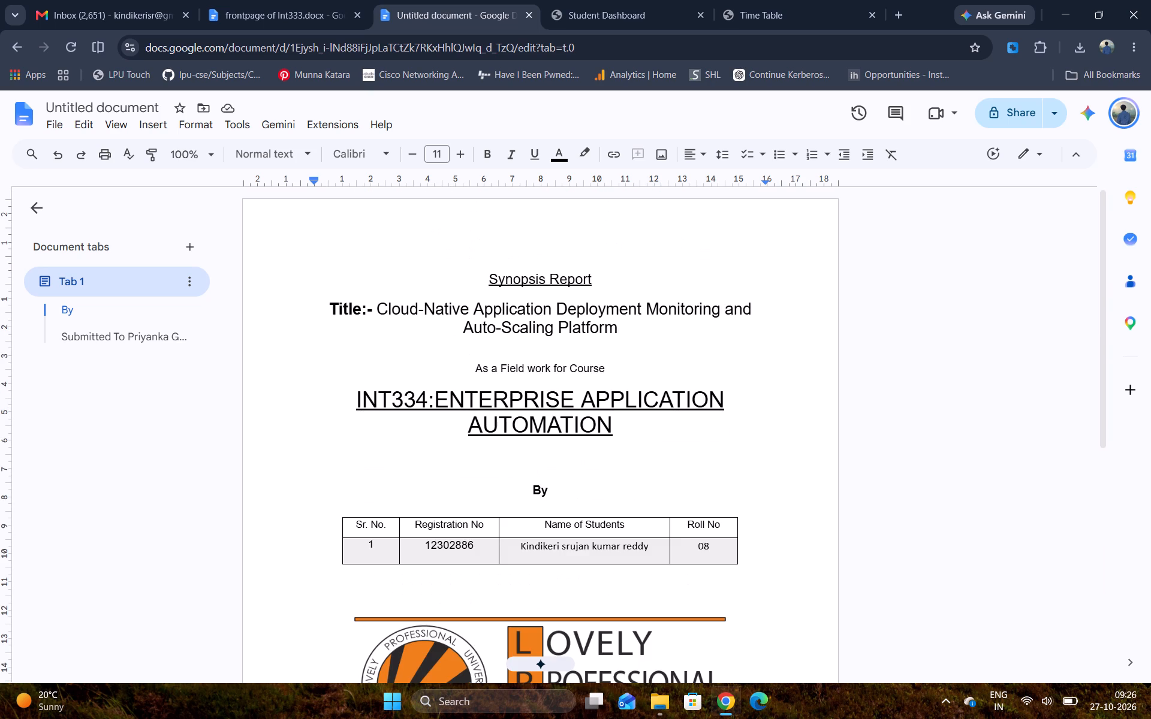
pyautogui.click(538, 353)
pyautogui.press('Return')
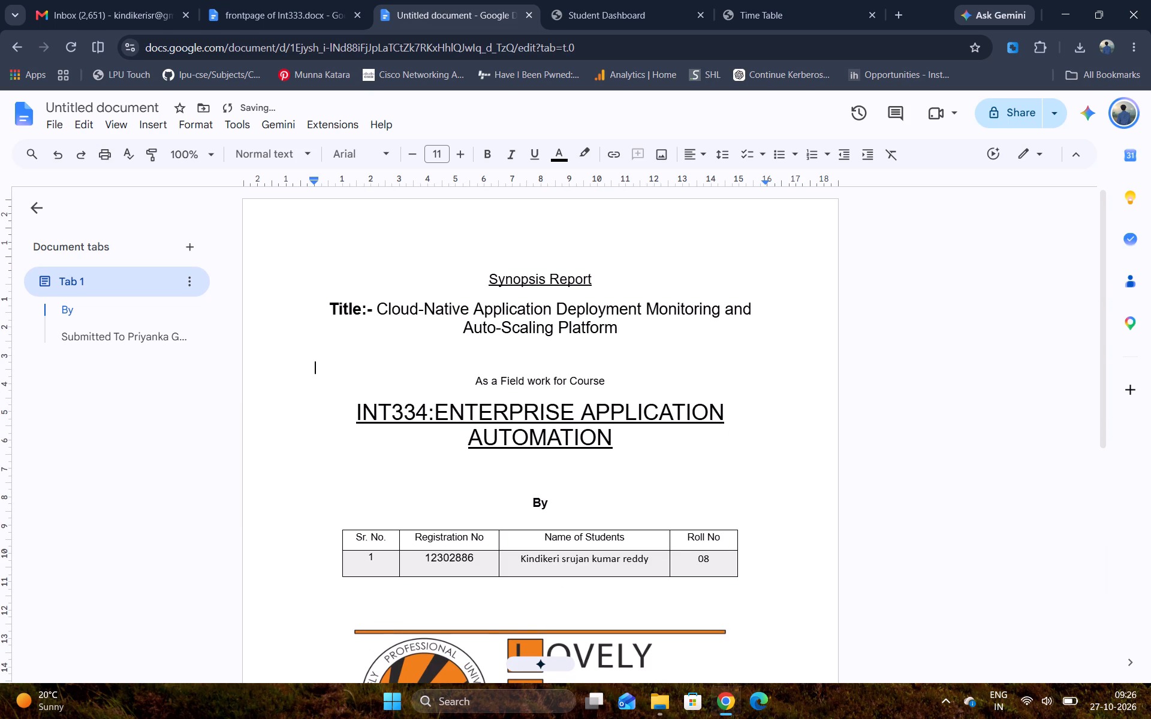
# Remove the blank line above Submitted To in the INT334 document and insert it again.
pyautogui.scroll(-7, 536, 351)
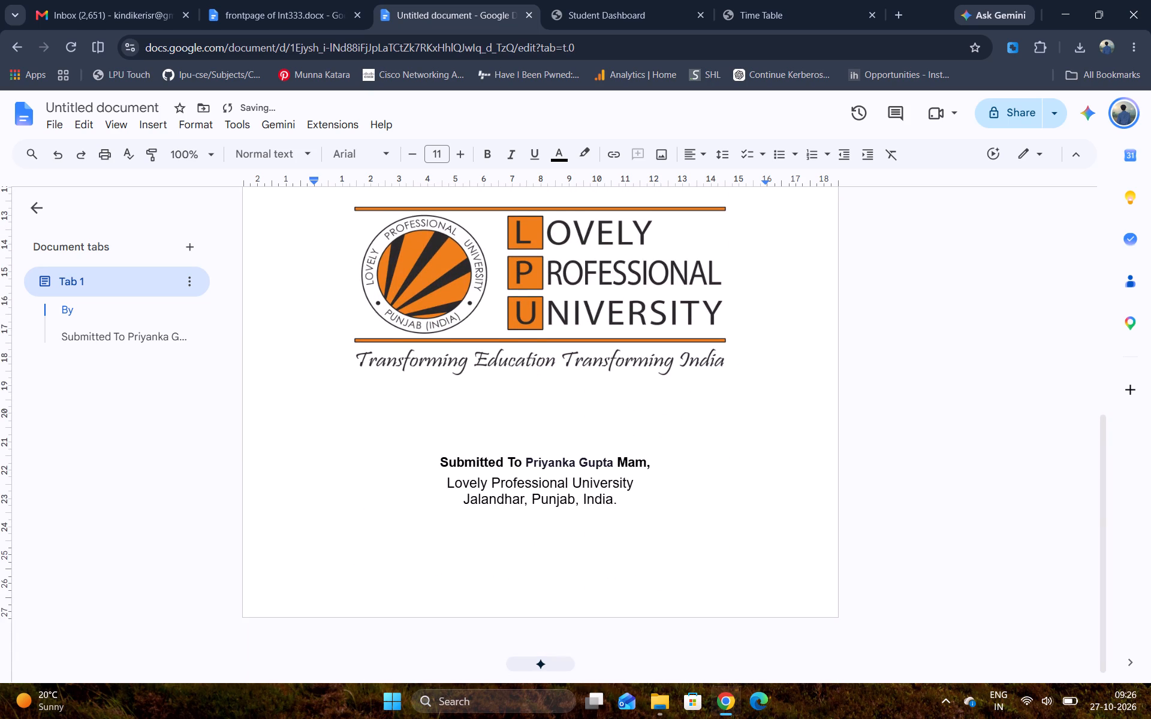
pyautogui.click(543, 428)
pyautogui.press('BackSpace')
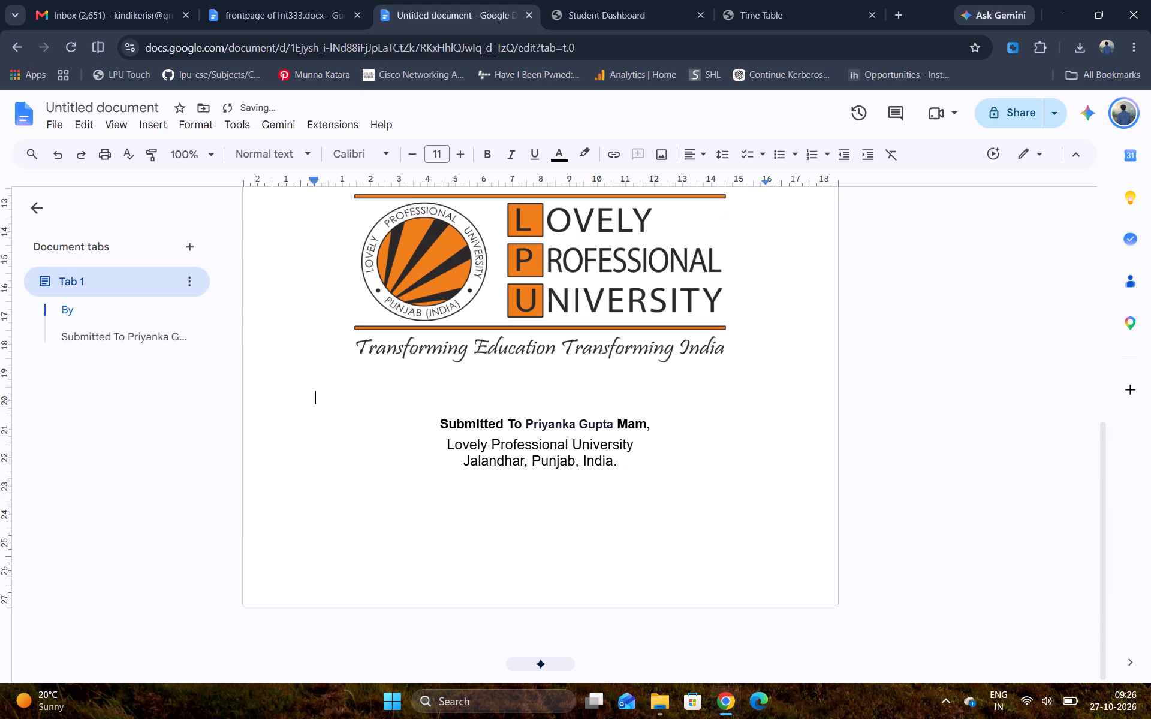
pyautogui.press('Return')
# Review the INT334 cover page's layout and spacing from the Synopsis Report heading down to the university address.
pyautogui.scroll(6, 543, 428)
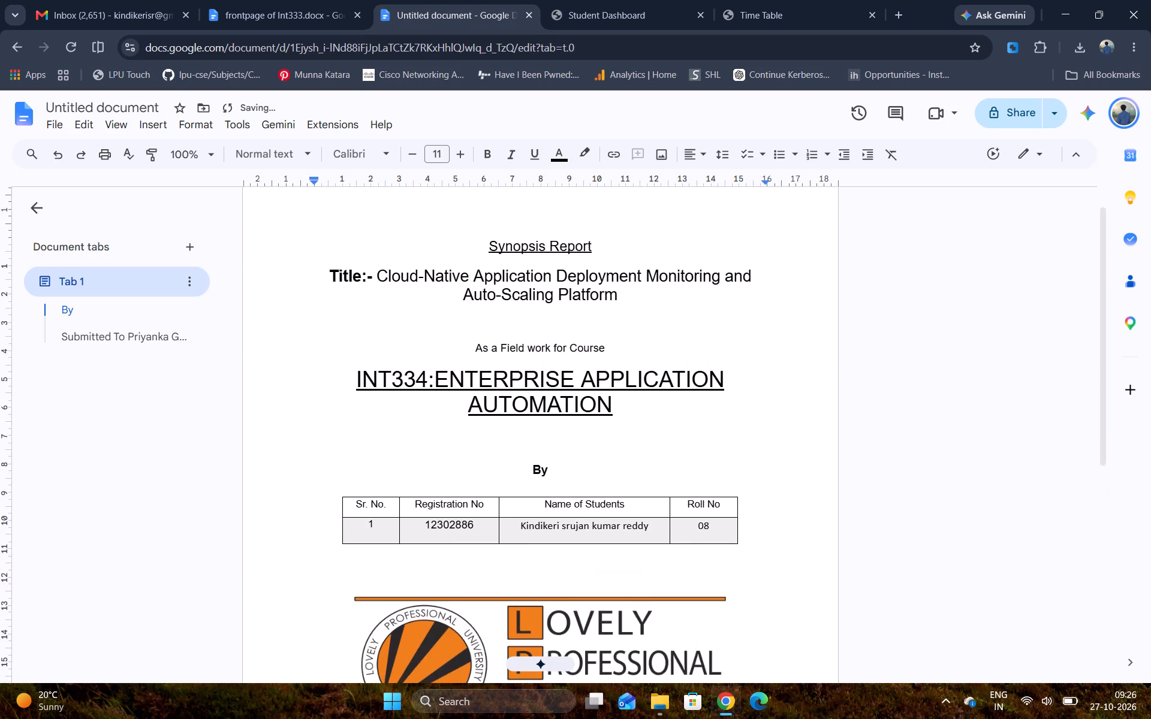
pyautogui.scroll(6, 543, 428)
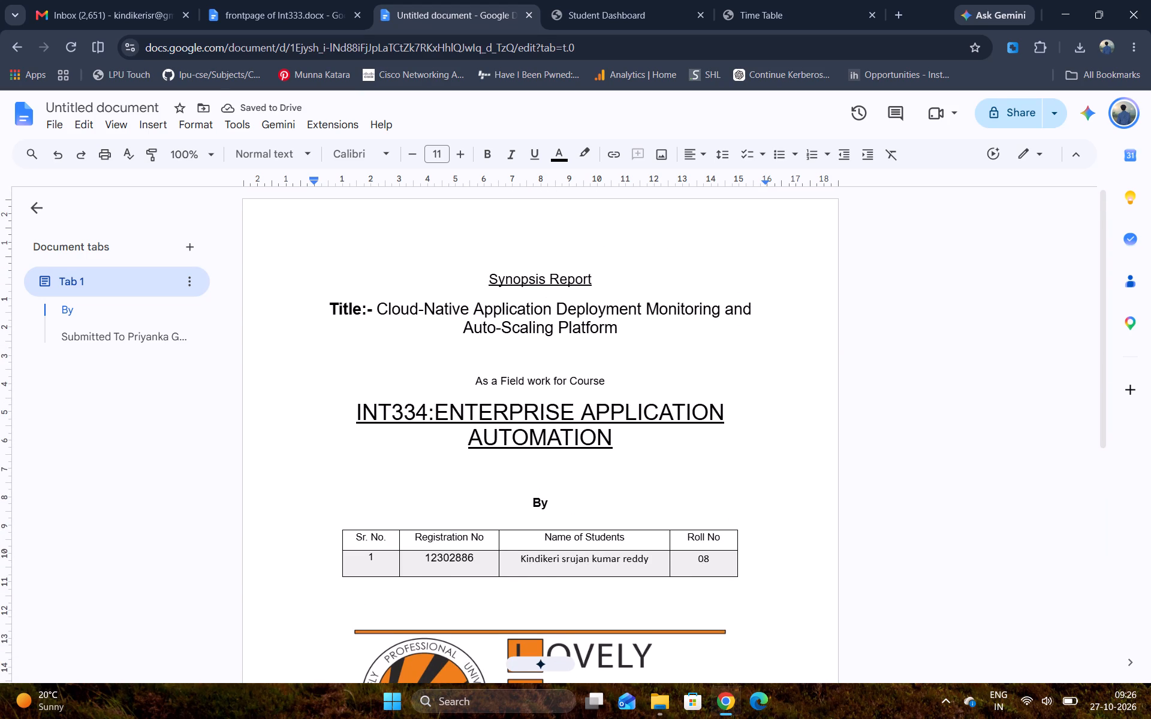
pyautogui.scroll(-1, 552, 484)
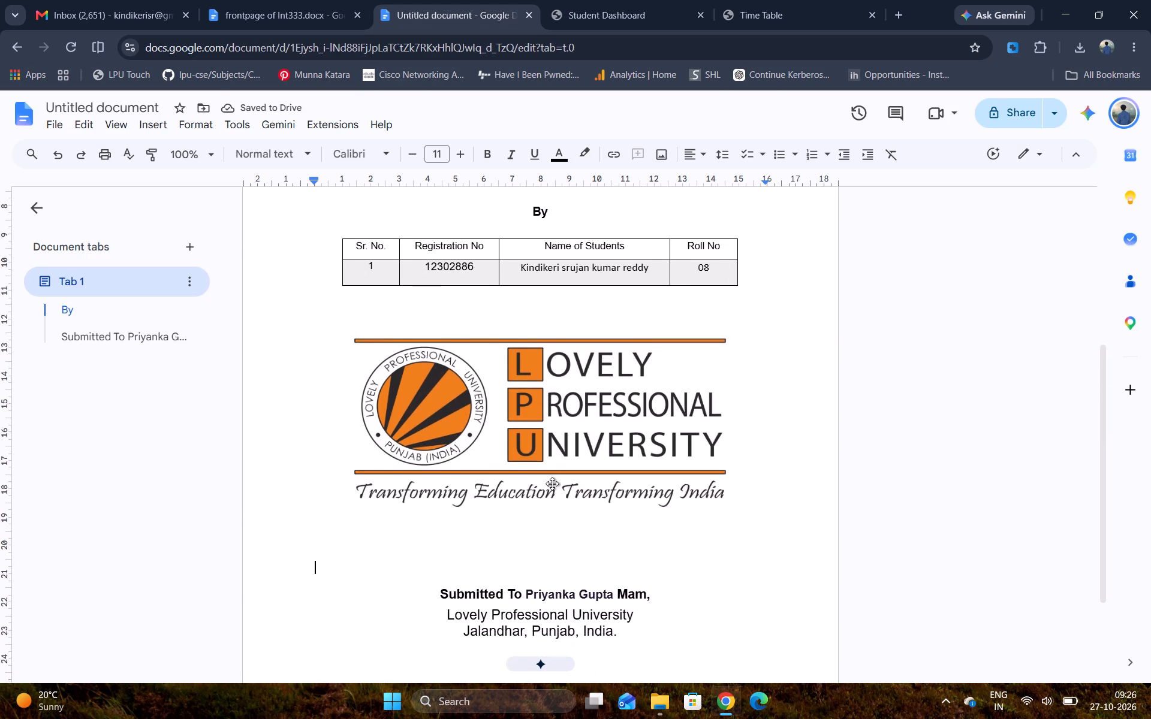
pyautogui.scroll(-1, 552, 484)
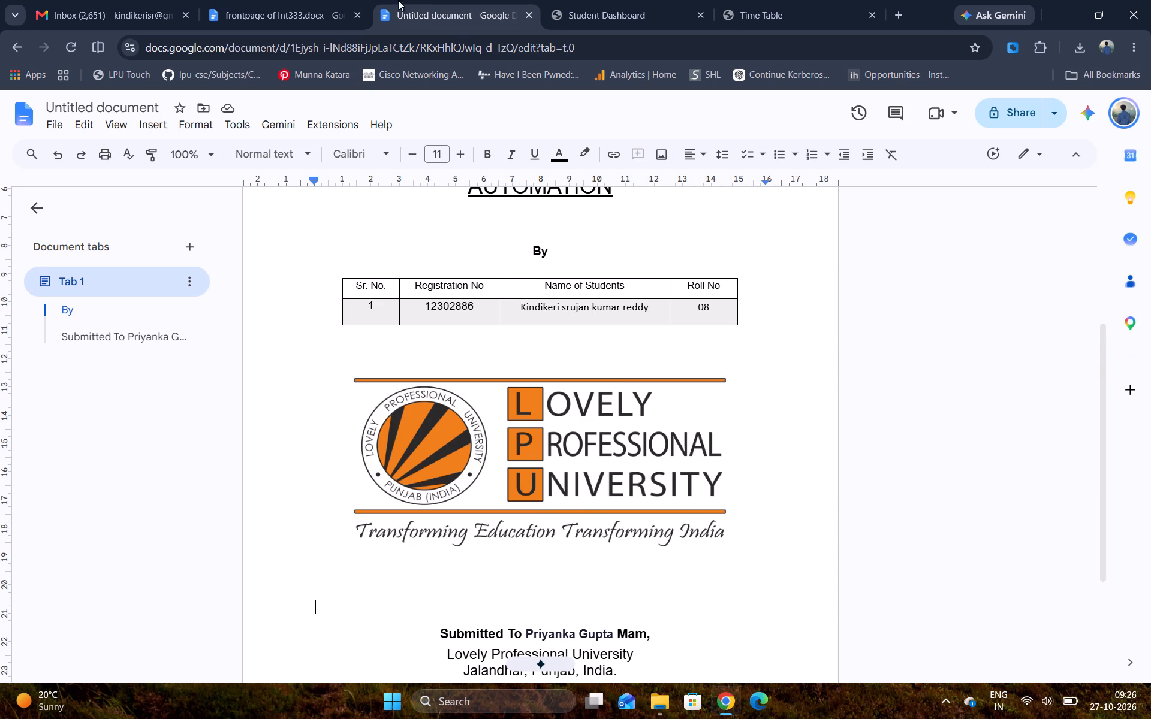
pyautogui.scroll(4, 494, 335)
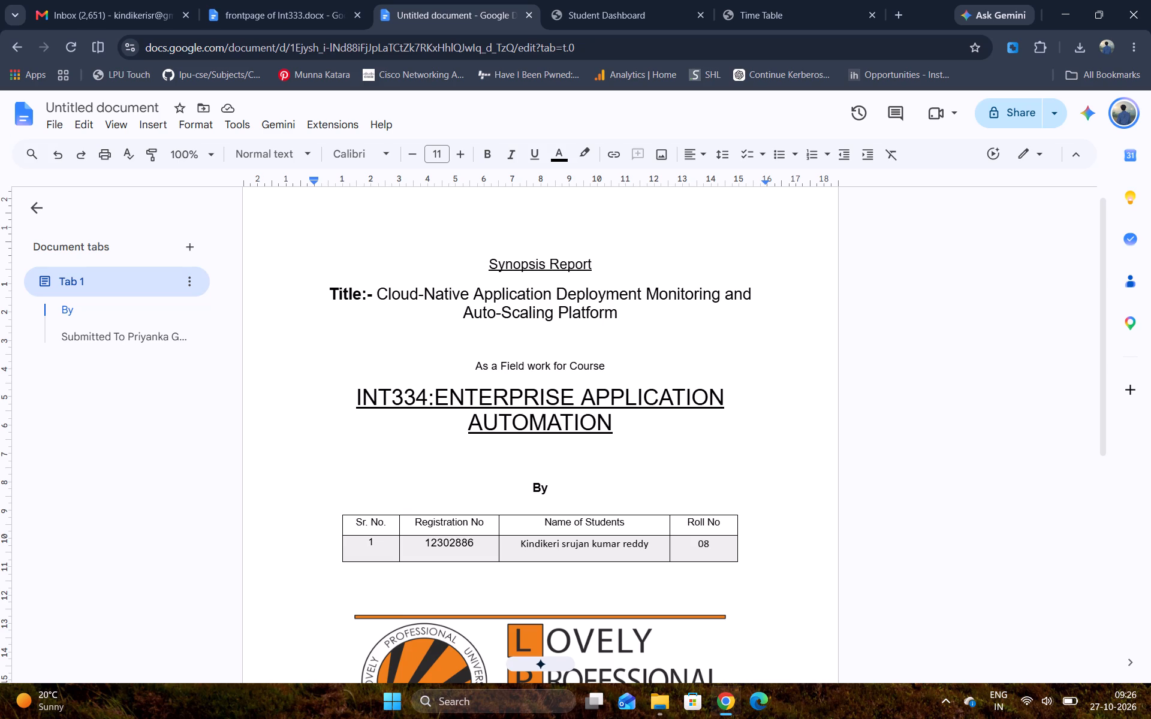
pyautogui.scroll(-10, 588, 457)
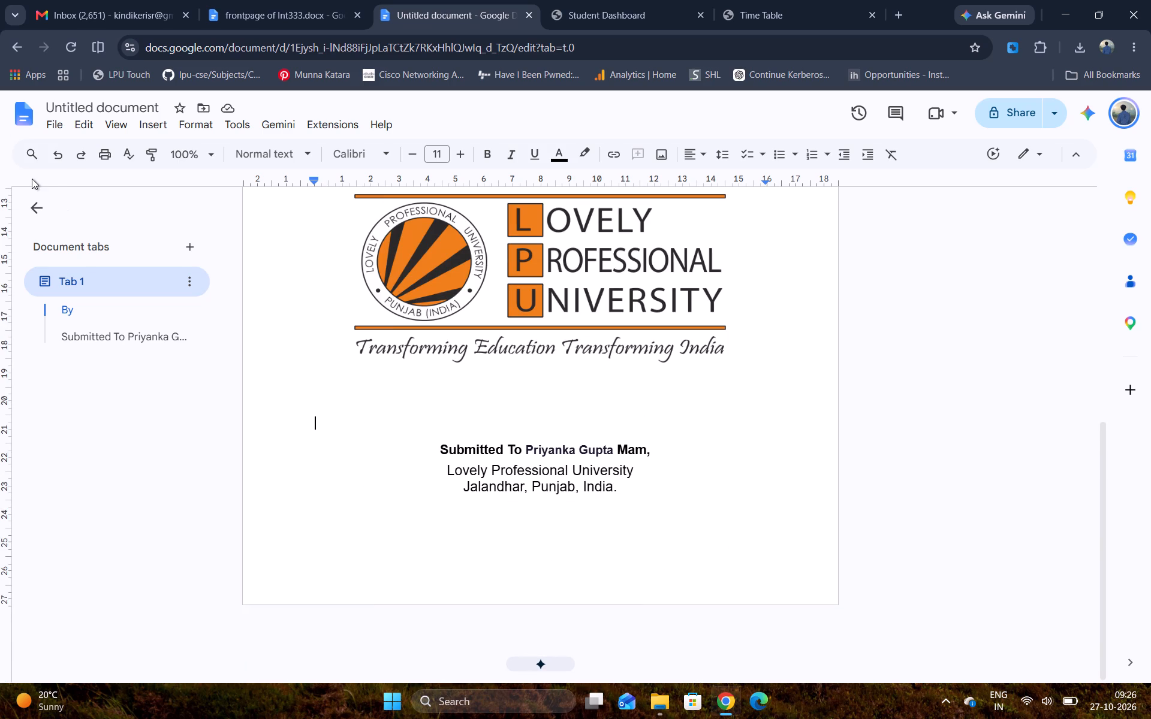
# Rename the untitled INT334 document as INT 334 Synopsis Report.
pyautogui.click(50, 125)
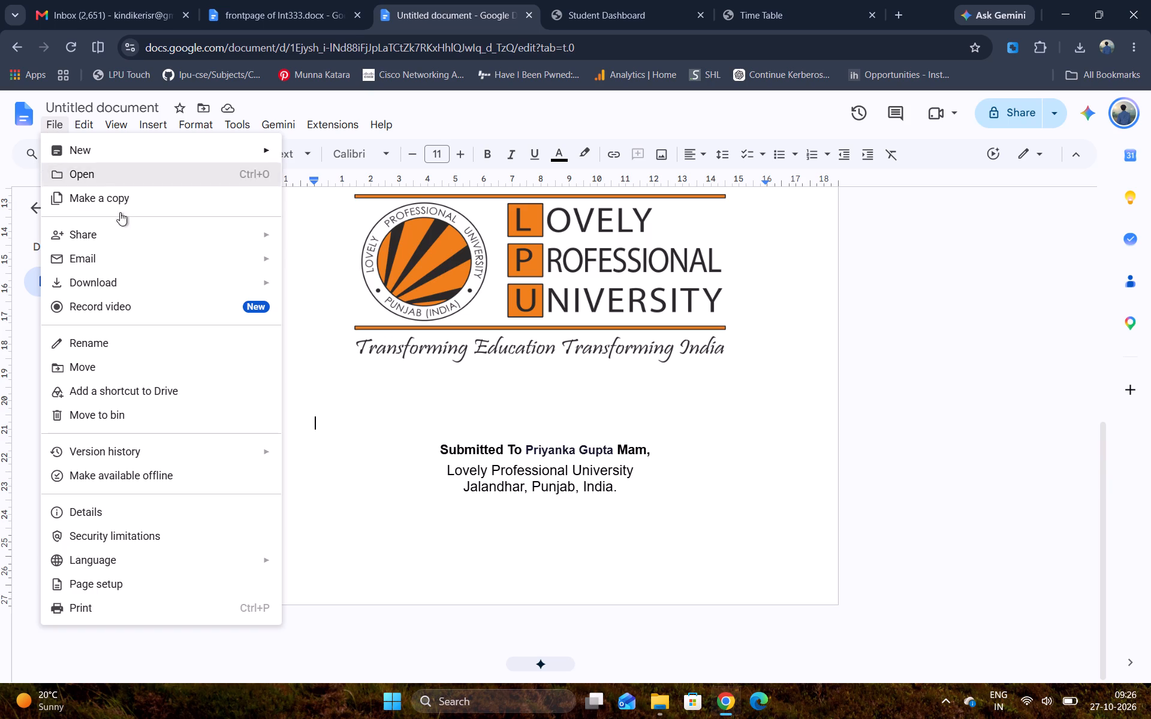
pyautogui.click(106, 105)
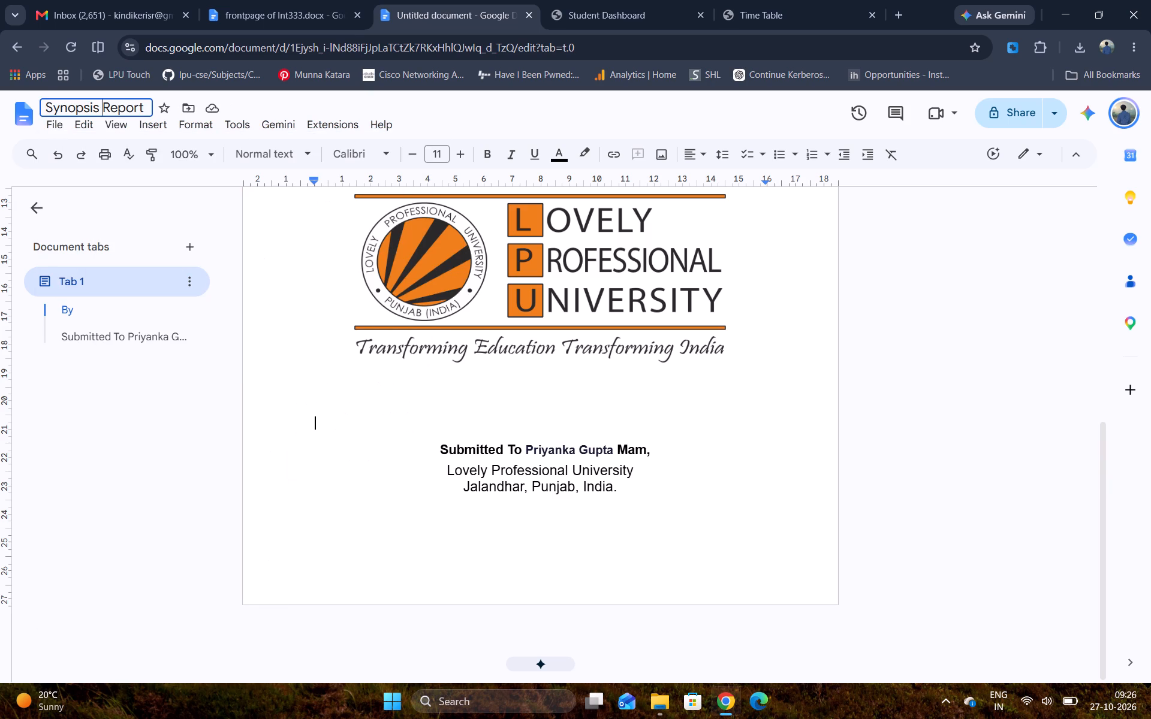
pyautogui.press('Left')
pyautogui.press('Left')
pyautogui.press('Left')
pyautogui.press('Left')
pyautogui.press('Left')
pyautogui.press('Left')
pyautogui.press('Left')
pyautogui.press('Left')
pyautogui.press('Left')
pyautogui.press('Left')
pyautogui.press('Left')
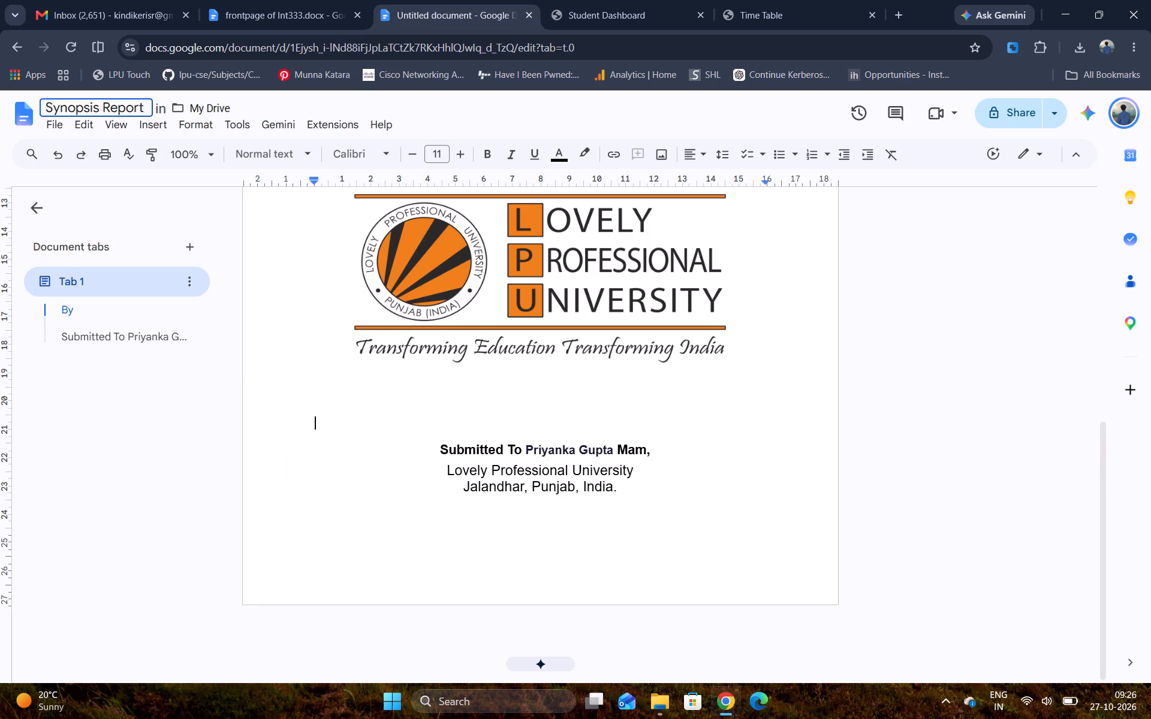
pyautogui.write('Int')
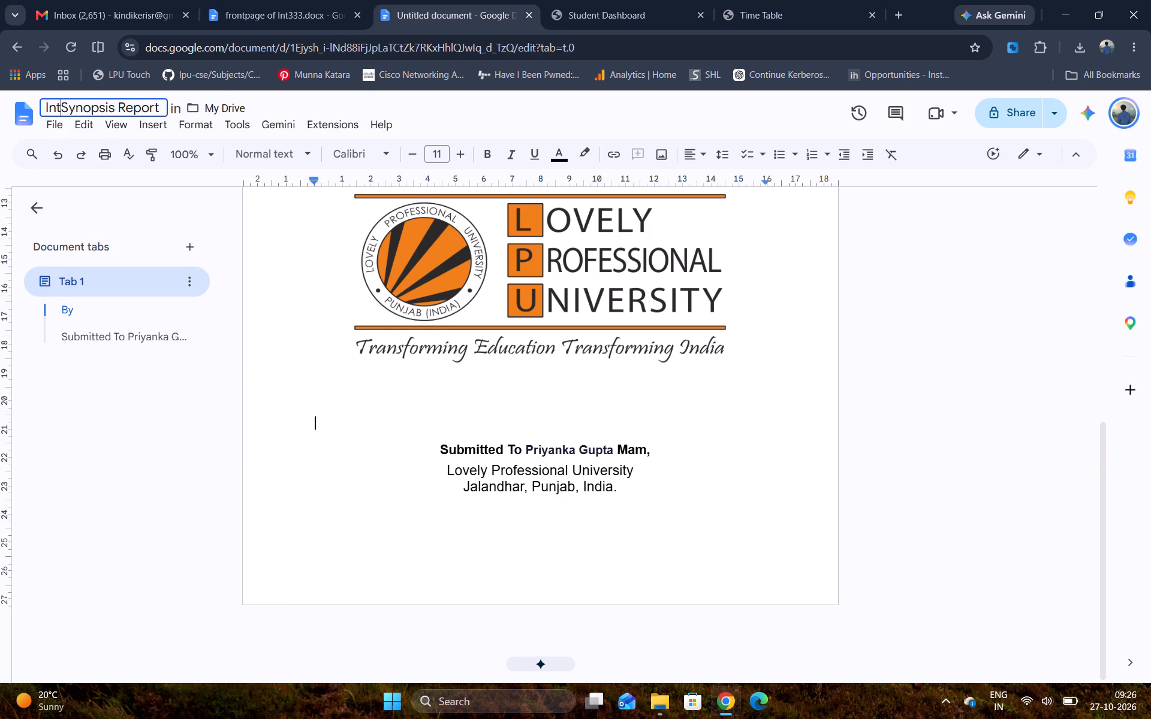
pyautogui.press('space')
pyautogui.write('##')
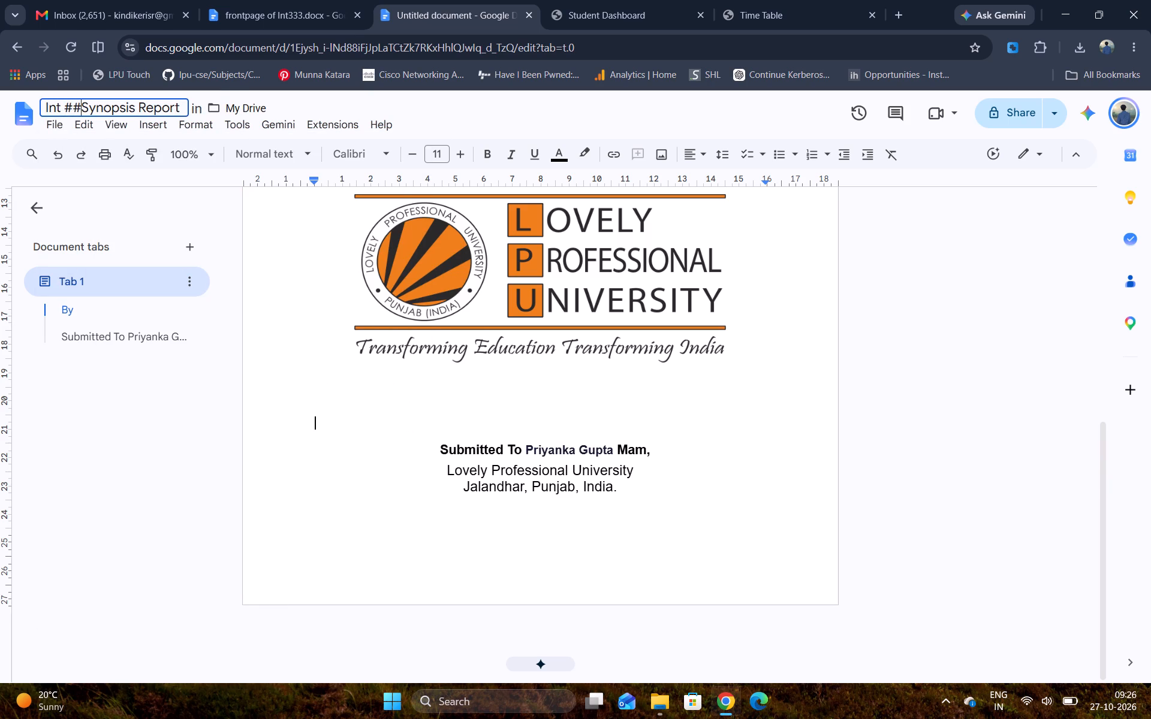
pyautogui.press('BackSpace')
pyautogui.press('BackSpace')
pyautogui.write('334')
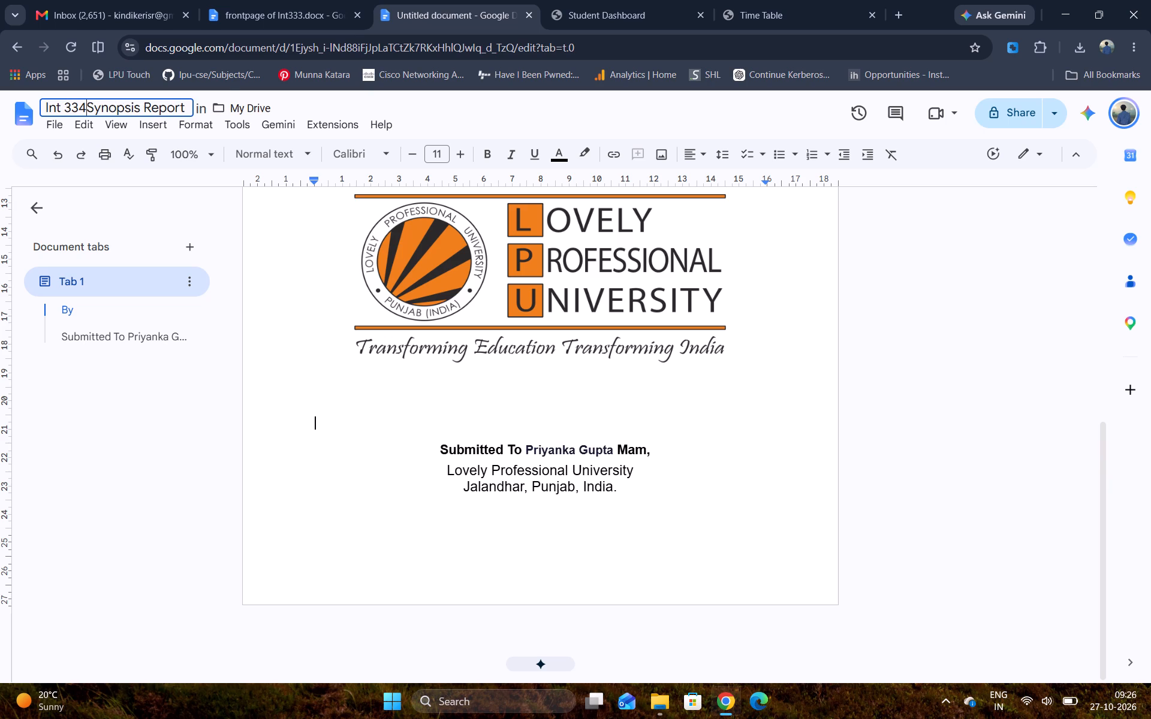
pyautogui.press('Left')
pyautogui.press('Left')
pyautogui.press('Left')
pyautogui.press('BackSpace')
pyautogui.press('BackSpace')
pyautogui.press('BackSpace')
pyautogui.press('BackSpace')
pyautogui.press('BackSpace')
pyautogui.press('BackSpace')
pyautogui.press('BackSpace')
pyautogui.press('BackSpace')
pyautogui.press('BackSpace')
pyautogui.press('BackSpace')
pyautogui.press('BackSpace')
pyautogui.press('BackSpace')
pyautogui.press('BackSpace')
pyautogui.press('BackSpace')
pyautogui.press('BackSpace')
pyautogui.press('BackSpace')
pyautogui.write('IN')
pyautogui.write('T')
pyautogui.press('space')
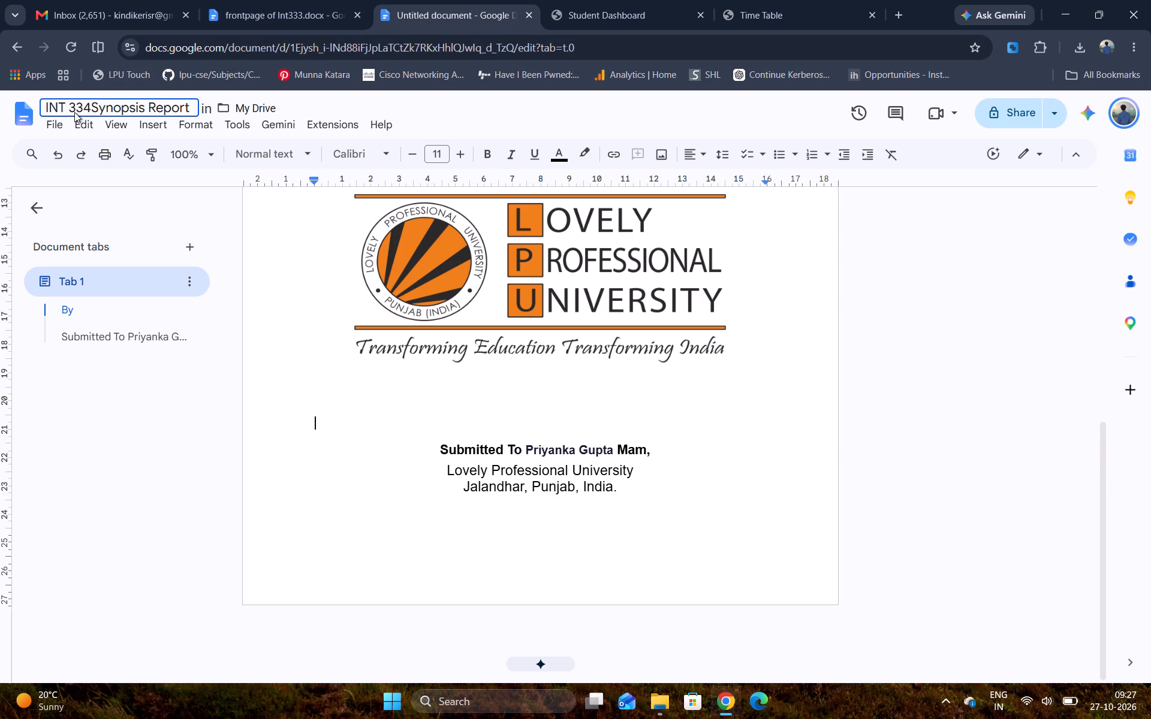
pyautogui.click(91, 108)
pyautogui.press('space')
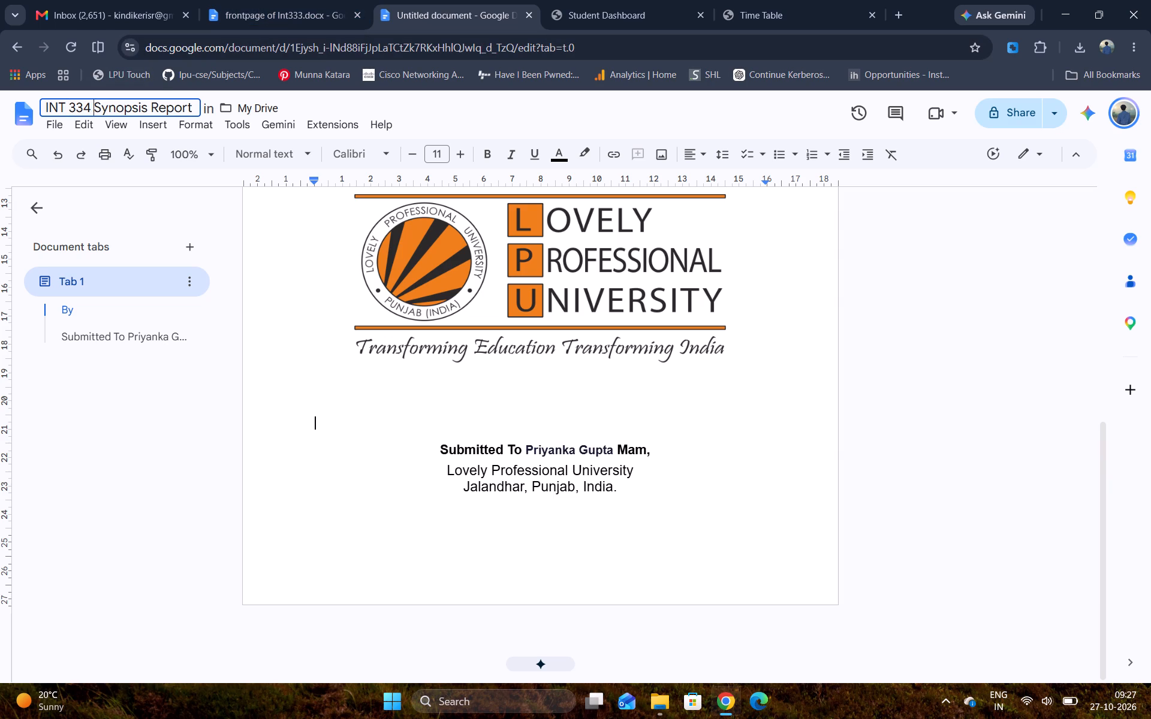
# Copy the INT334 document's name, replace the INT333 document's name with it, and change the number to make it INT 333 Synopsis Report.
pyautogui.hotkey('ctrl', 'a')
pyautogui.hotkey('ctrl', 'c')
pyautogui.click(284, 0)
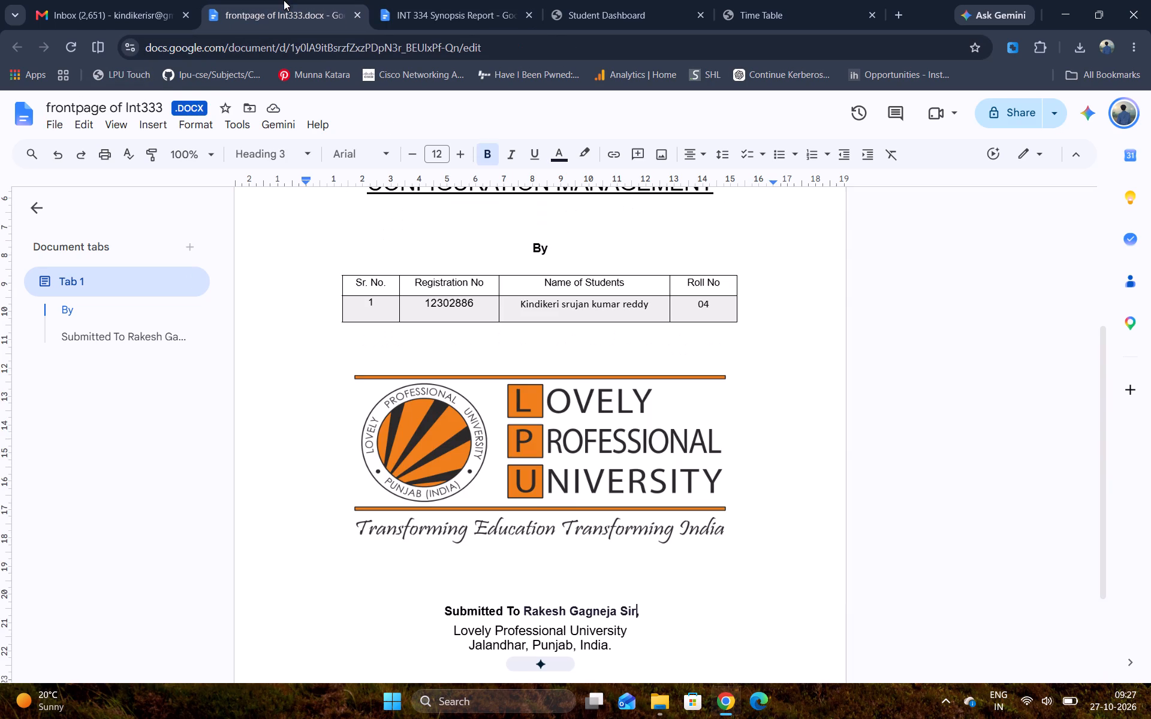
pyautogui.click(107, 105)
pyautogui.hotkey('ctrl', 'a')
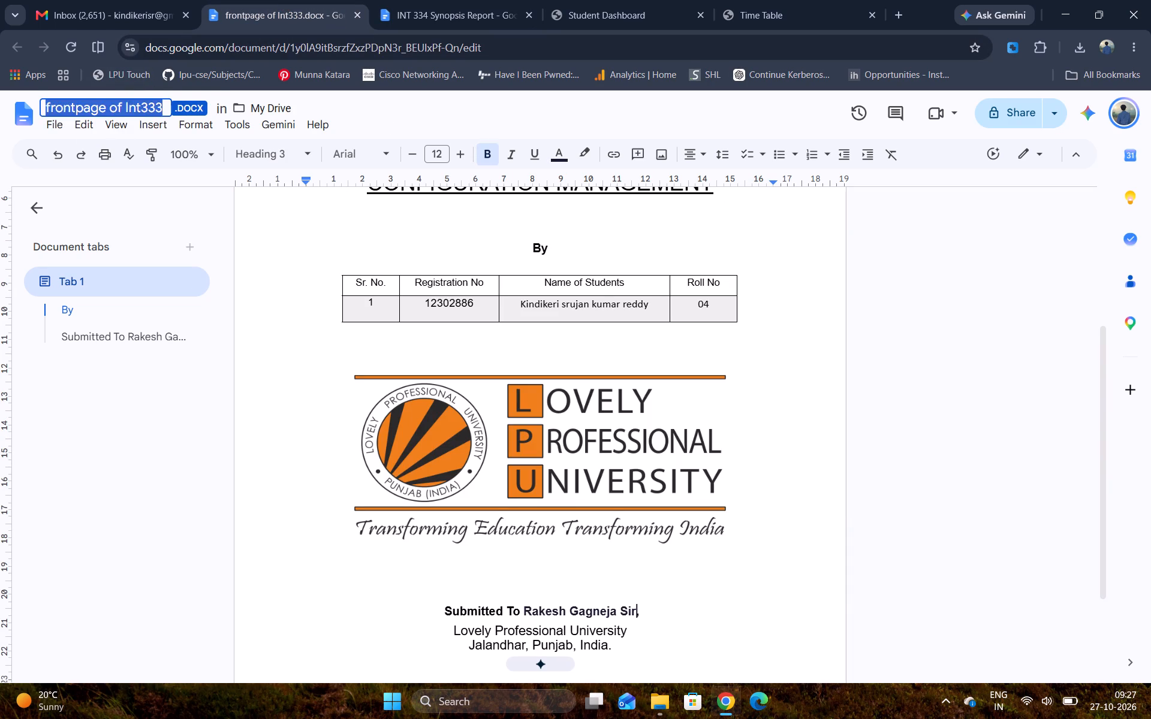
pyautogui.hotkey('ctrl', 'v')
pyautogui.click(89, 104)
pyautogui.press('BackSpace')
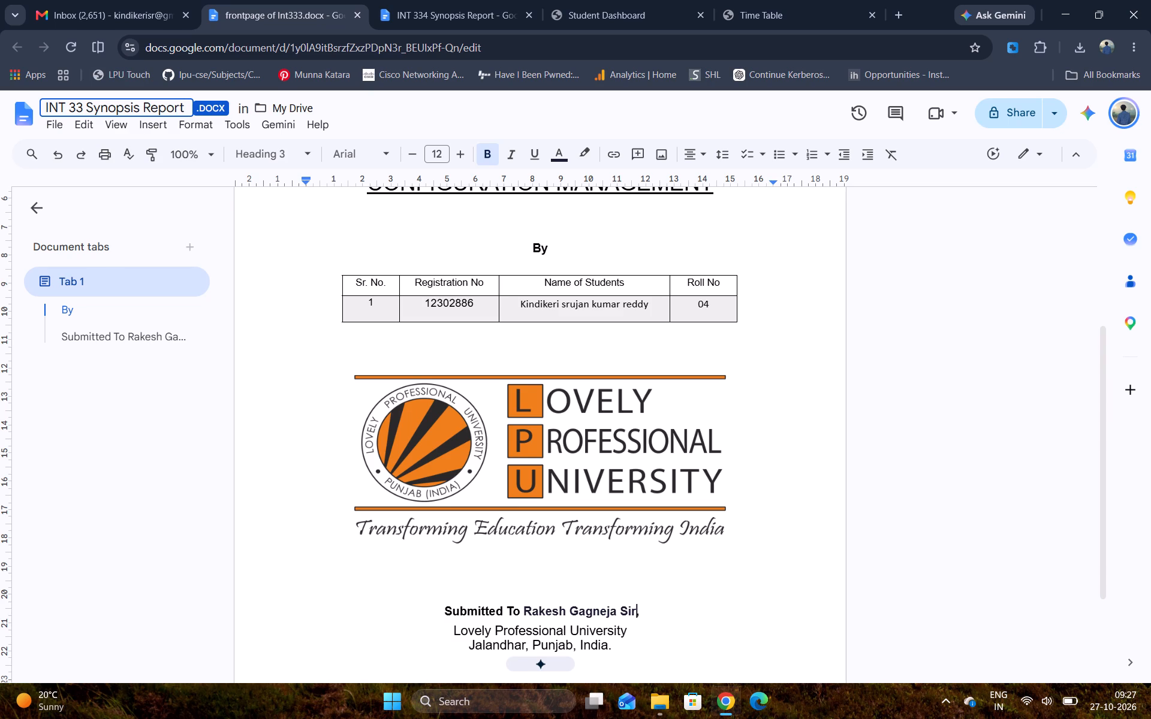
pyautogui.press('3')
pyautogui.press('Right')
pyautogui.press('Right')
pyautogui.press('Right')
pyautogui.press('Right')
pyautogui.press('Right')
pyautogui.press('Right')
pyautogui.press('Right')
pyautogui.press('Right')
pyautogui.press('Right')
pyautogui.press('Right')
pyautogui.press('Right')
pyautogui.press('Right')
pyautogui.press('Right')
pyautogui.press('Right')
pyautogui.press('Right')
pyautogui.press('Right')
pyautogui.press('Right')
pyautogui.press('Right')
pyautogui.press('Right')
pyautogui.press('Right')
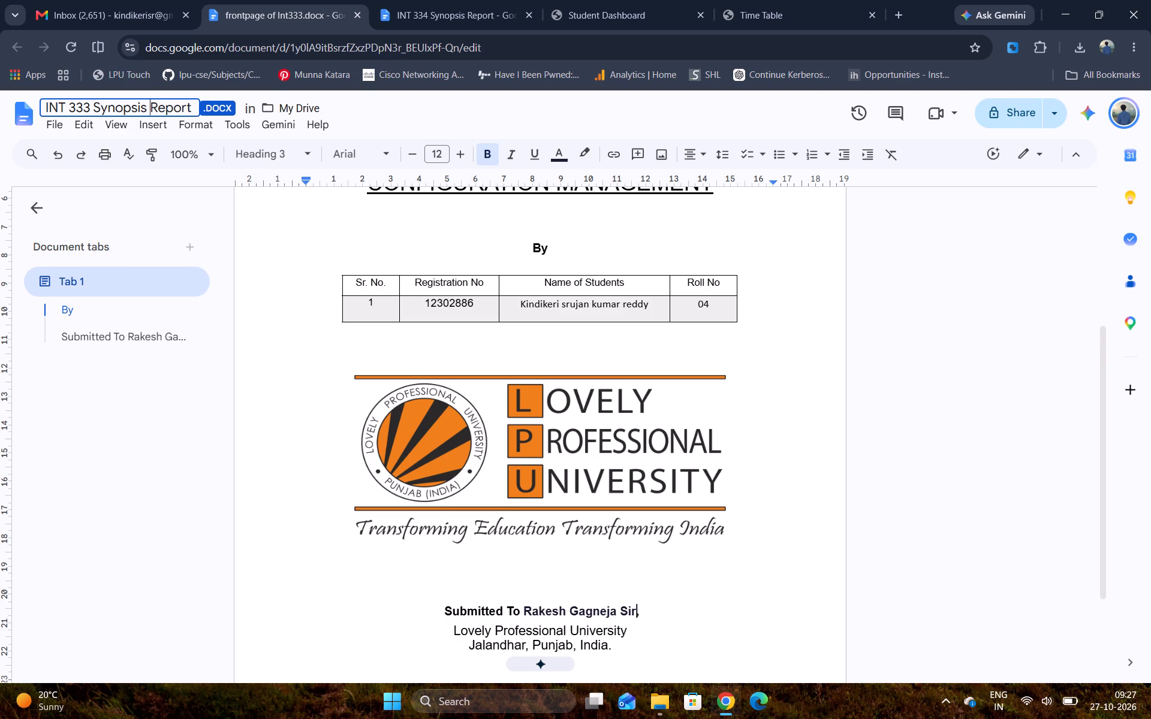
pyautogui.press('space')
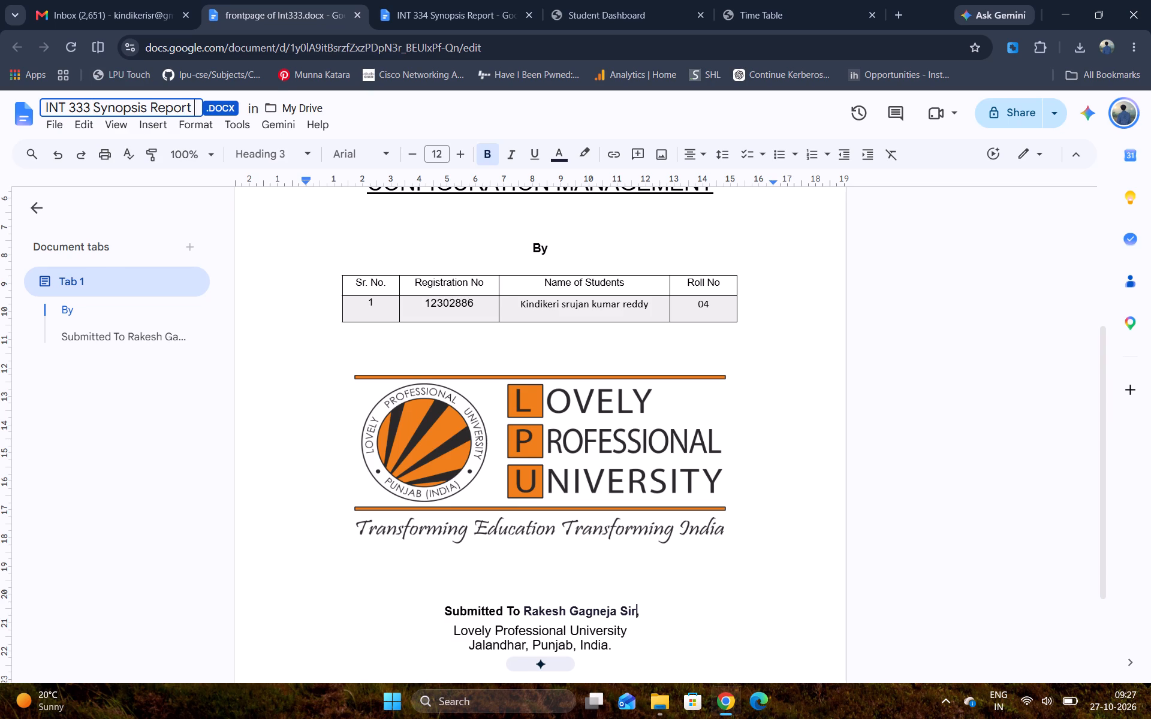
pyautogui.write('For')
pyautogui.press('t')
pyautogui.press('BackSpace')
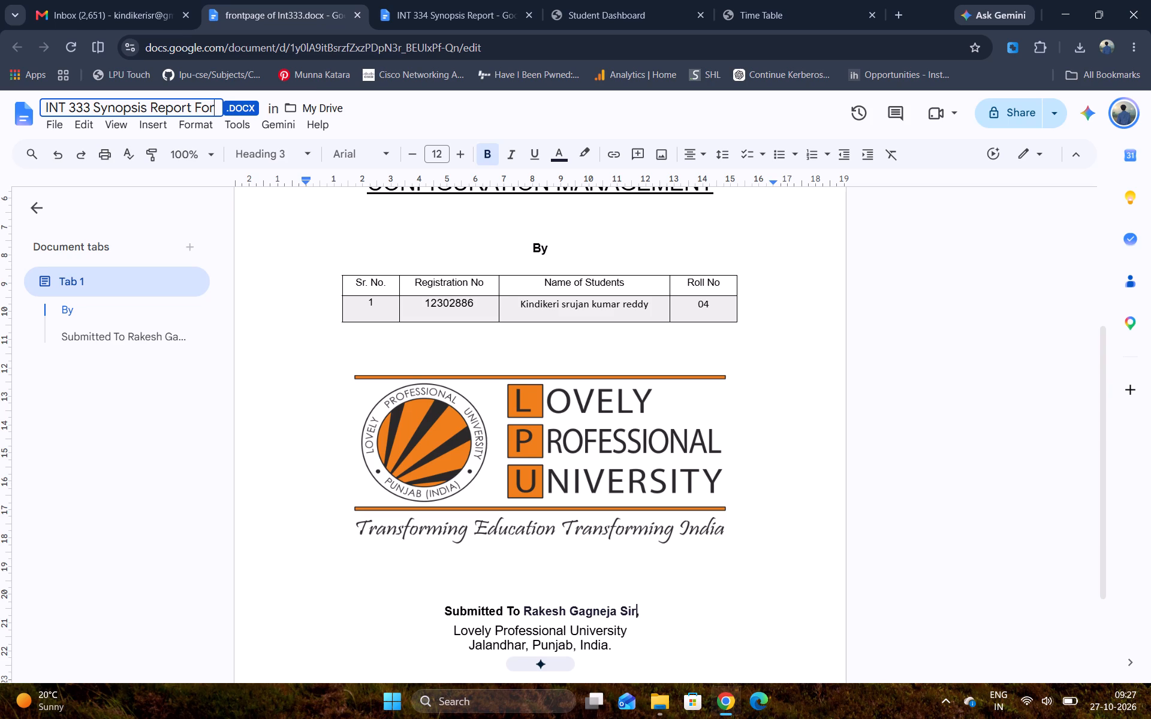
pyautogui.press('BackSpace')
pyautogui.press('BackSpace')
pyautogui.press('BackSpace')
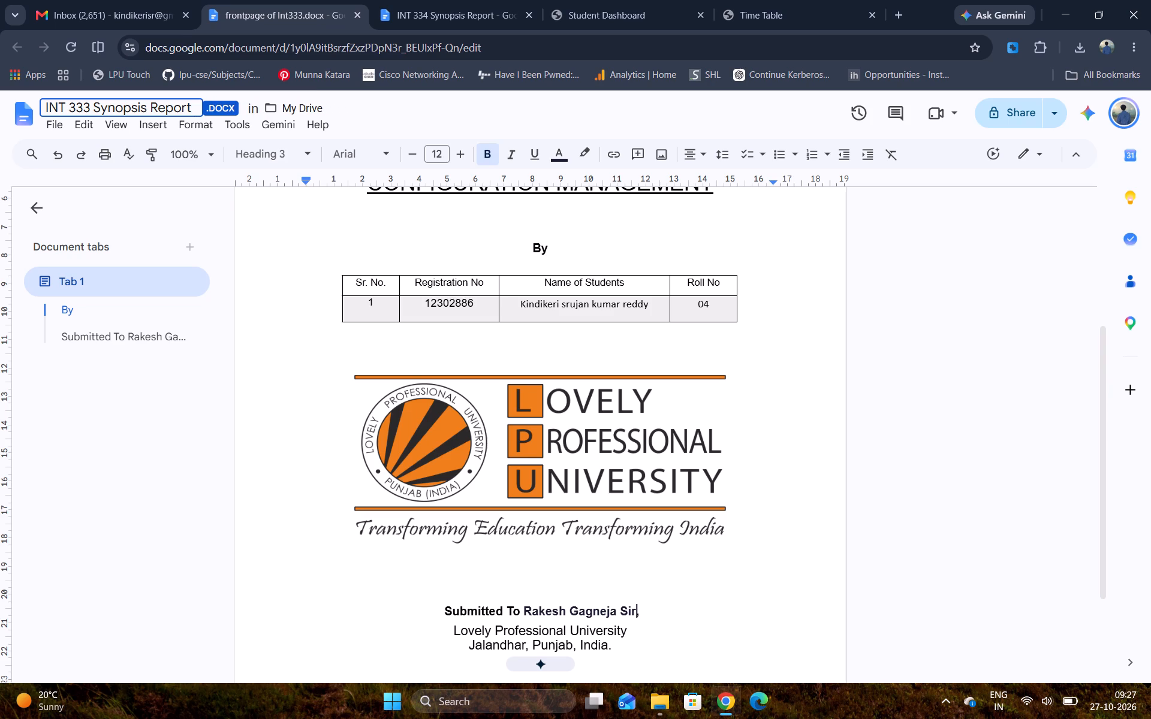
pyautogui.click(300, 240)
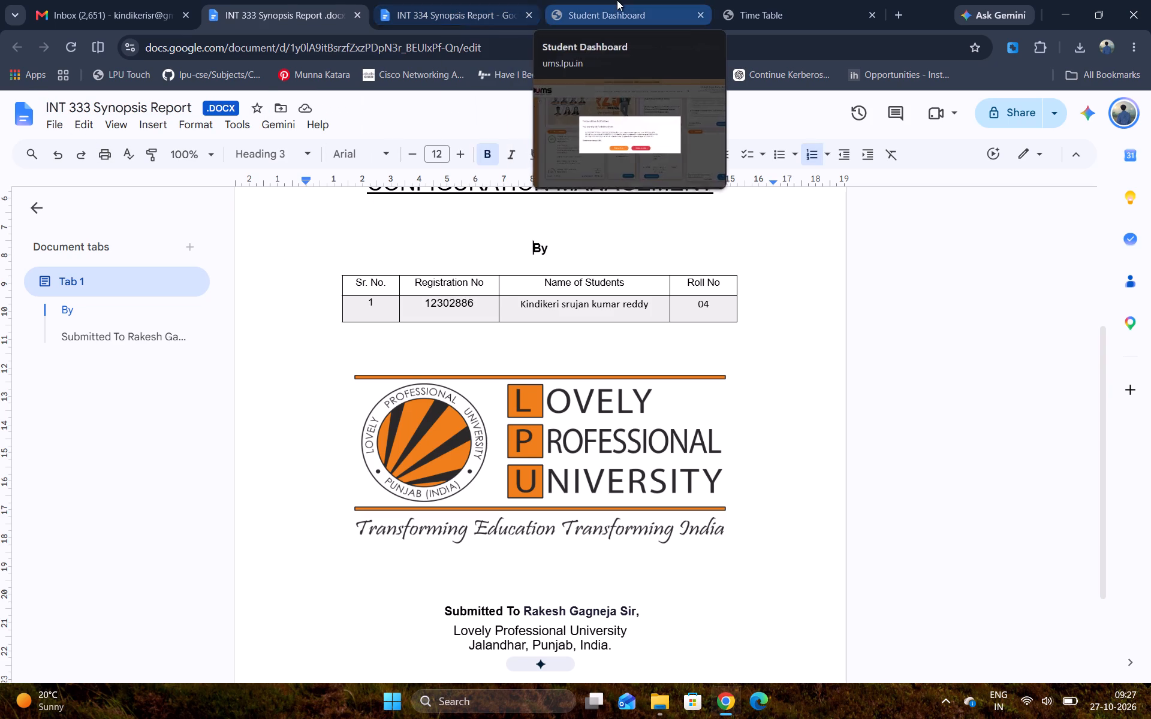
# Close the Student Dashboard and Time Table pages.
pyautogui.click(617, 0)
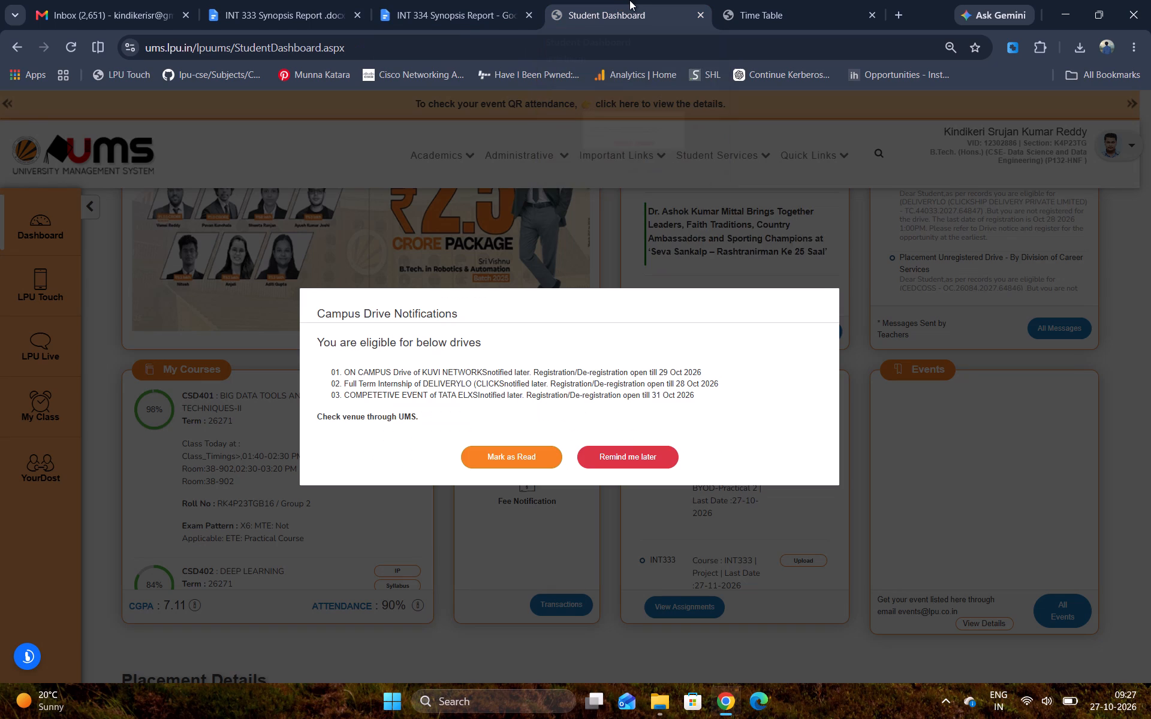
pyautogui.hotkey('ctrl', 'w')
pyautogui.hotkey('ctrl', 'w')
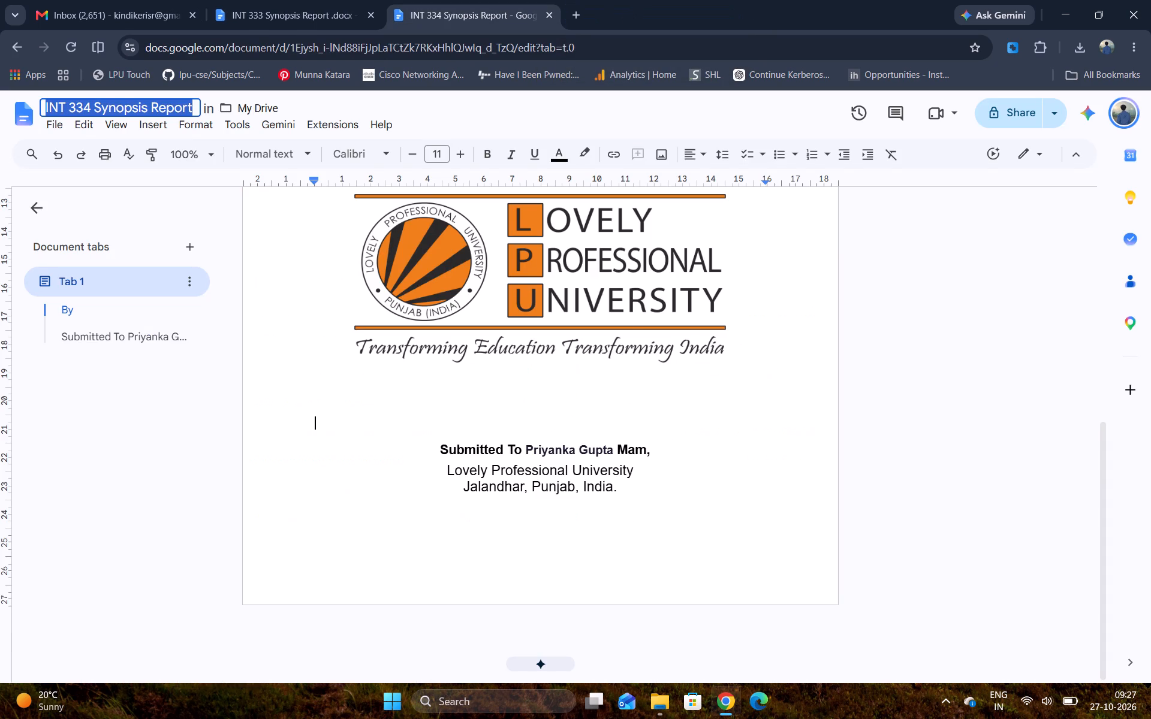
# Review the INT334 cover page and compare its headings and spacing with the INT333 cover page.
pyautogui.scroll(2, 409, 478)
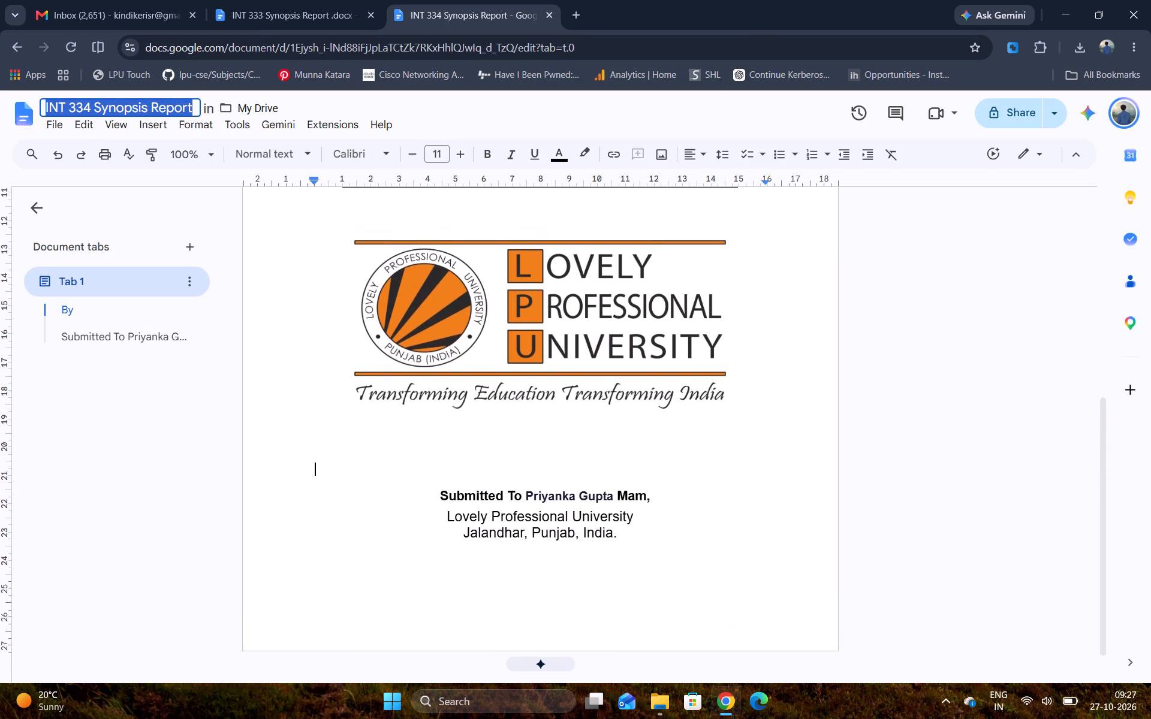
pyautogui.scroll(1, 409, 478)
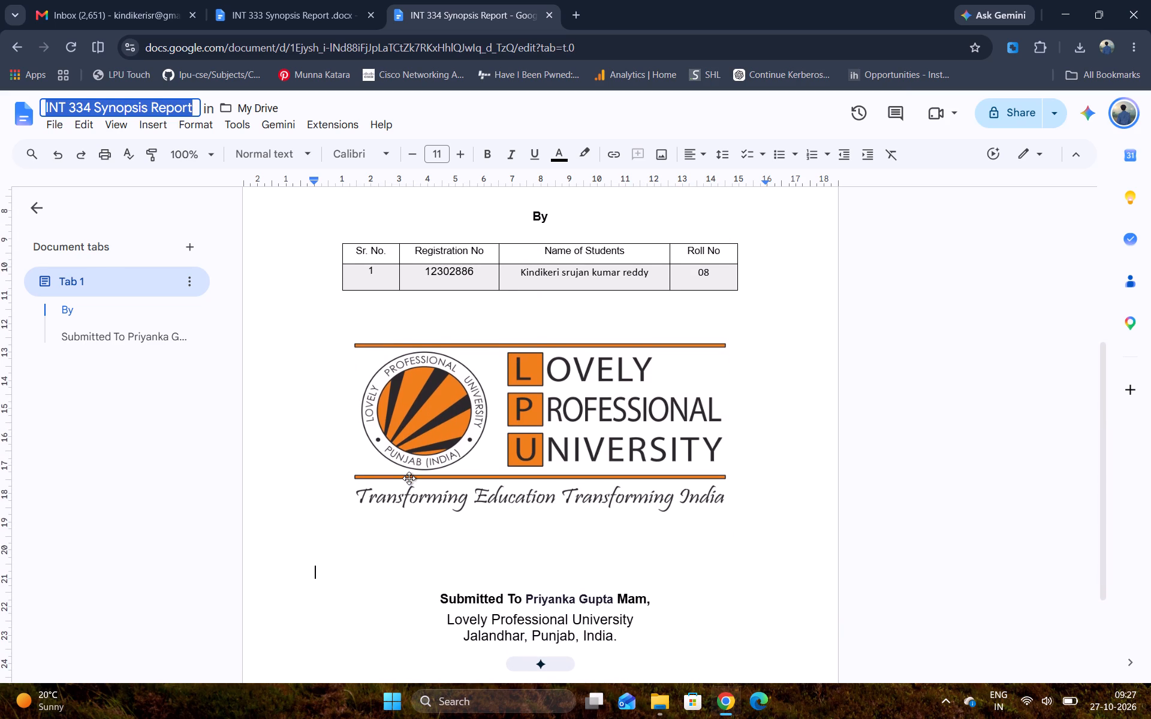
pyautogui.hscroll(-1, 409, 478)
pyautogui.scroll(2, 409, 478)
pyautogui.hscroll(1, 409, 478)
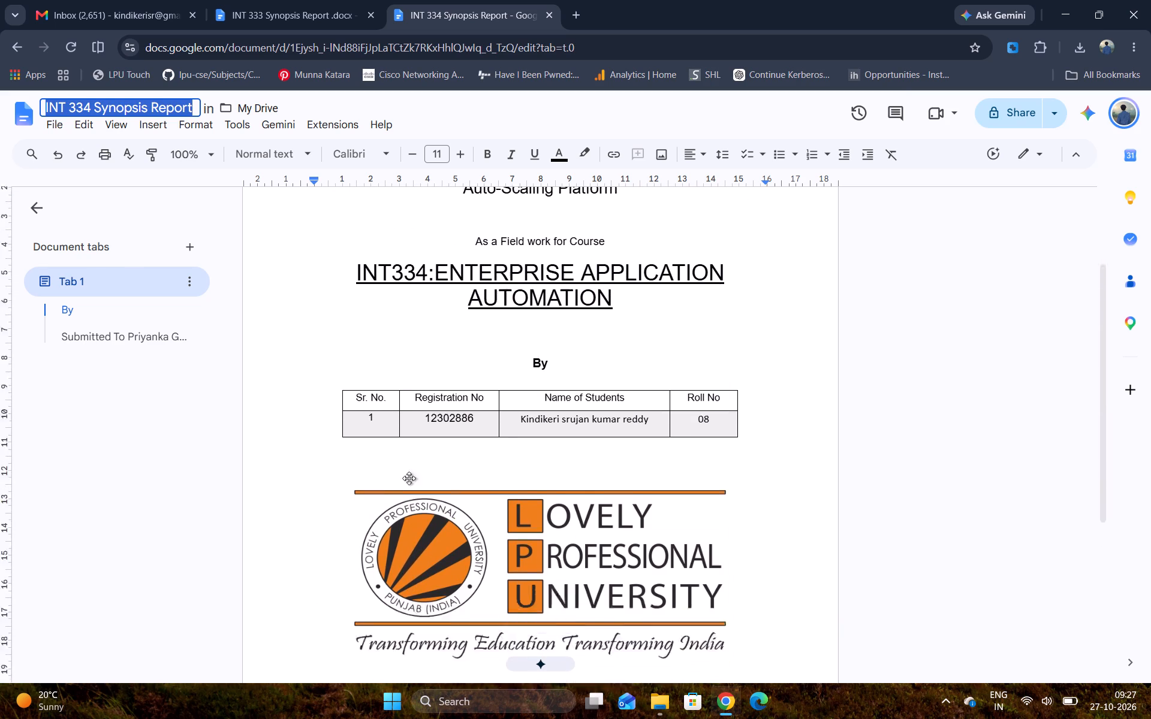
pyautogui.hscroll(1, 409, 478)
pyautogui.scroll(8, 409, 478)
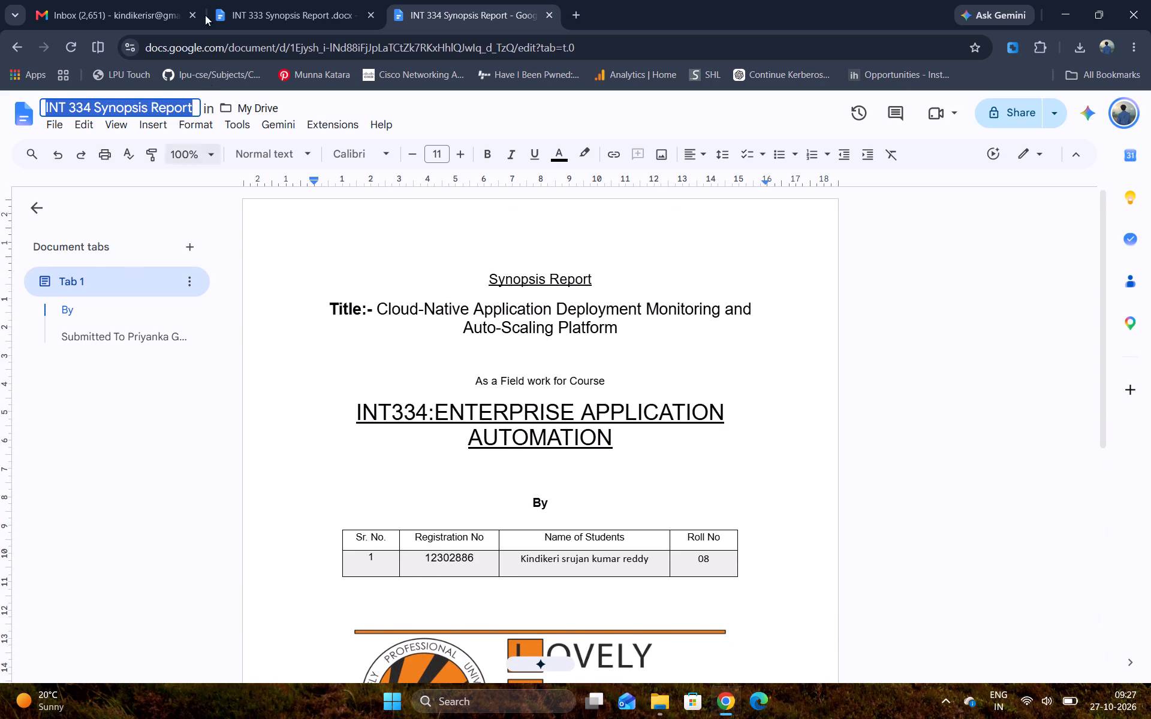
pyautogui.click(287, 0)
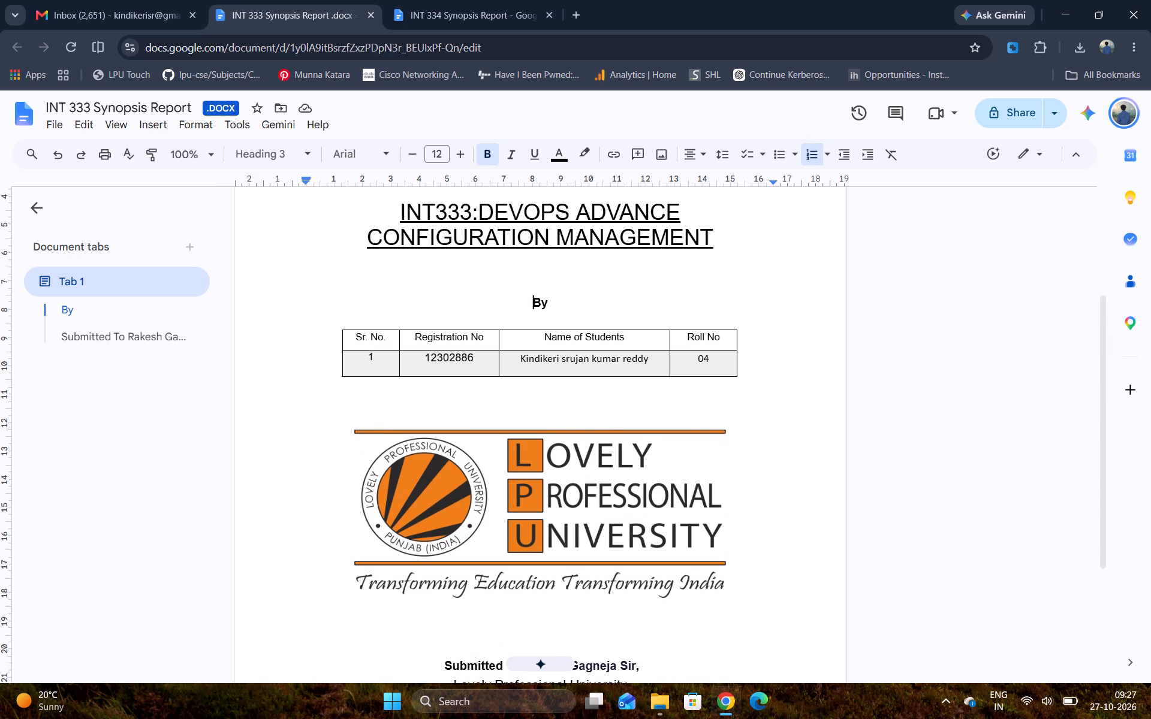
pyautogui.scroll(5, 278, 316)
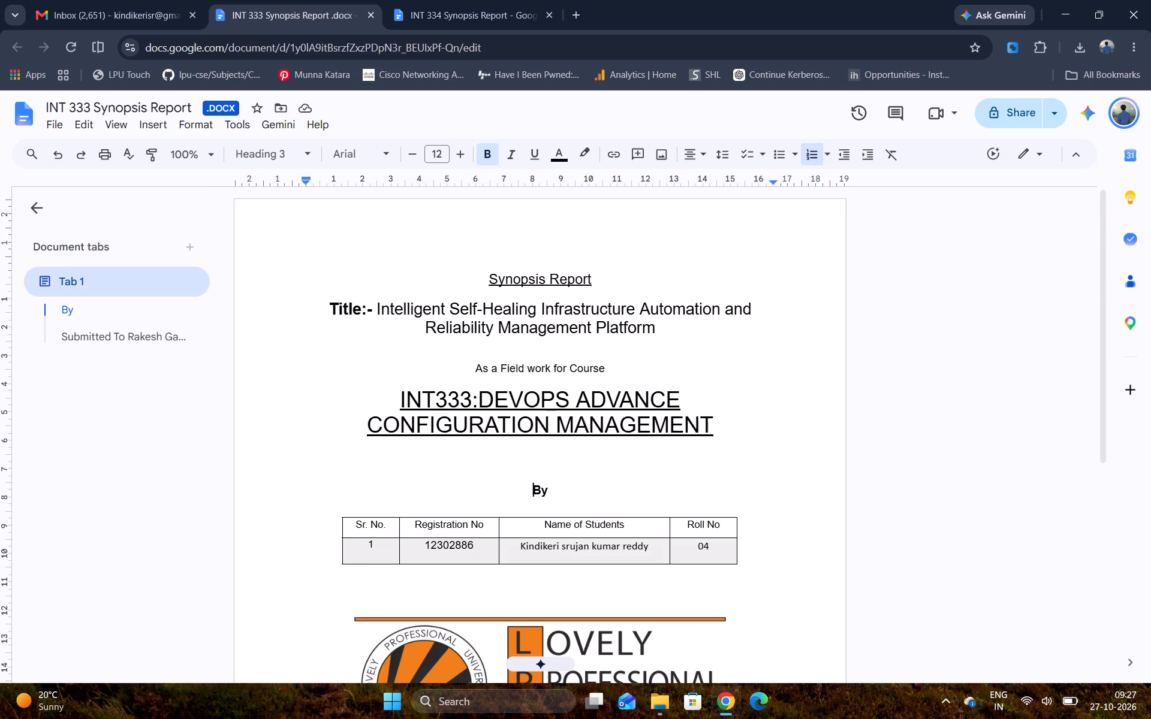
pyautogui.click(593, 279)
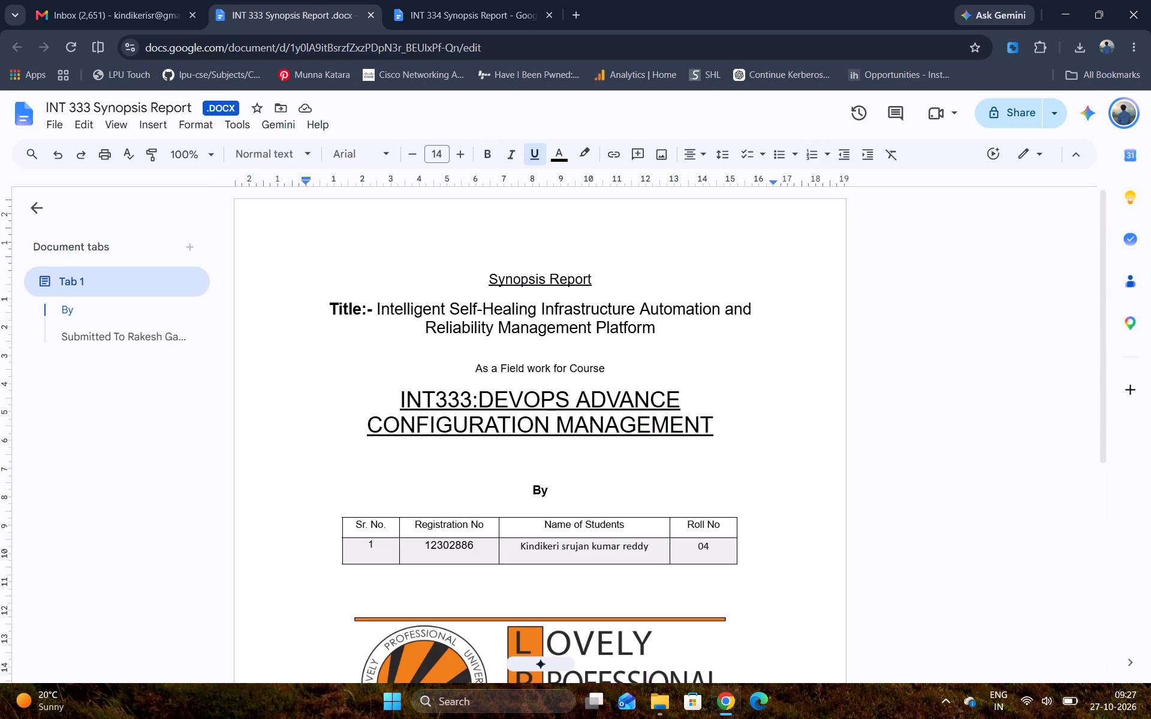
pyautogui.click(531, 280)
pyautogui.click(540, 247)
# Insert a blank line between the Synopsis Report heading and the project title on the INT333 cover page, and check the page layout.
pyautogui.click(604, 273)
pyautogui.press('Return')
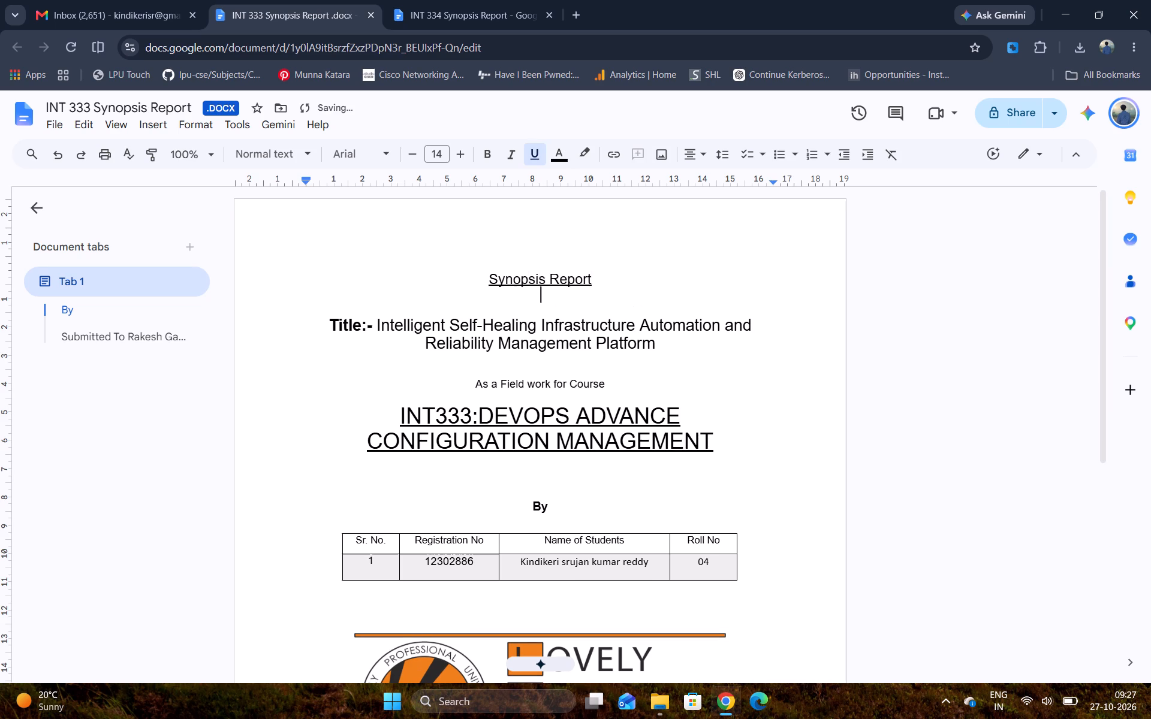
pyautogui.scroll(-3, 604, 273)
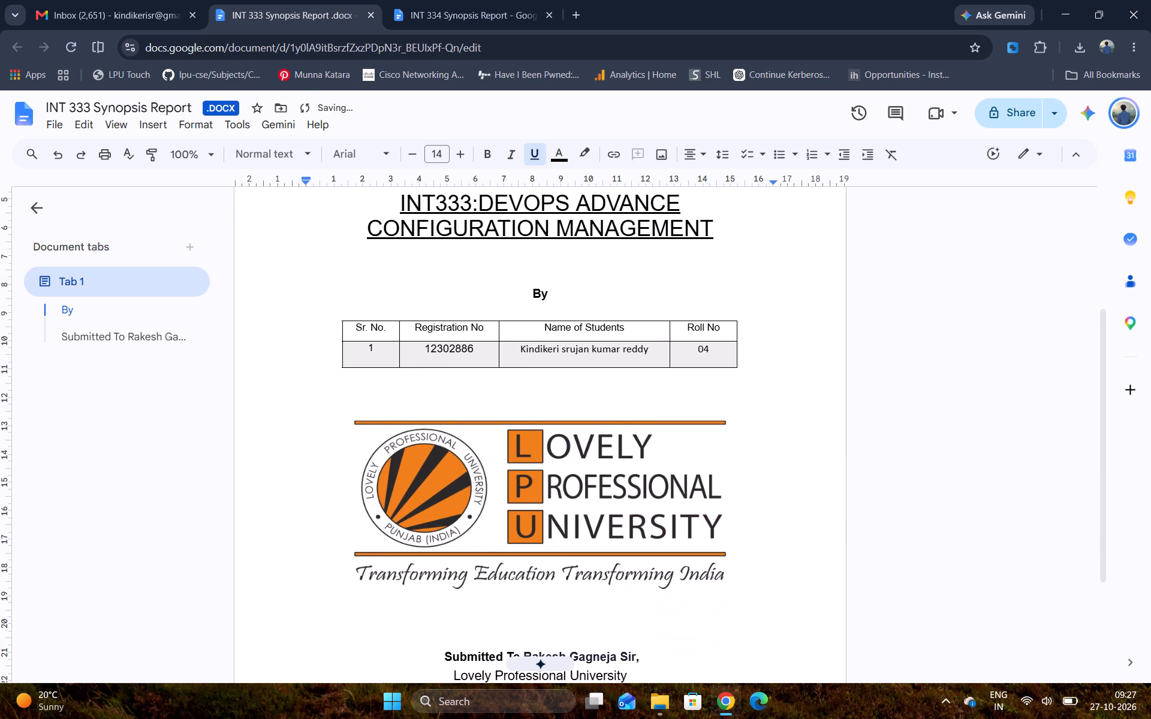
pyautogui.scroll(-2, 570, 418)
pyautogui.scroll(3, 570, 418)
# In the INT334 document, insert a matching blank line between the Synopsis Report heading and the project title.
pyautogui.click(524, 0)
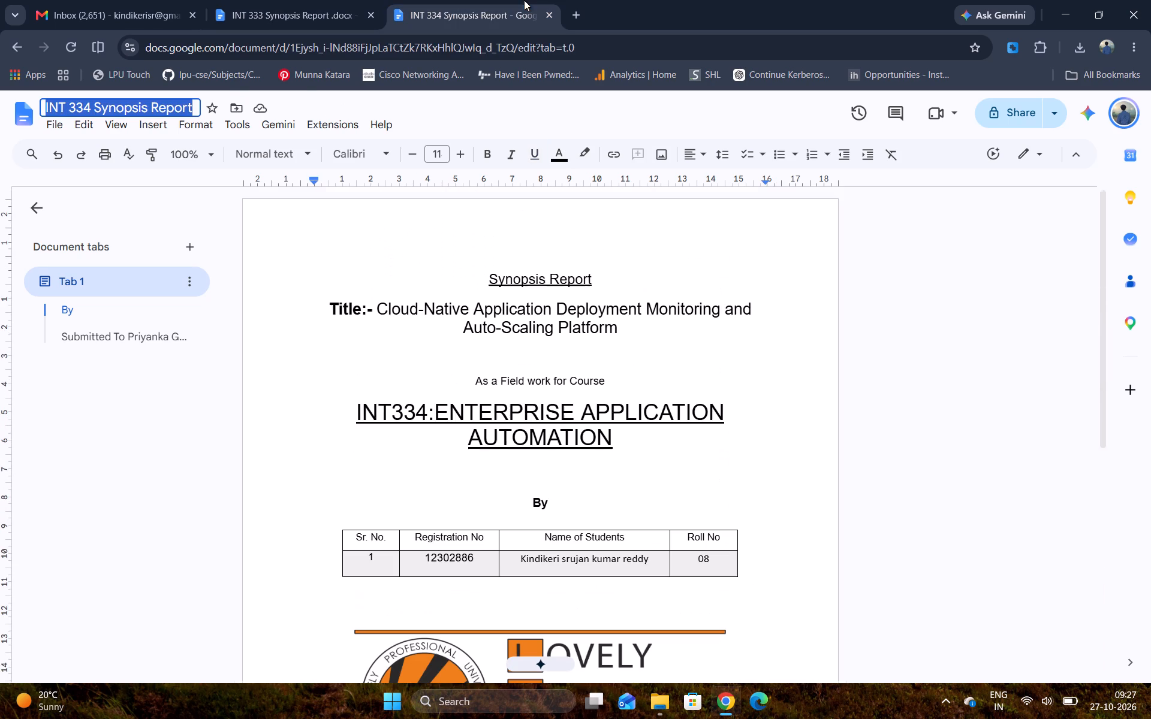
pyautogui.click(601, 285)
pyautogui.press('Return')
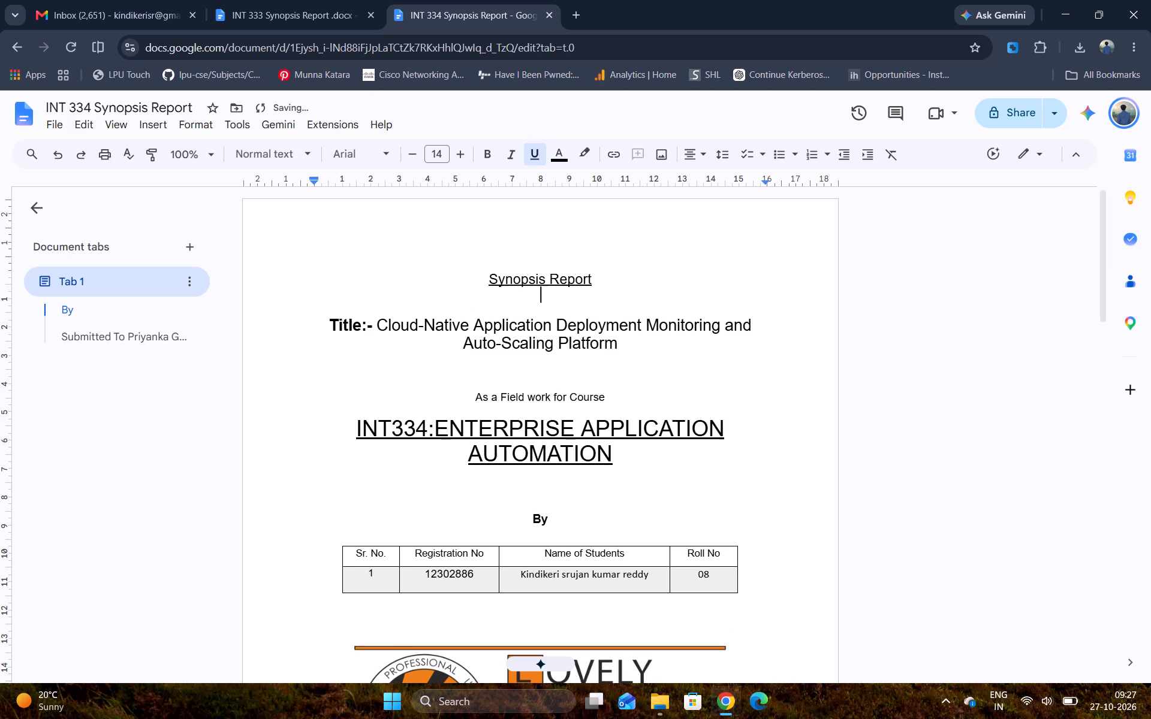
# Remove the empty second page of the INT334 document so that the cover fits on one page.
pyautogui.scroll(-7, 601, 285)
pyautogui.hscroll(-1, 601, 285)
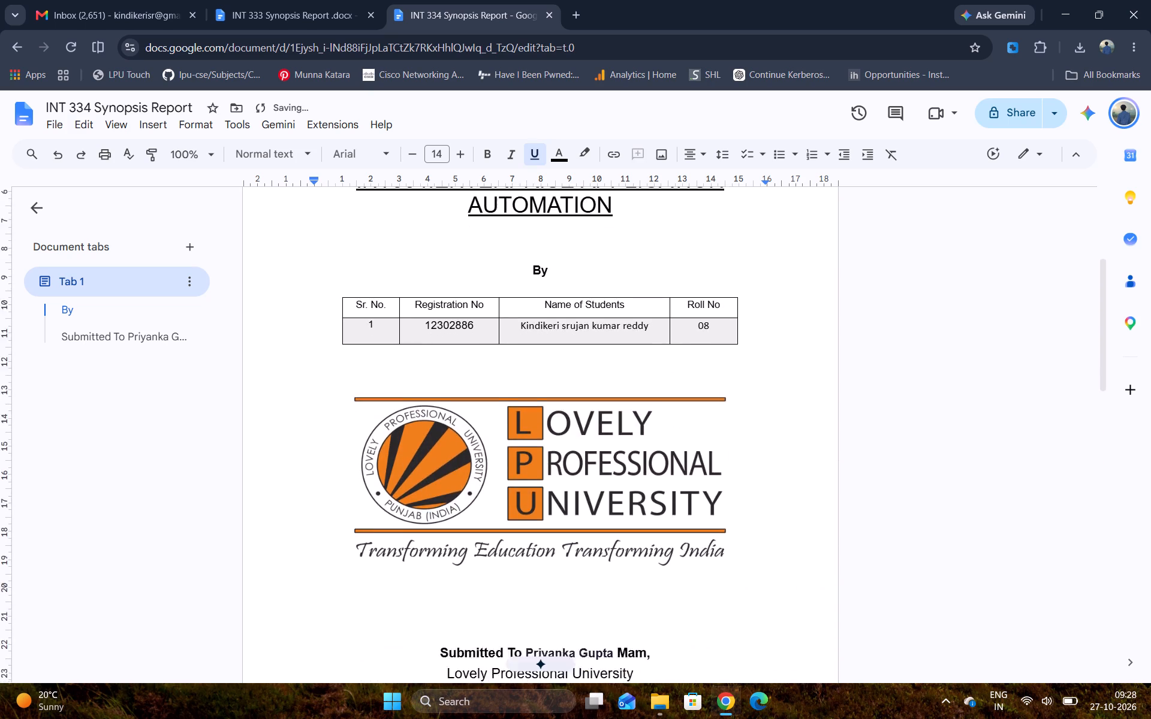
pyautogui.hscroll(-2, 601, 285)
pyautogui.scroll(5, 601, 285)
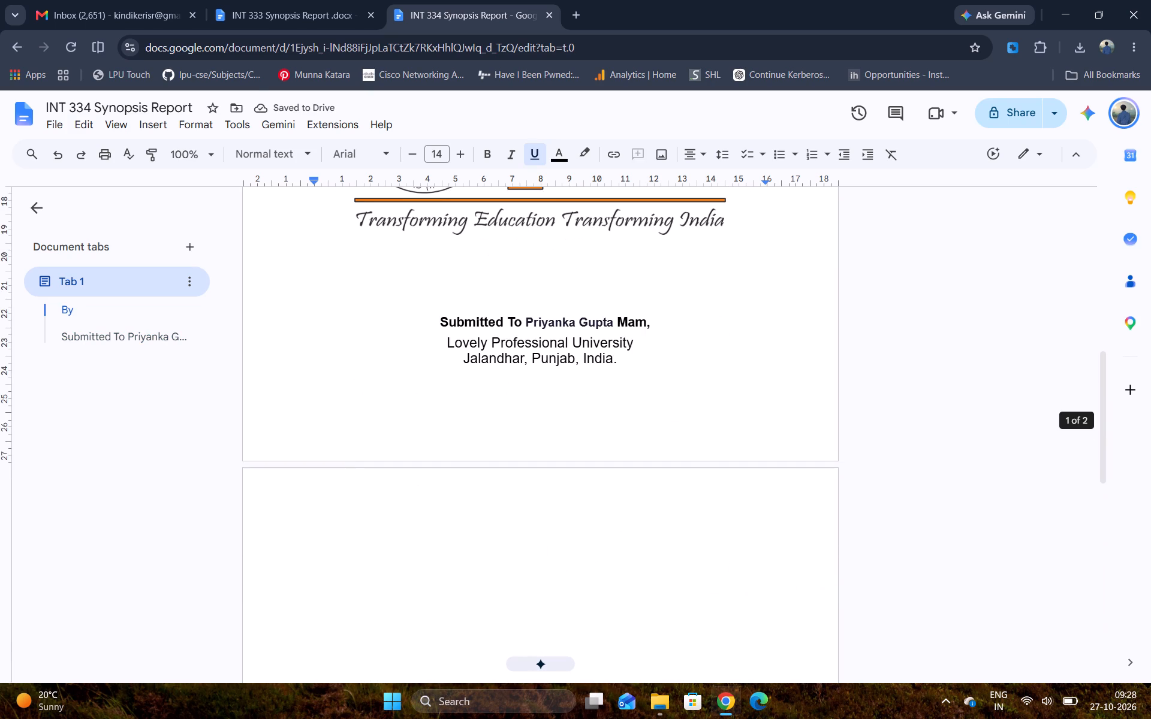
pyautogui.click(382, 520)
pyautogui.press('\\')
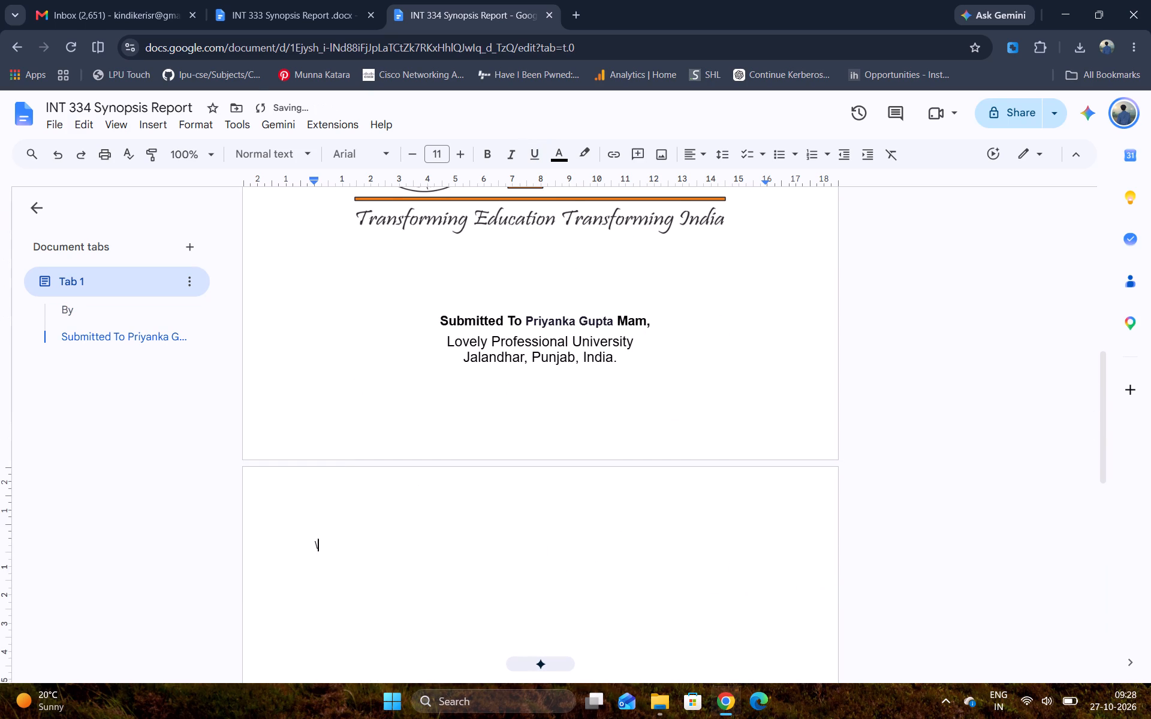
pyautogui.press('BackSpace')
pyautogui.press('BackSpace')
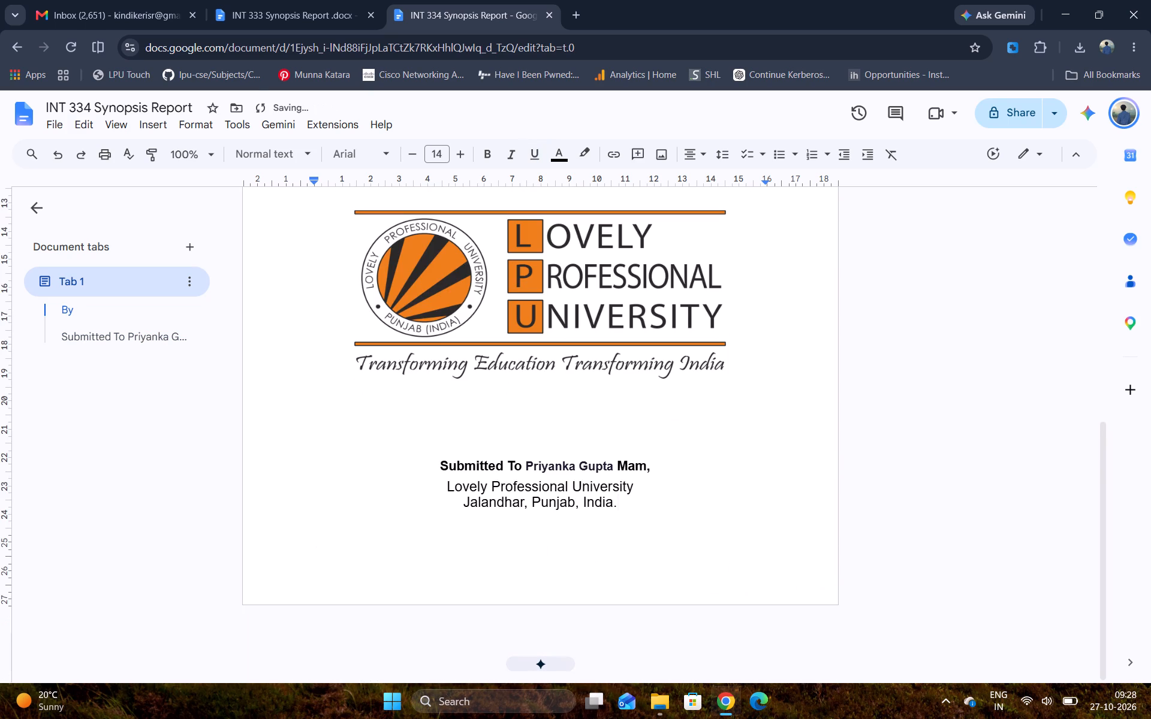
# Download the INT334 synopsis report as a PDF document.
pyautogui.scroll(10, 382, 520)
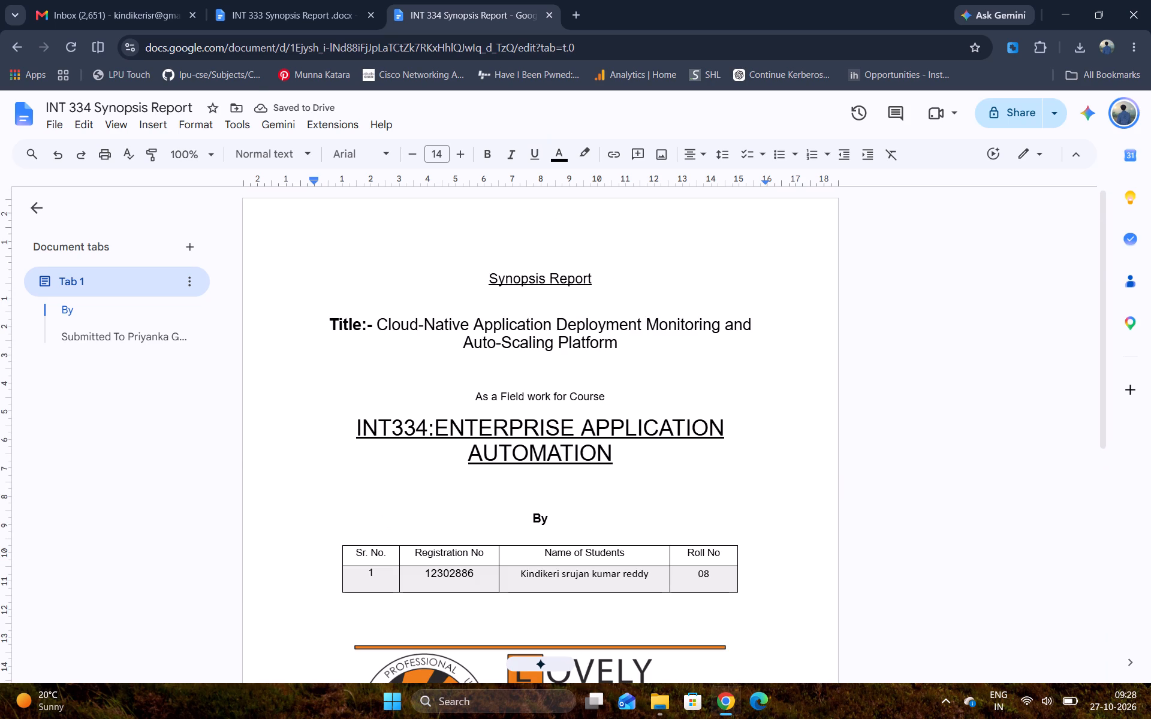
pyautogui.click(56, 128)
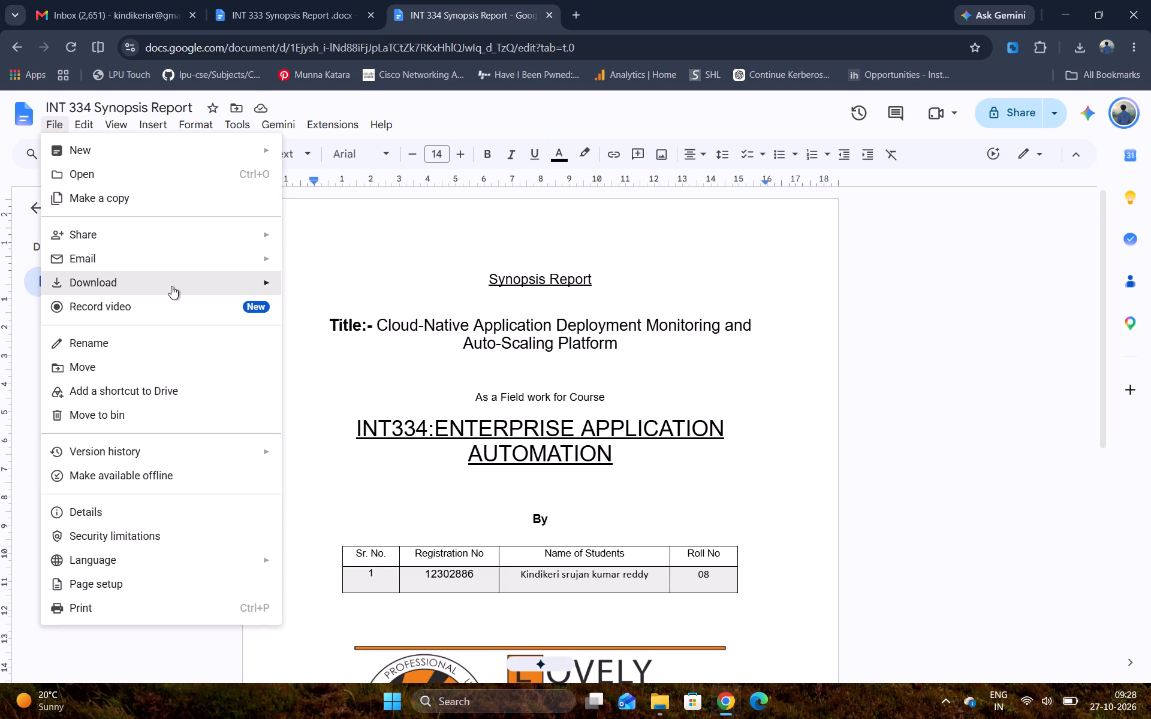
pyautogui.click(316, 313)
pyautogui.click(254, 0)
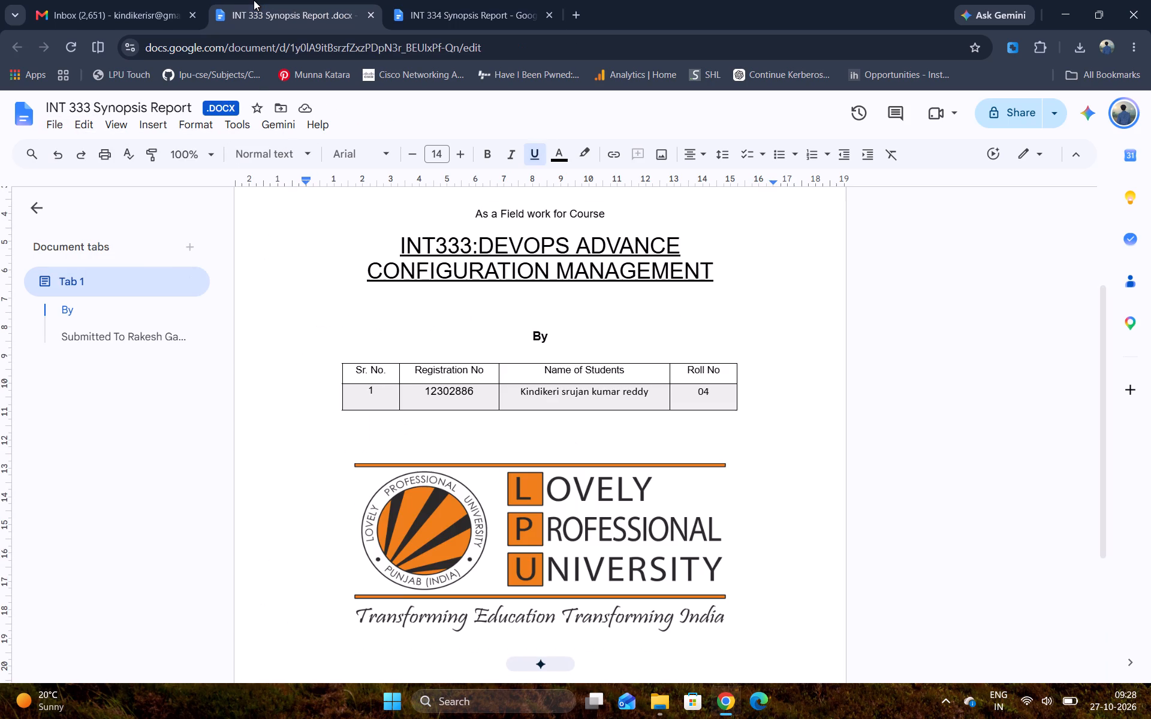